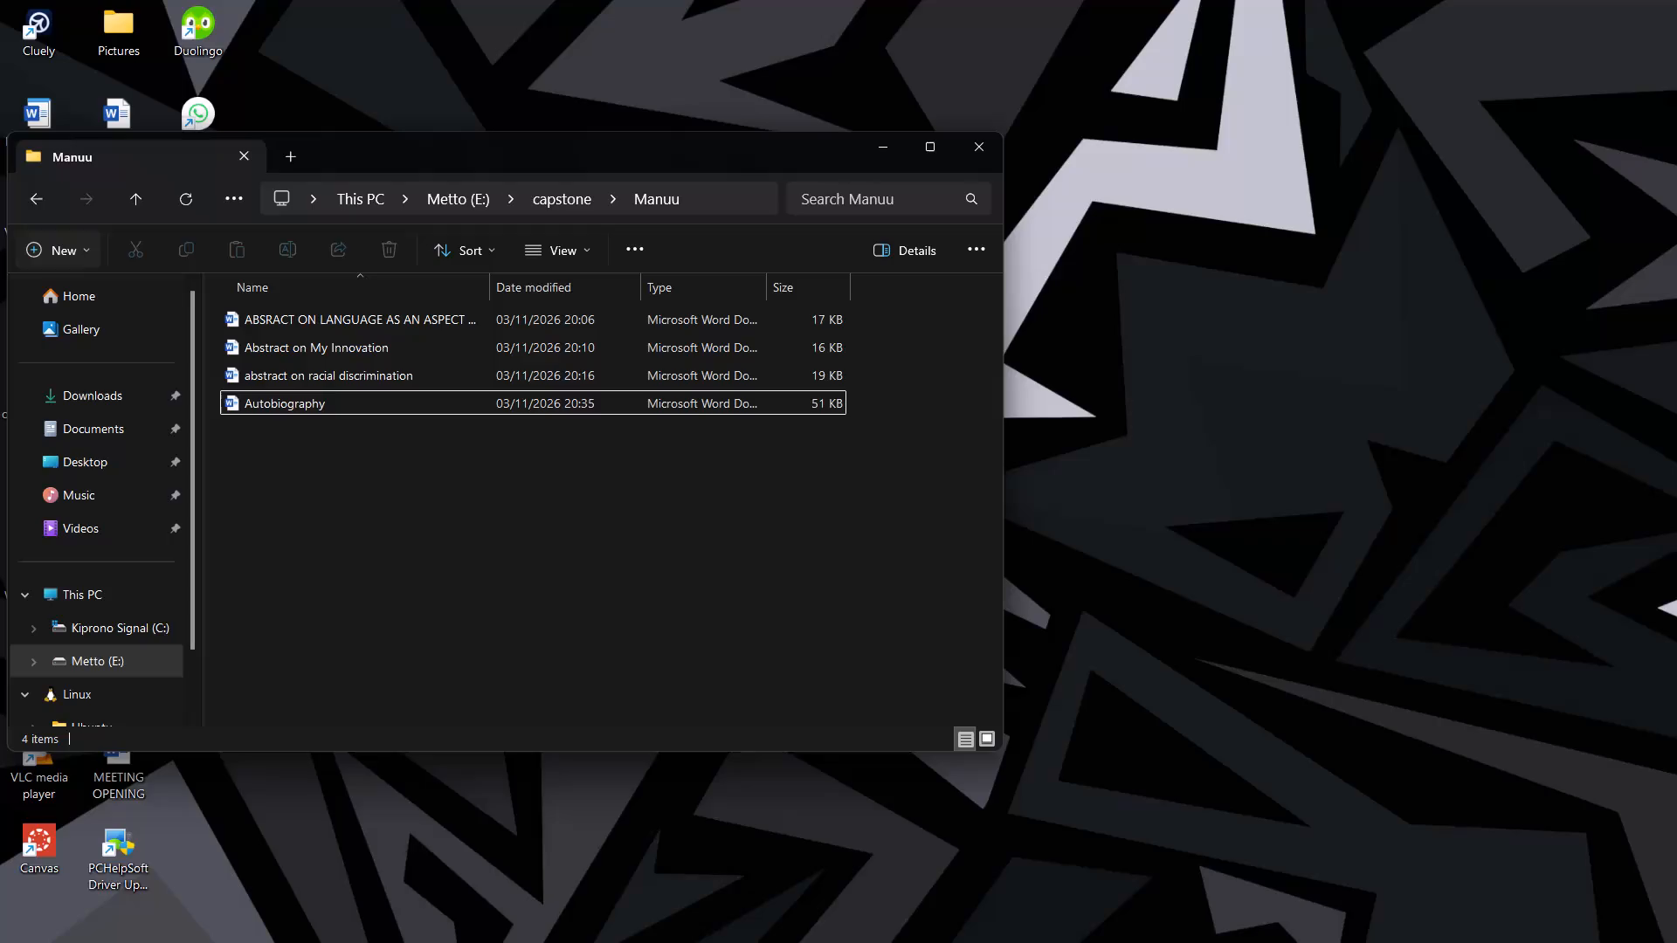
Copy the CV in English document from the capstone folder into its Manuu subfolder.
{"action": "left_click", "coordinate": [37, 204]}
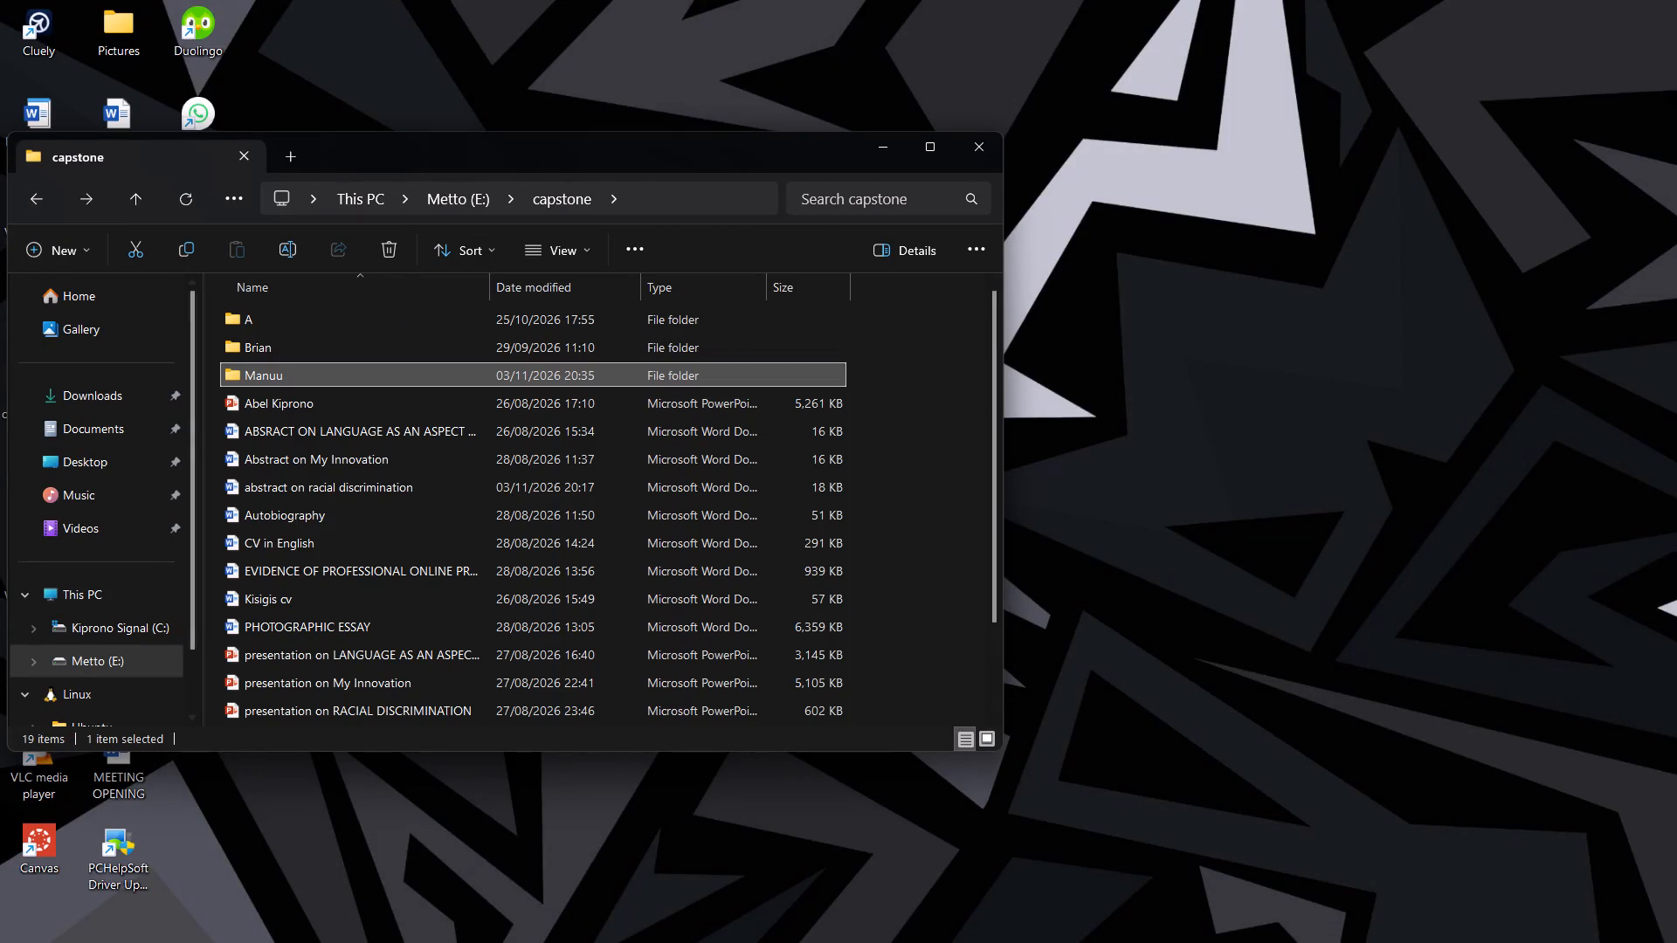
{"action": "left_click", "coordinate": [320, 540]}
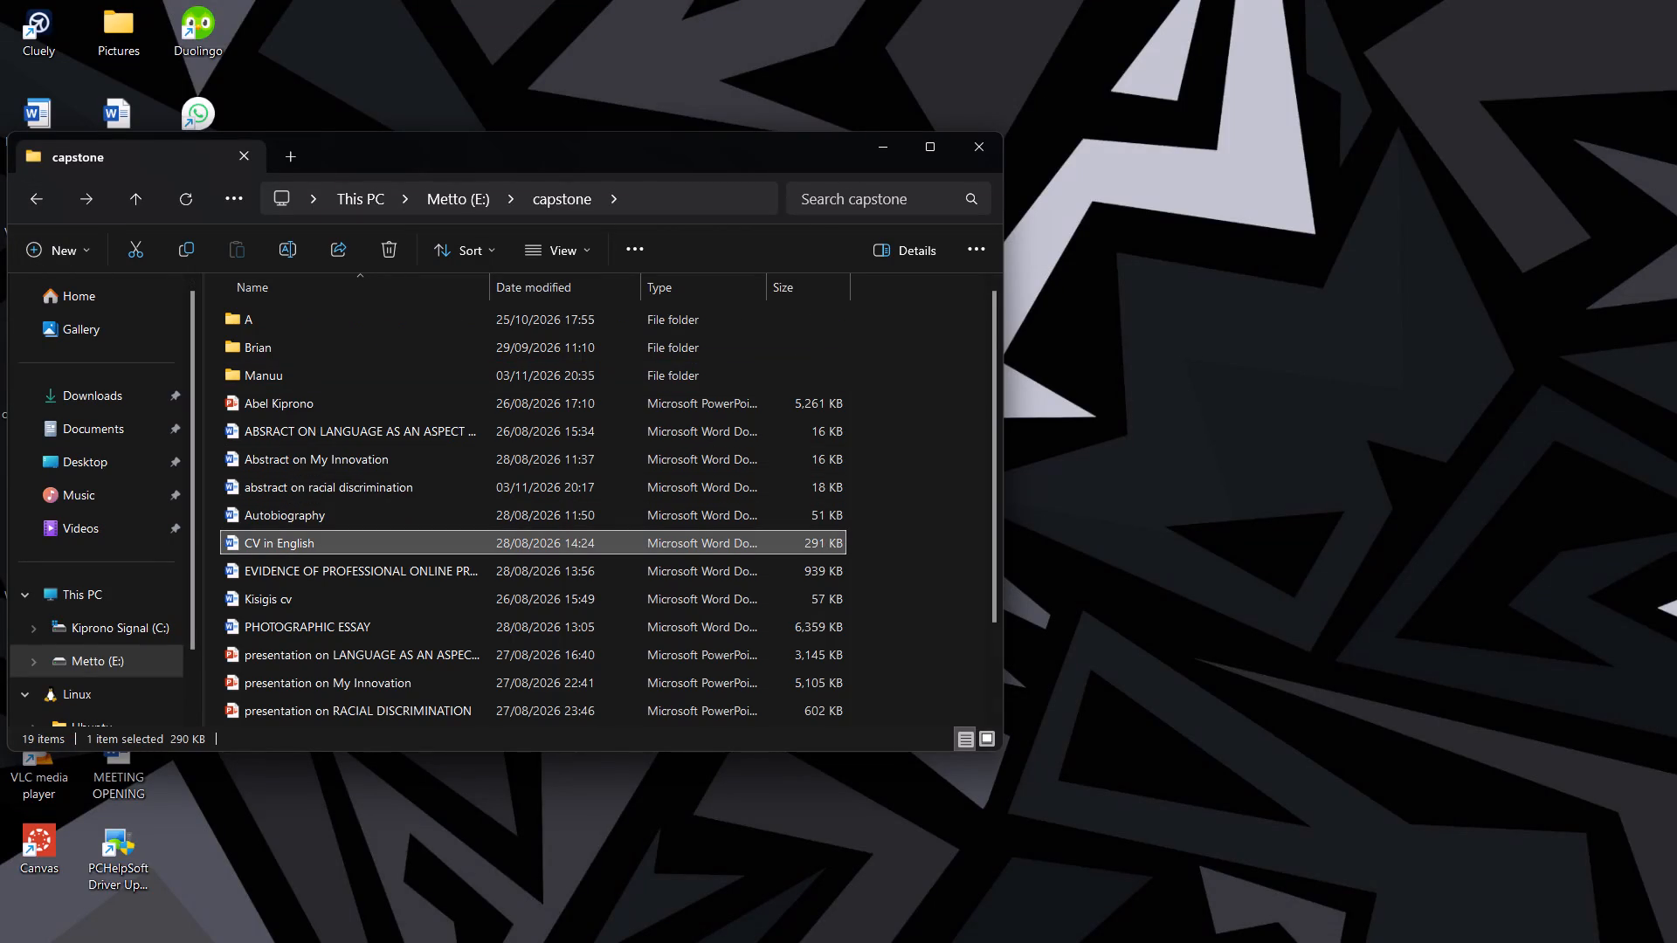
{"action": "left_click", "coordinate": [182, 243]}
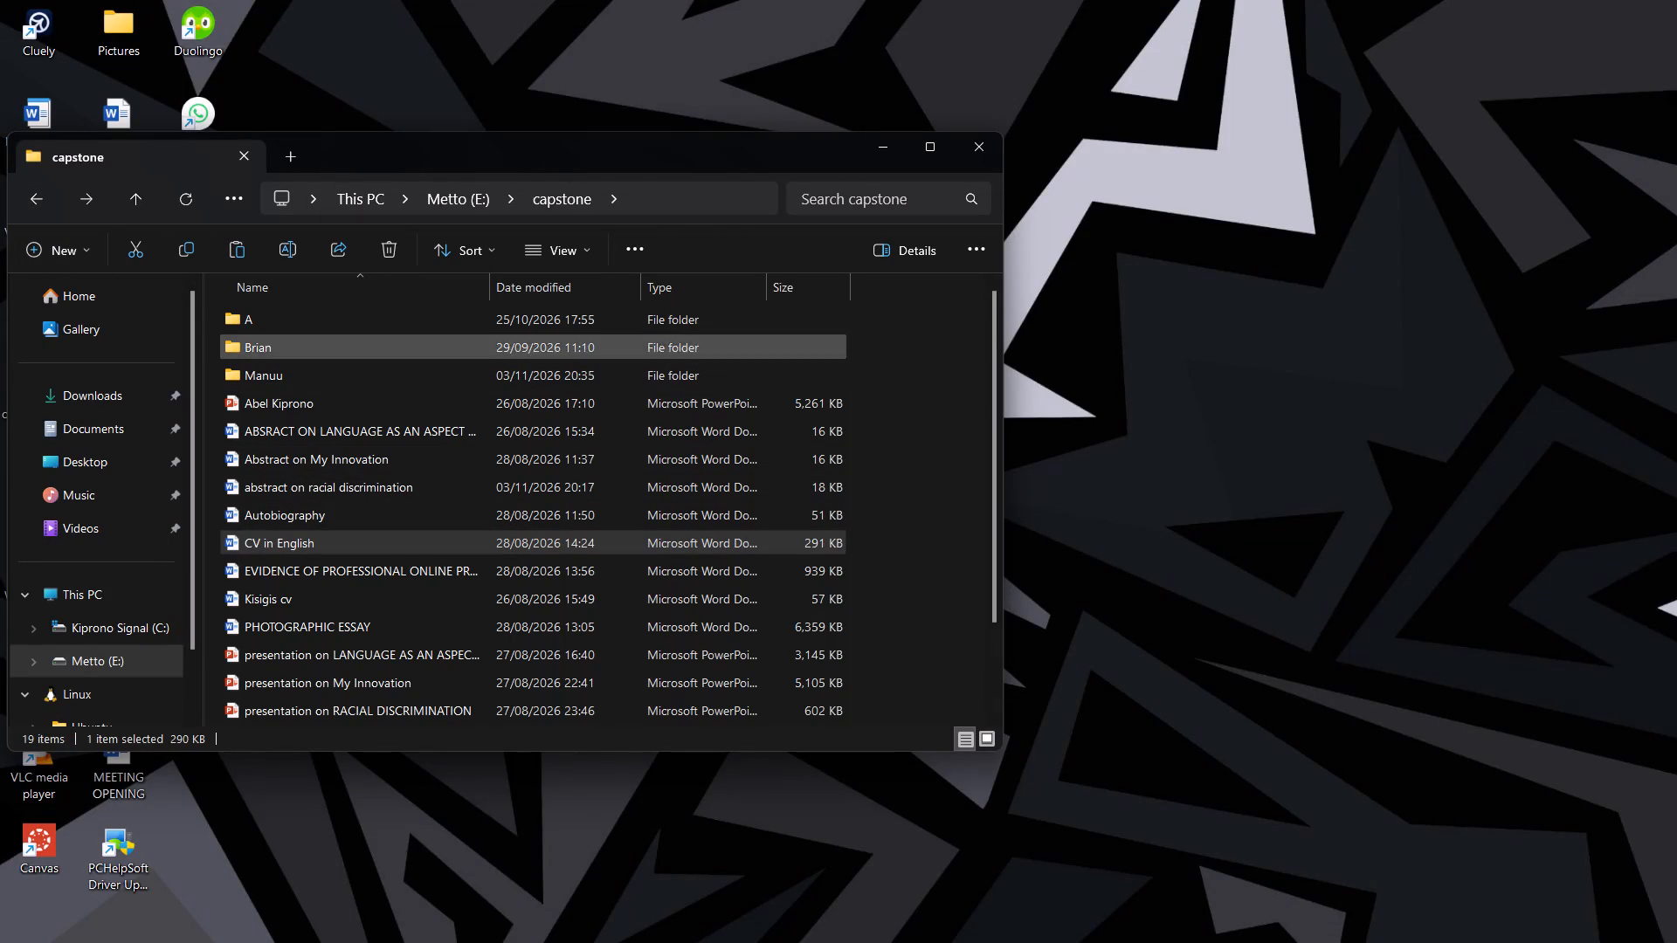
{"action": "double_click", "coordinate": [294, 368]}
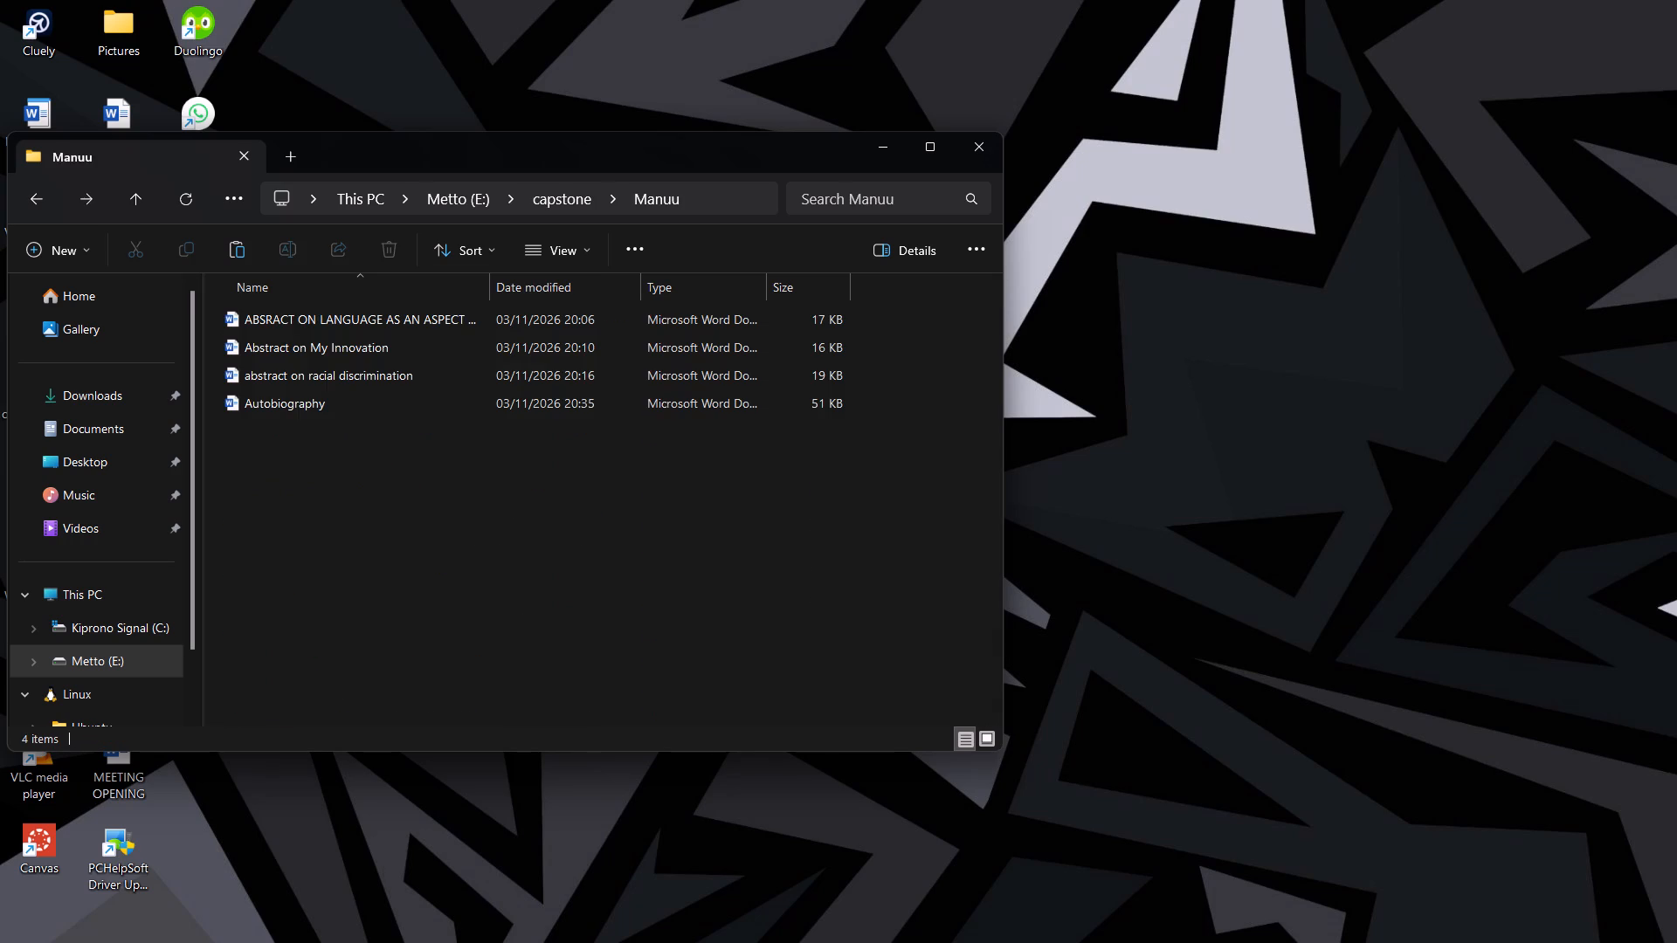
{"action": "key", "text": "ctrl+v"}
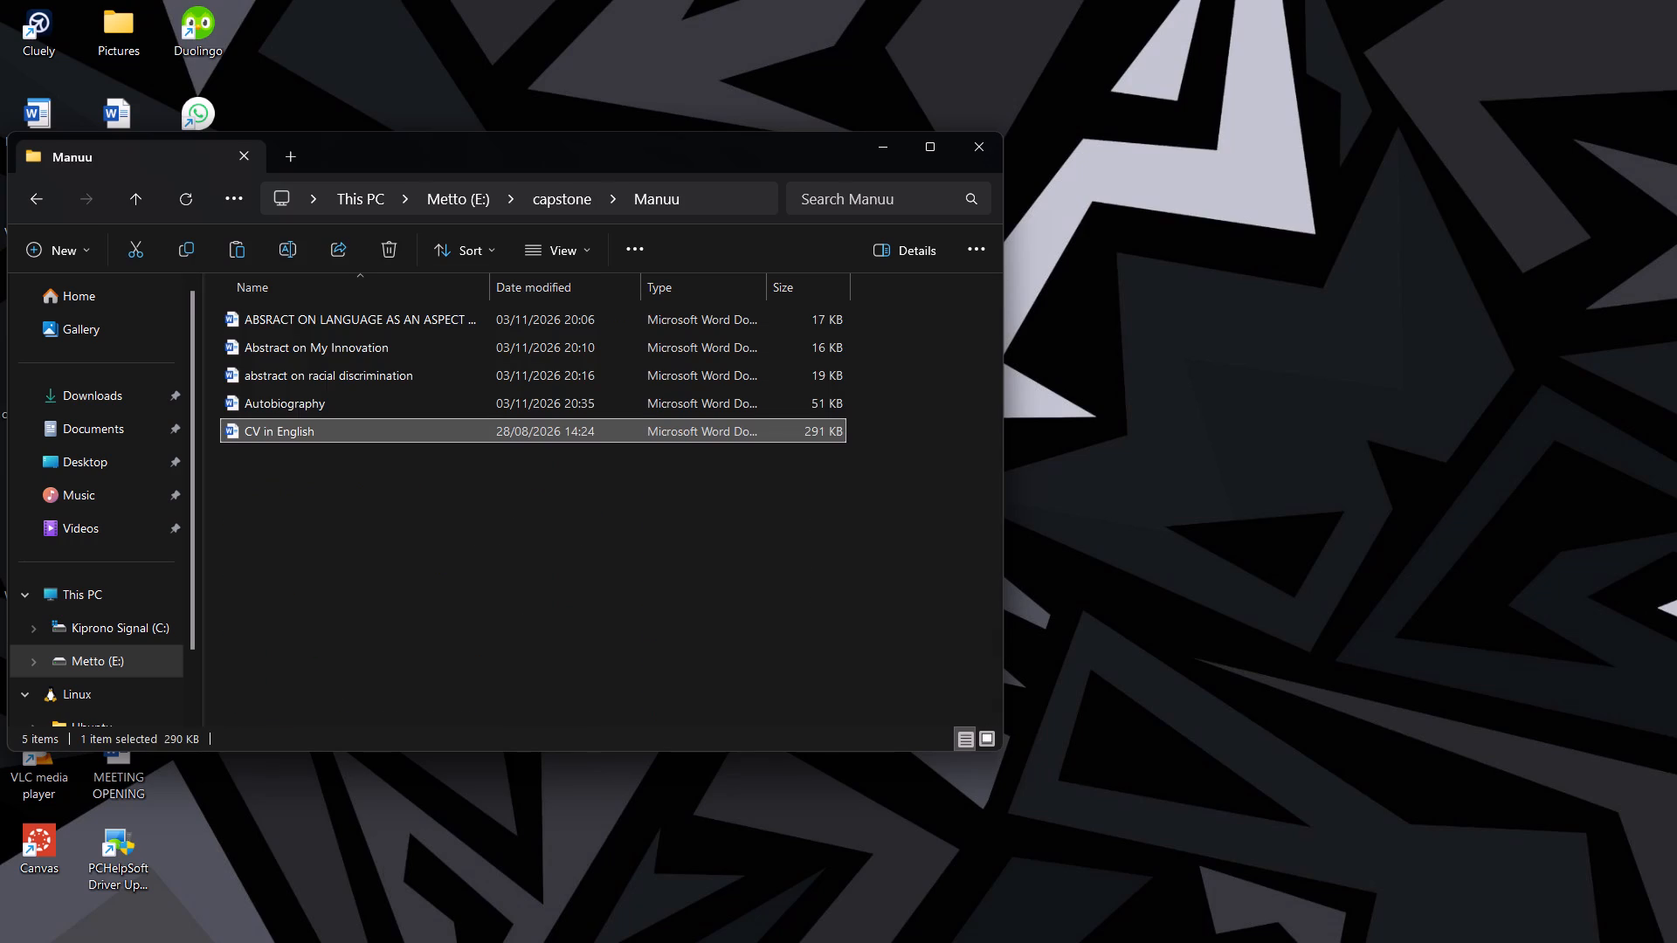
Open the copied CV in English document from the Manuu folder in Microsoft Word.
{"action": "double_click", "coordinate": [403, 435]}
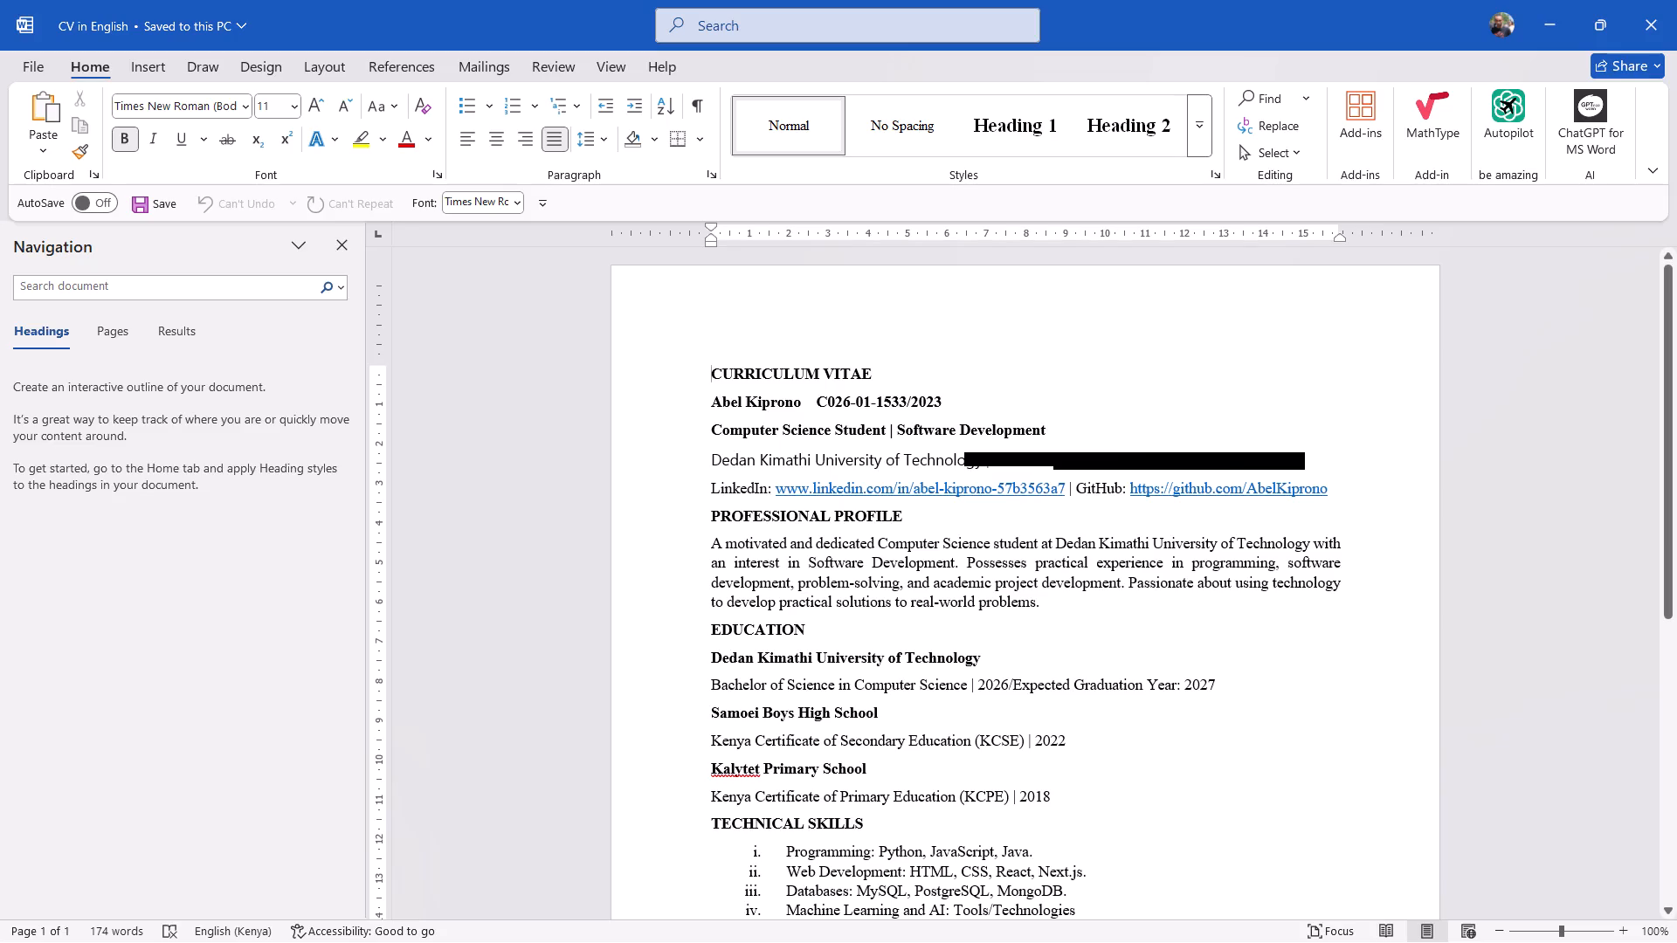
Select only the person's name below the CURRICULUM VITAE heading, excluding the spaces and registration number after it.
{"action": "left_click_drag", "start_coordinate": [799, 406], "coordinate": [683, 411]}
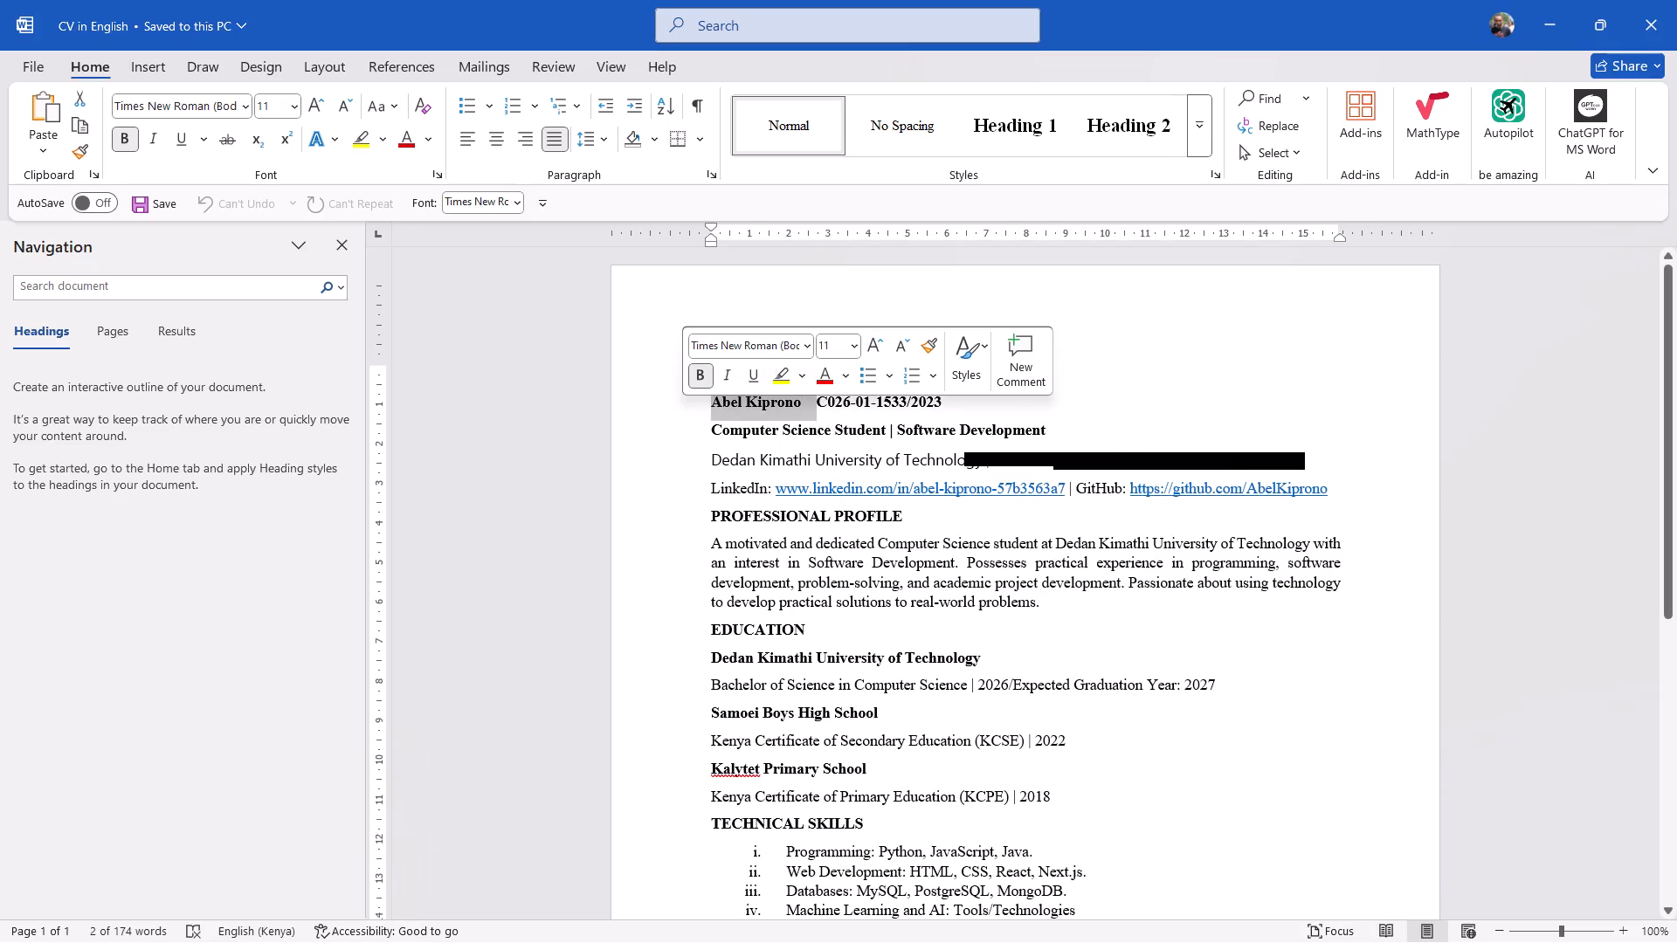
{"action": "left_click", "coordinate": [801, 402]}
{"action": "left_click_drag", "start_coordinate": [801, 402], "coordinate": [734, 402]}
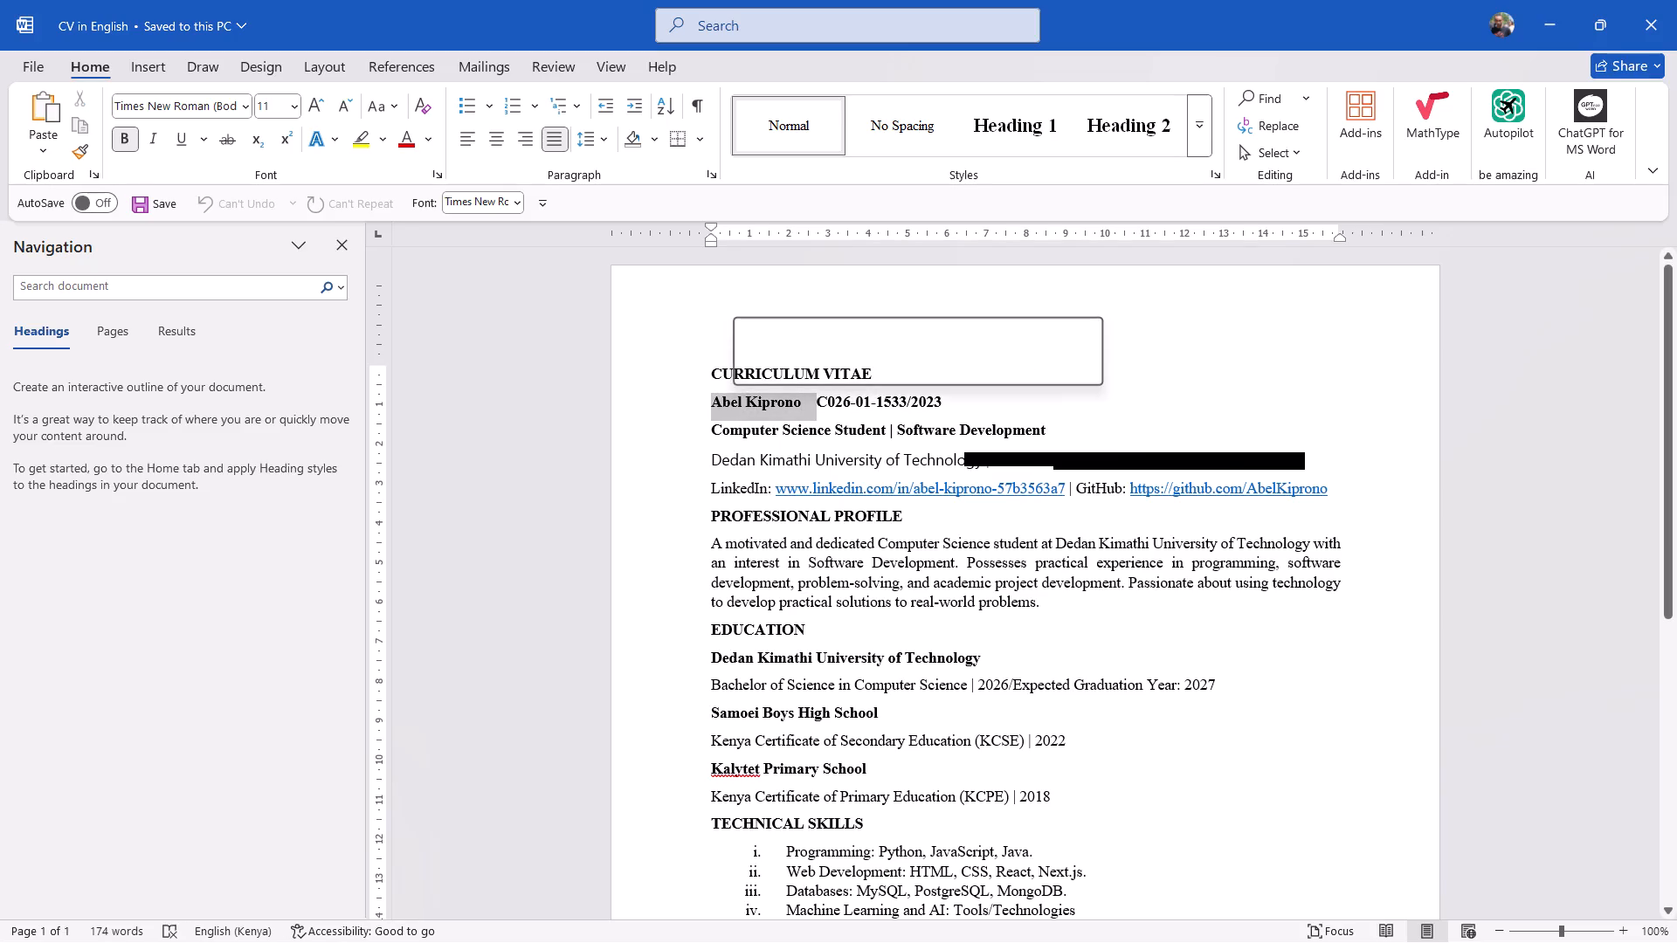
{"action": "left_click", "coordinate": [804, 400]}
{"action": "left_click", "coordinate": [803, 397]}
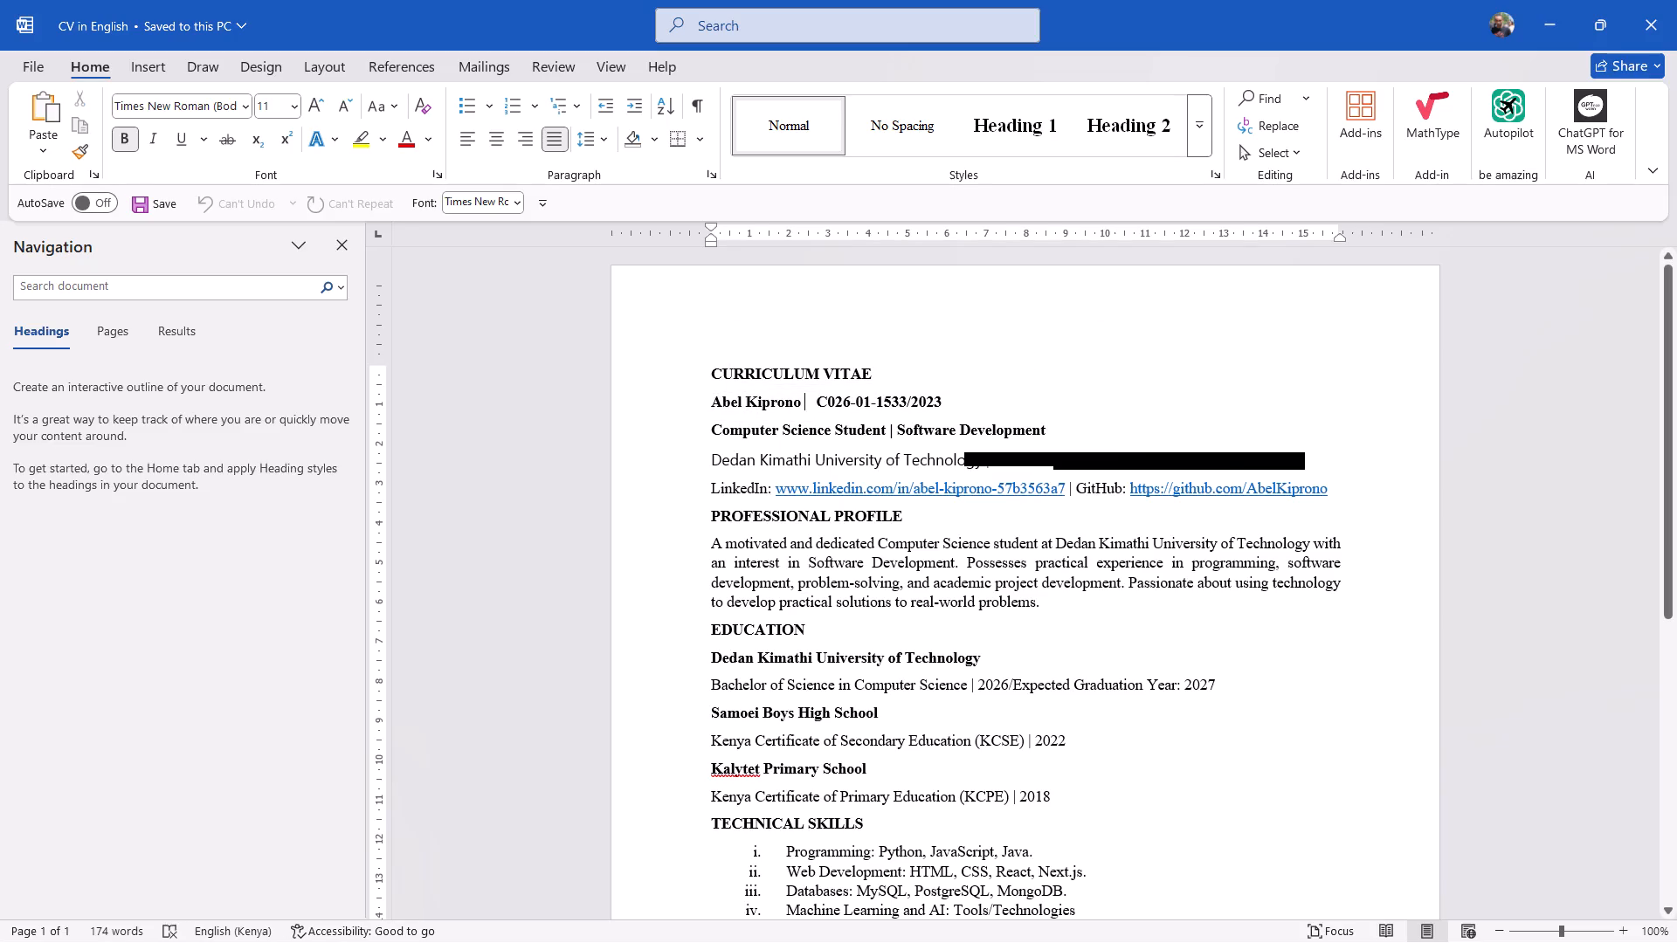
{"action": "left_click", "coordinate": [800, 404]}
{"action": "left_click_drag", "start_coordinate": [800, 404], "coordinate": [731, 416]}
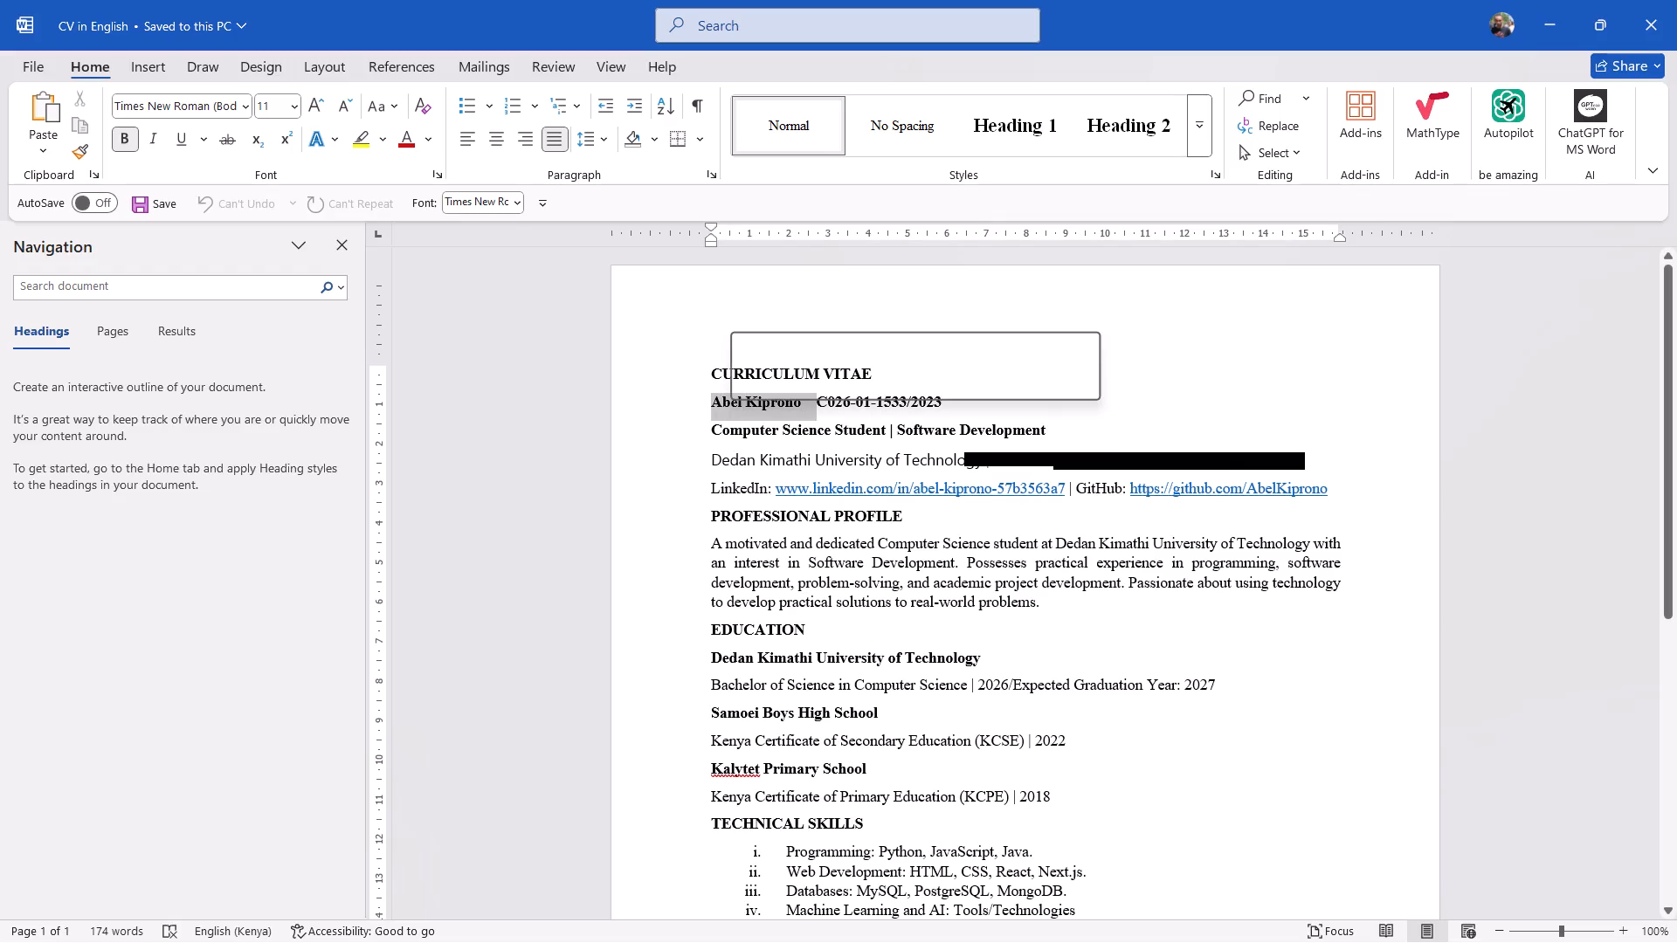
{"action": "left_click", "coordinate": [801, 403]}
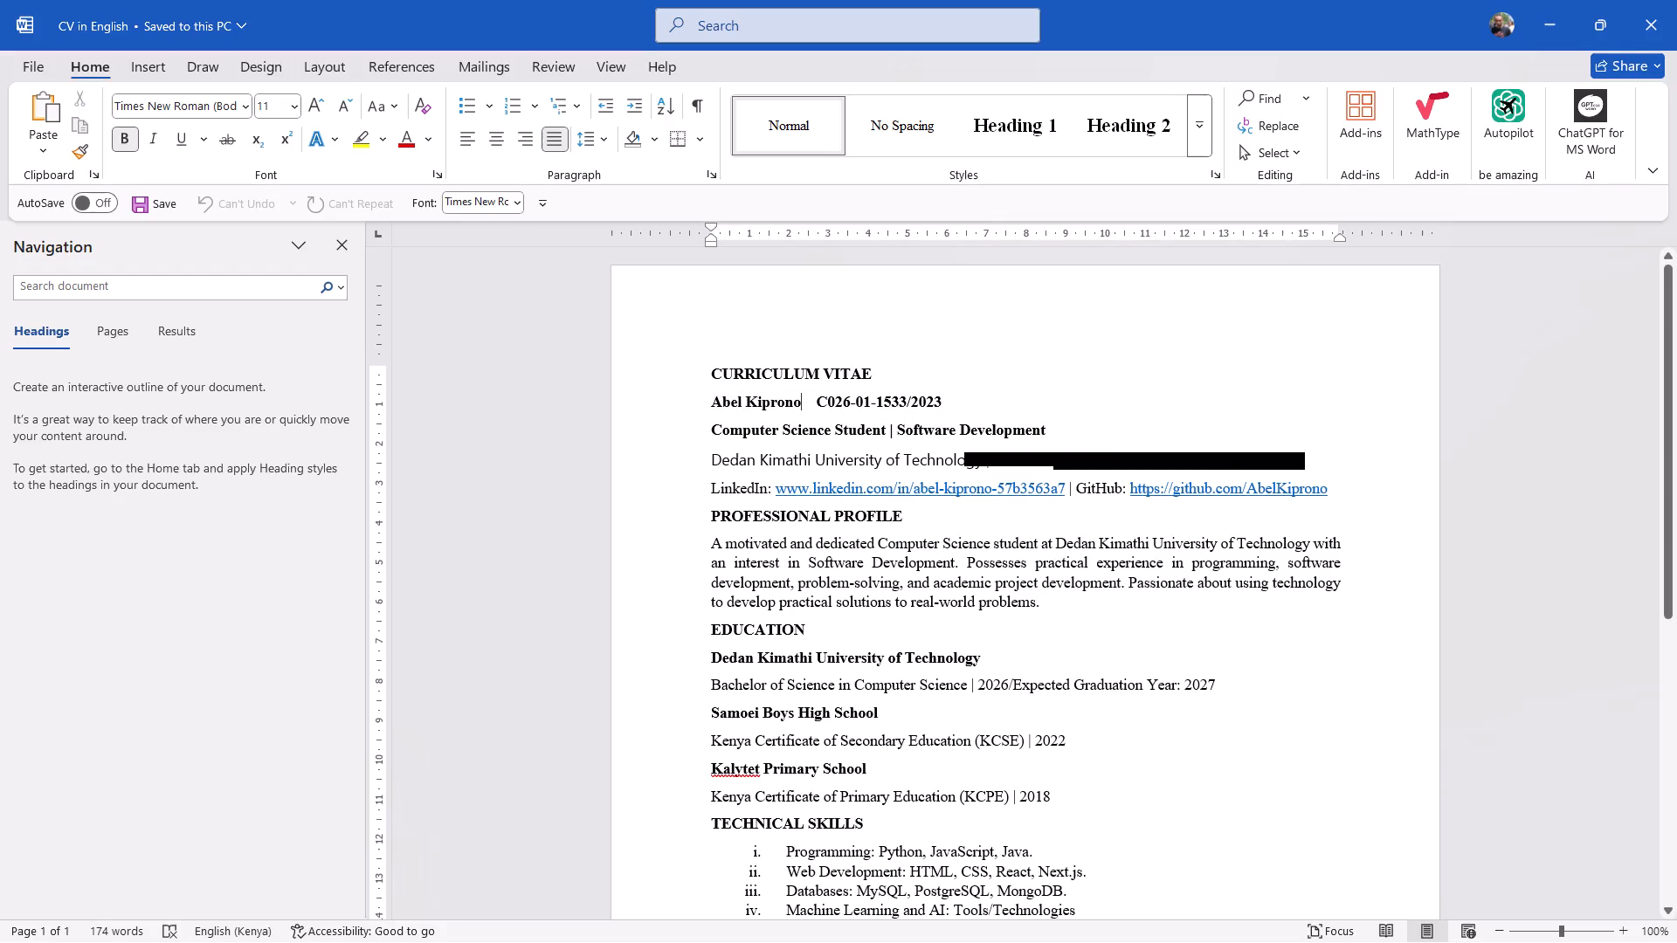
{"action": "left_click_drag", "start_coordinate": [711, 408], "coordinate": [714, 408]}
{"action": "left_click_drag", "start_coordinate": [714, 408], "coordinate": [805, 413]}
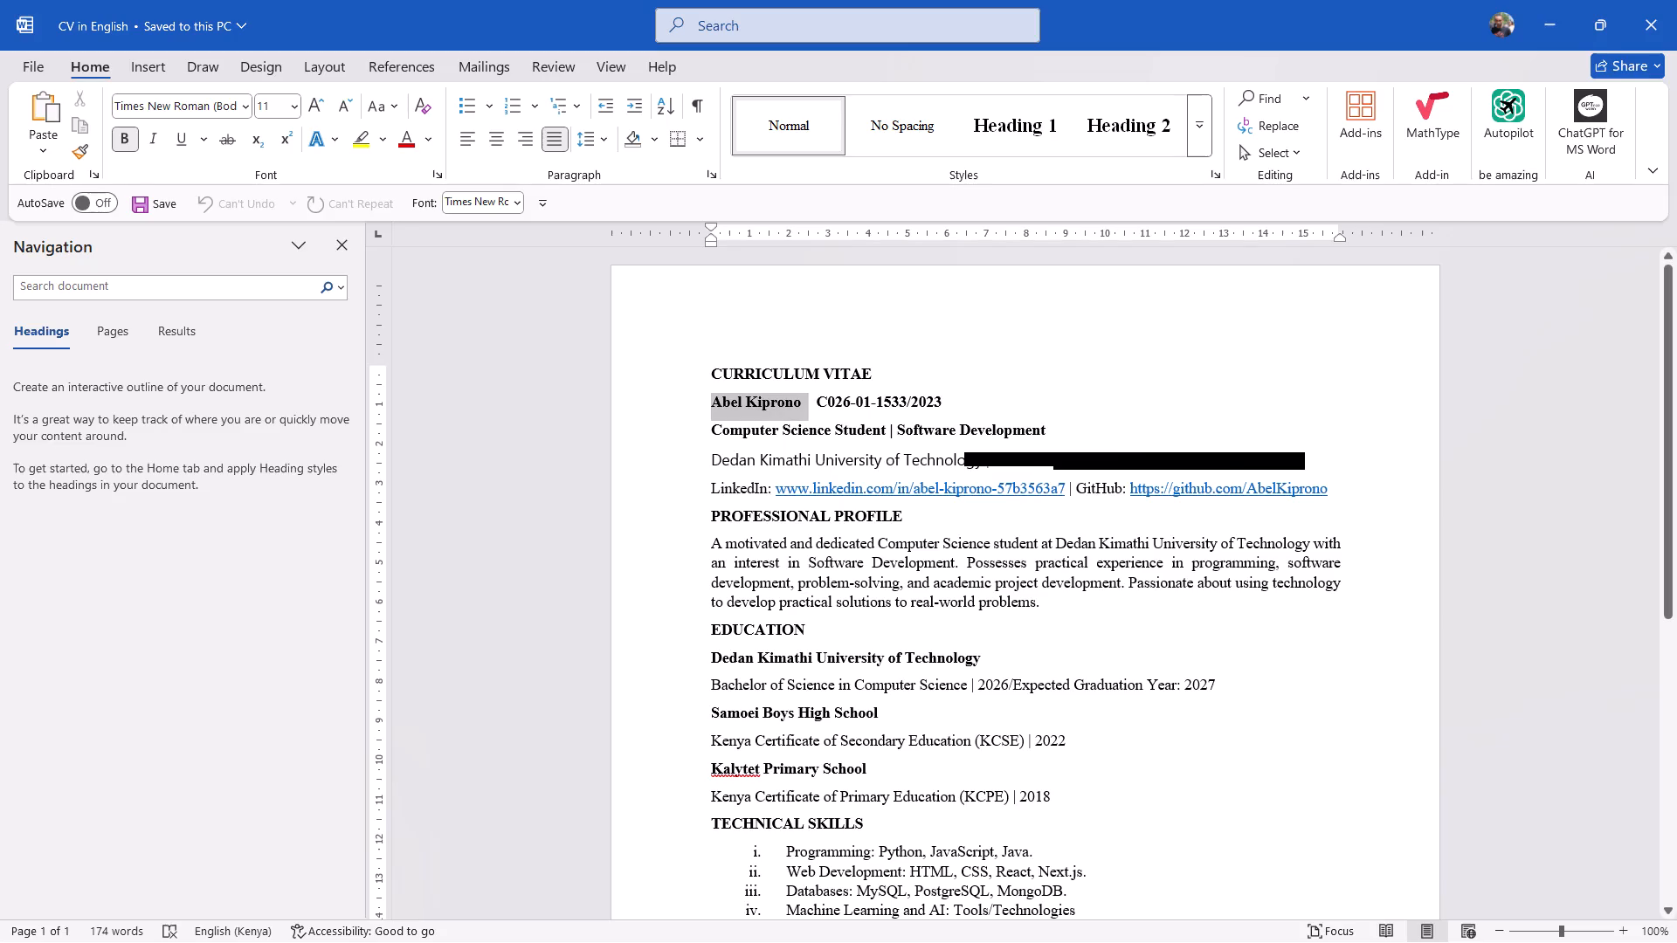
{"action": "left_click_drag", "start_coordinate": [805, 413], "coordinate": [800, 413]}
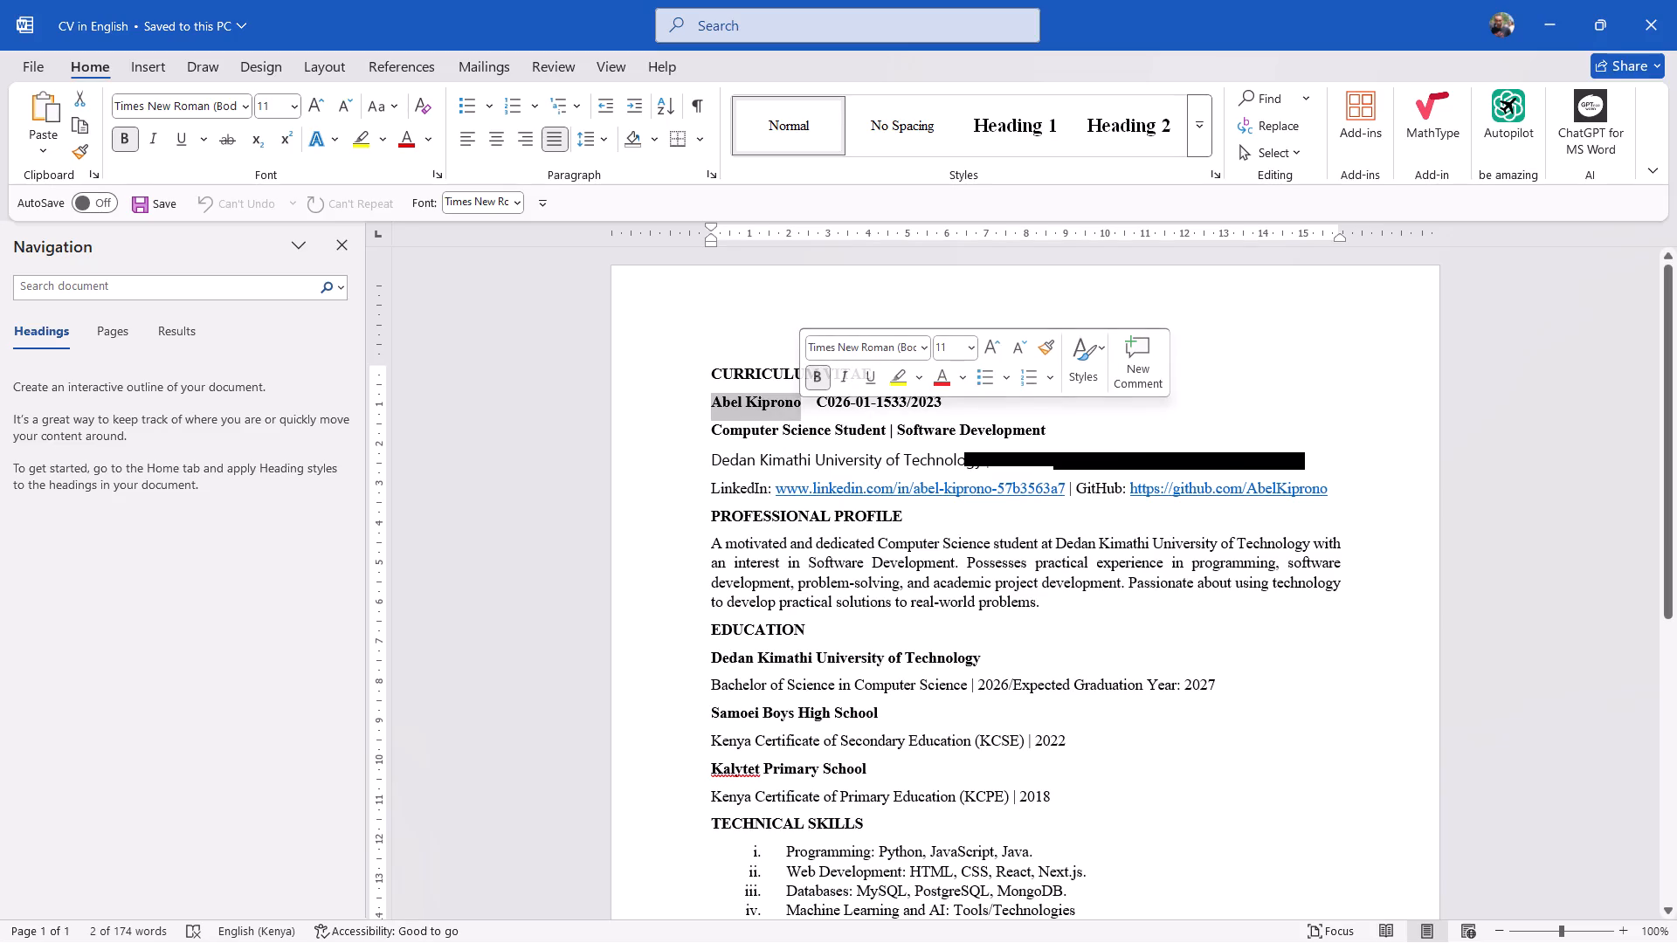
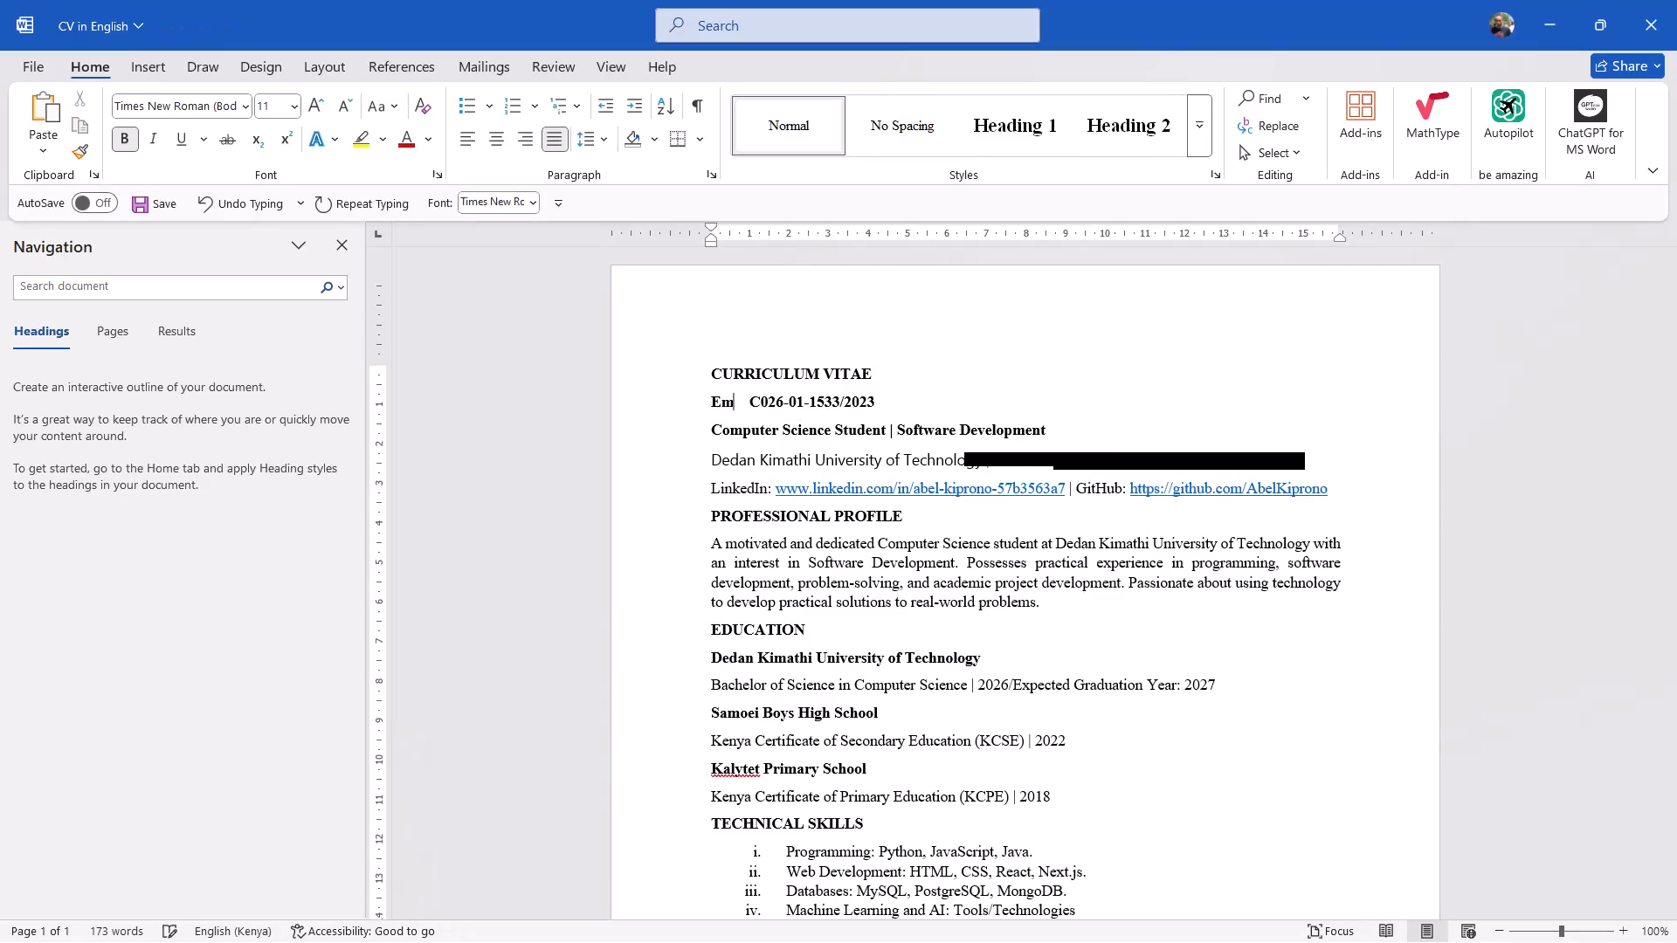
Finish entering the new person's full name before the registration number below the CURRICULUM VITAE heading.
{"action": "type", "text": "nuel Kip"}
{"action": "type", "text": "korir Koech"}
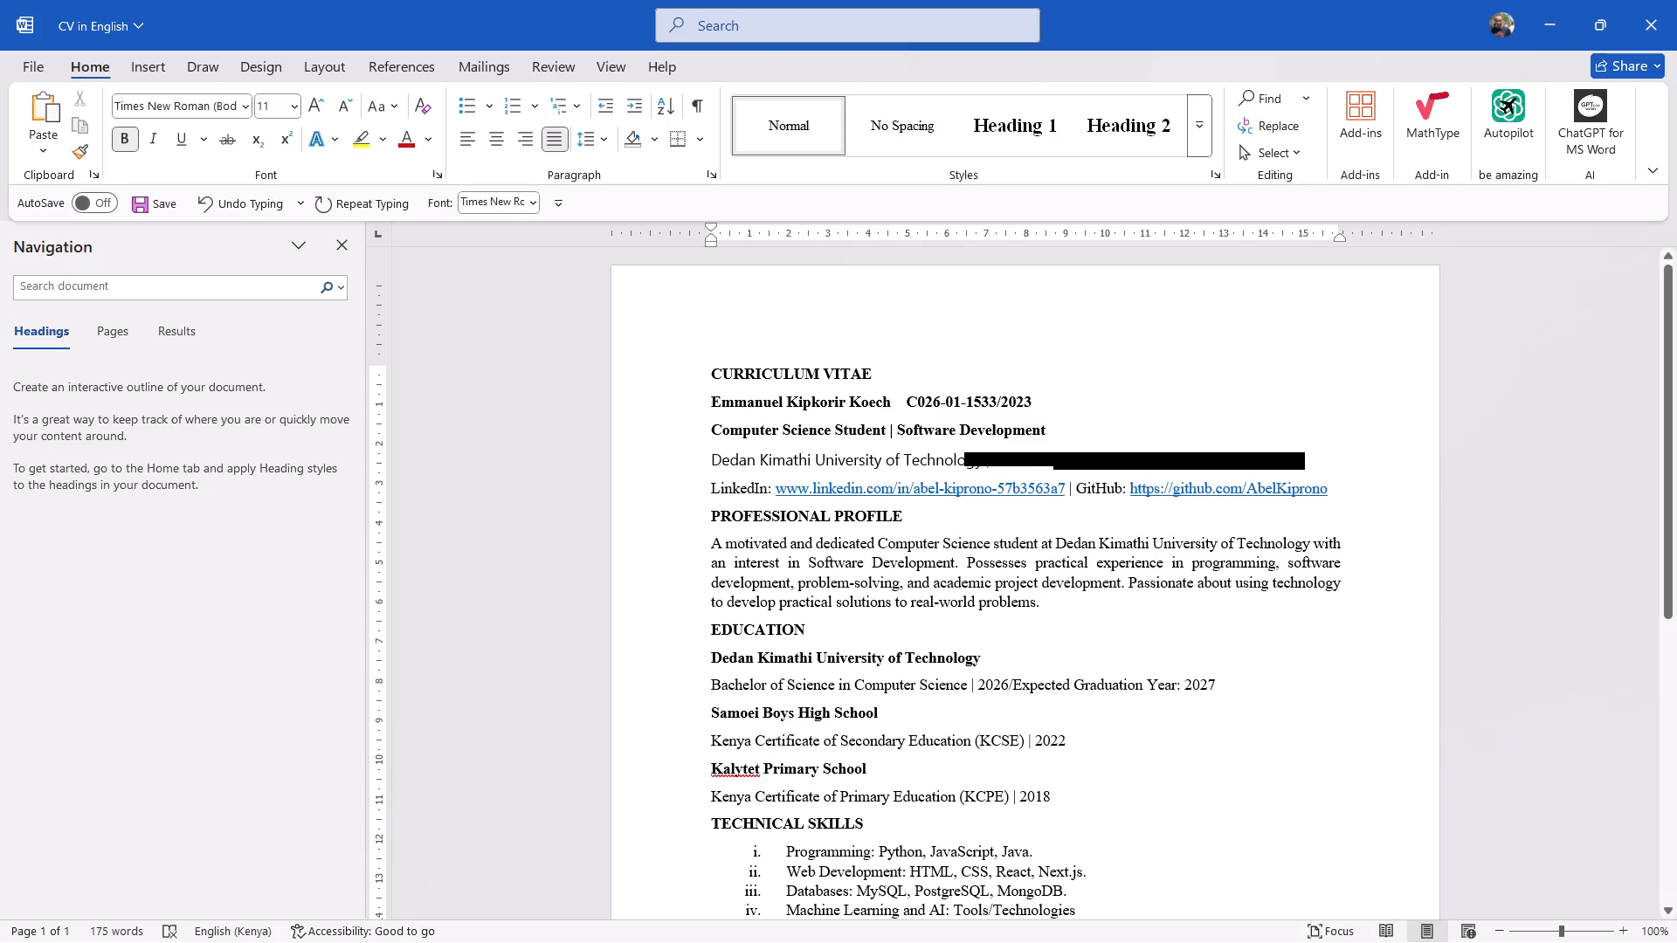
Replace the four-digit middle group of the registration number beside the name with the new person's digits.
{"action": "double_click", "coordinate": [986, 404]}
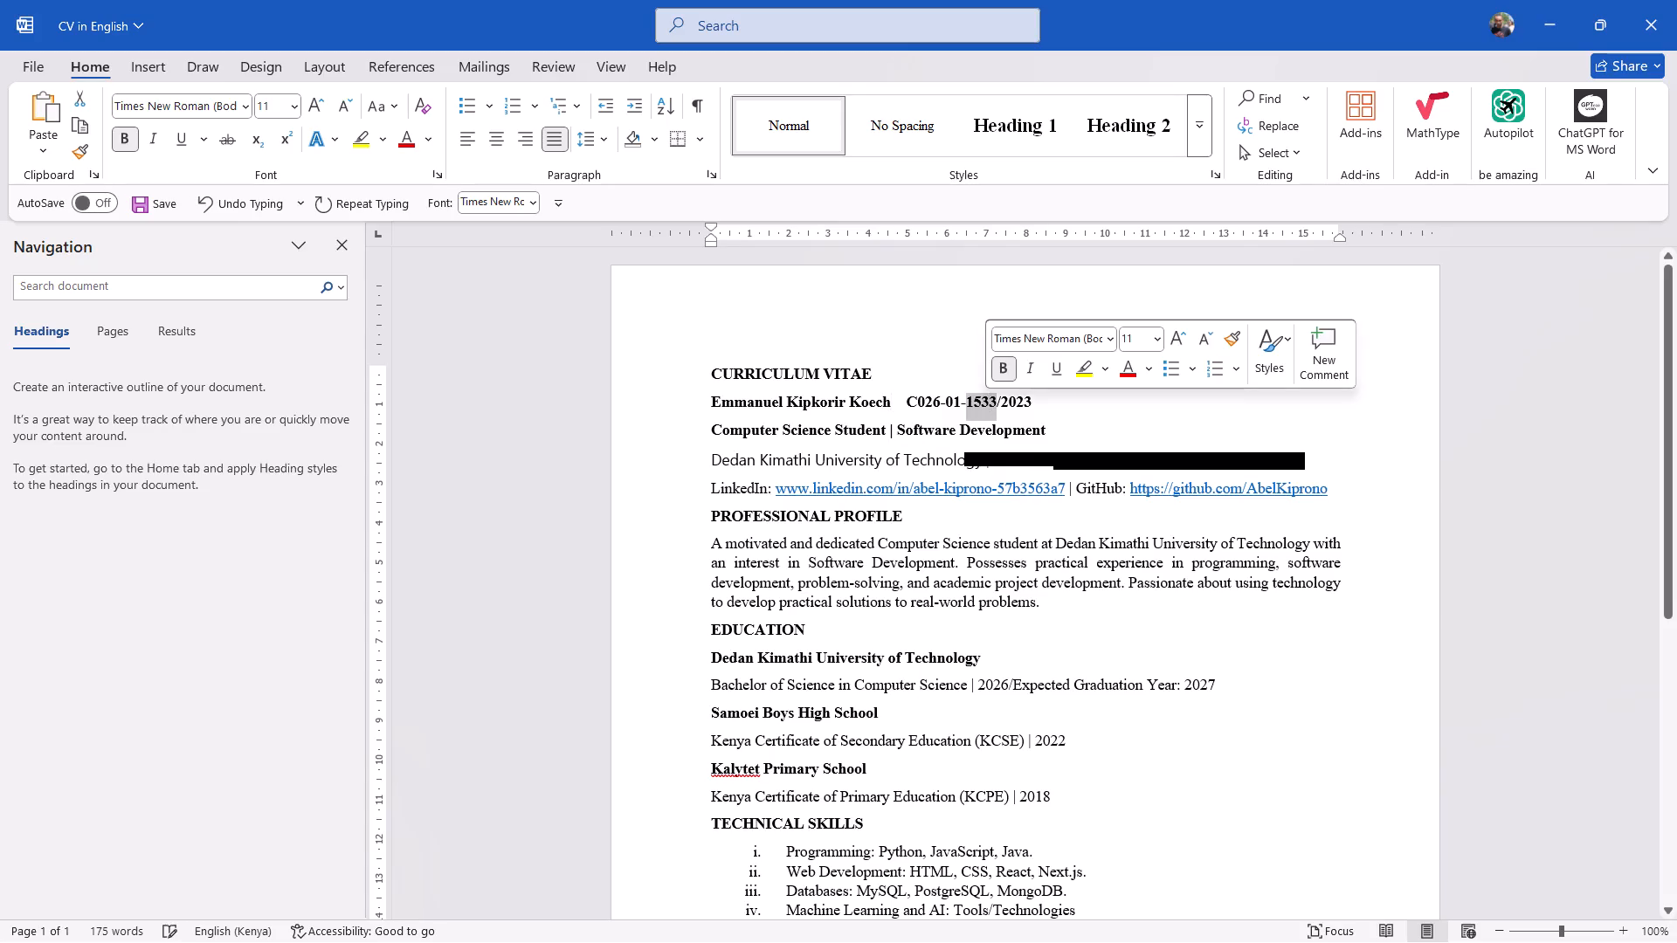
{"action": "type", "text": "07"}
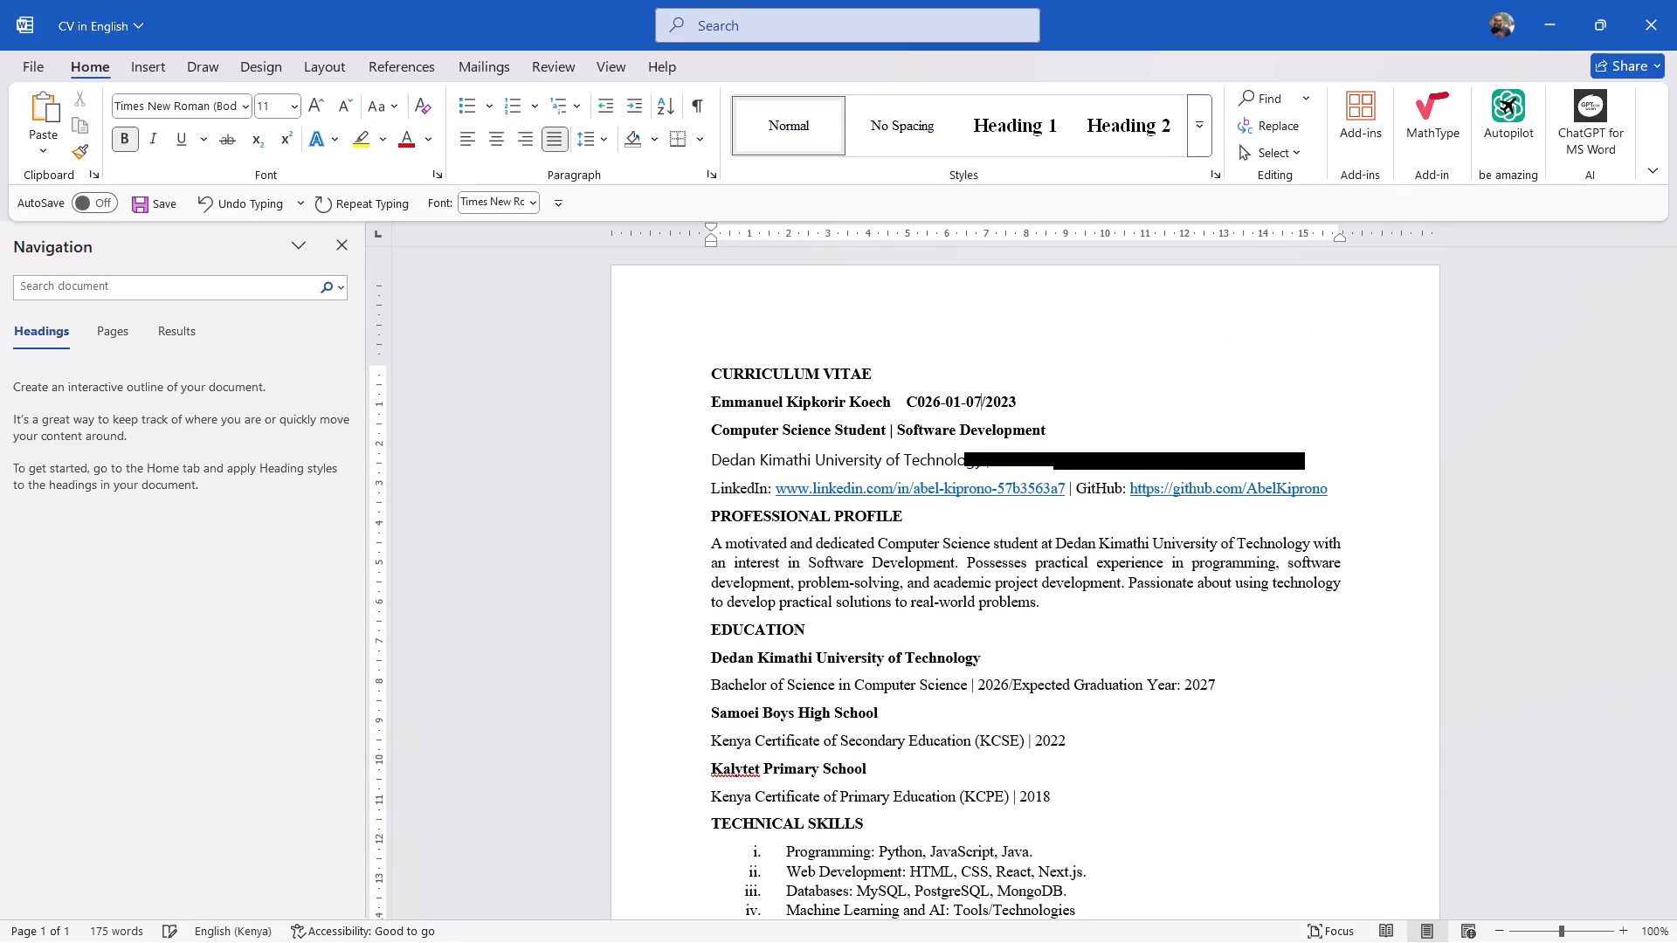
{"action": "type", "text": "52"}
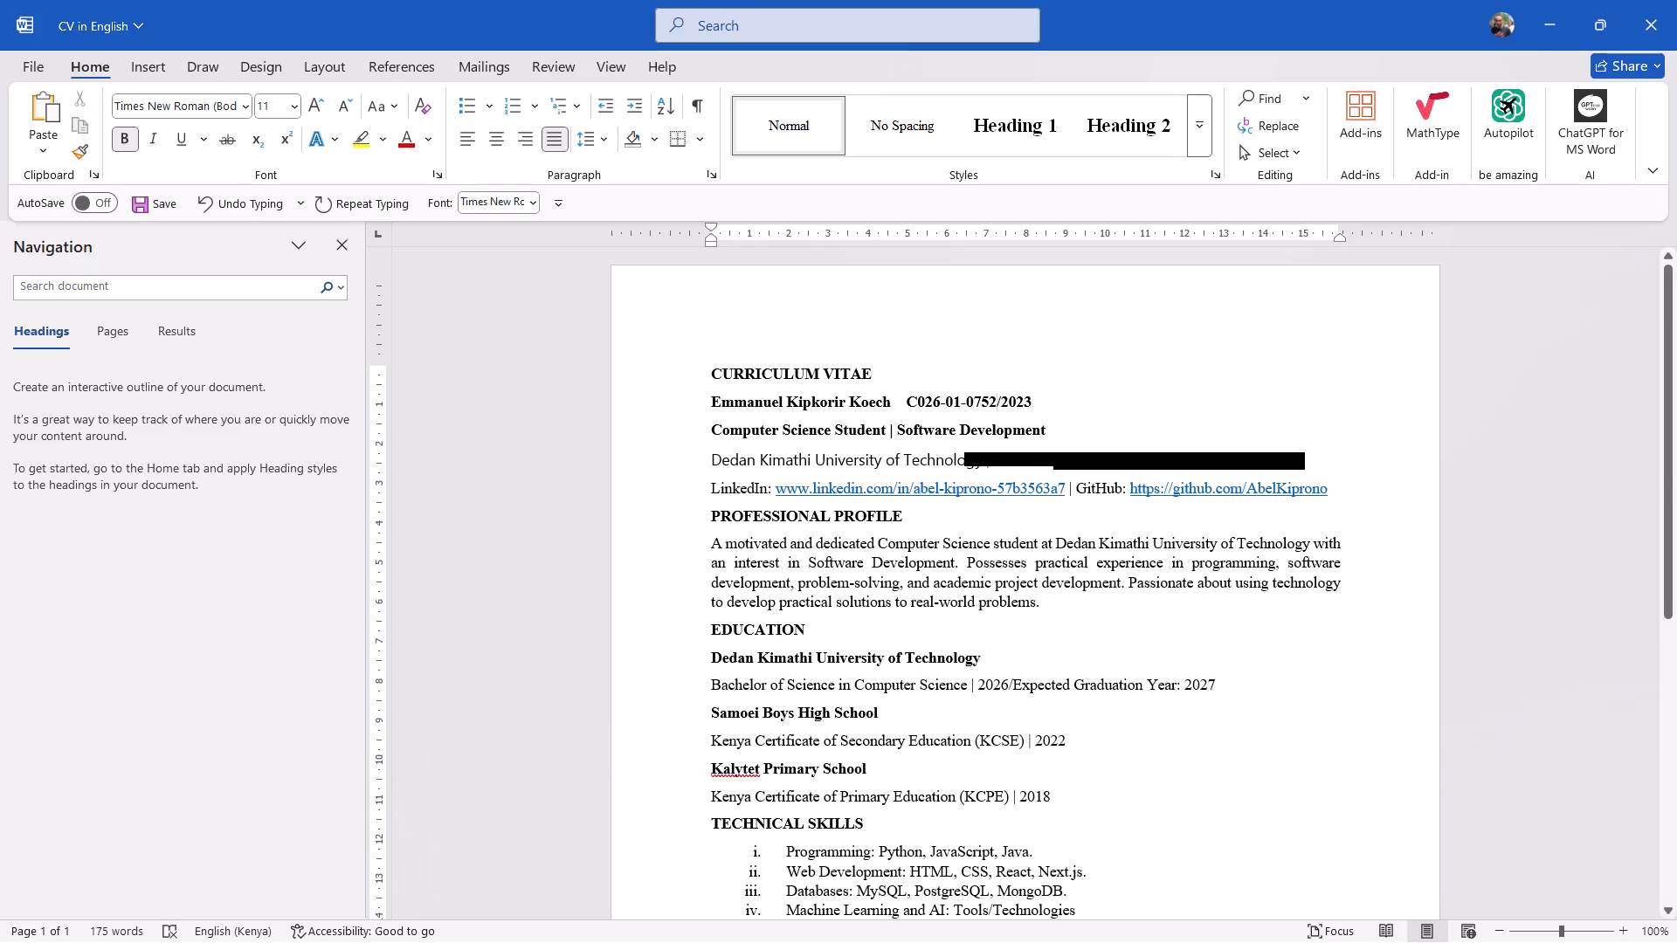
Replace Software Development with Mobile Development in the Computer Science Student line.
{"action": "left_click_drag", "start_coordinate": [1051, 431], "coordinate": [903, 444]}
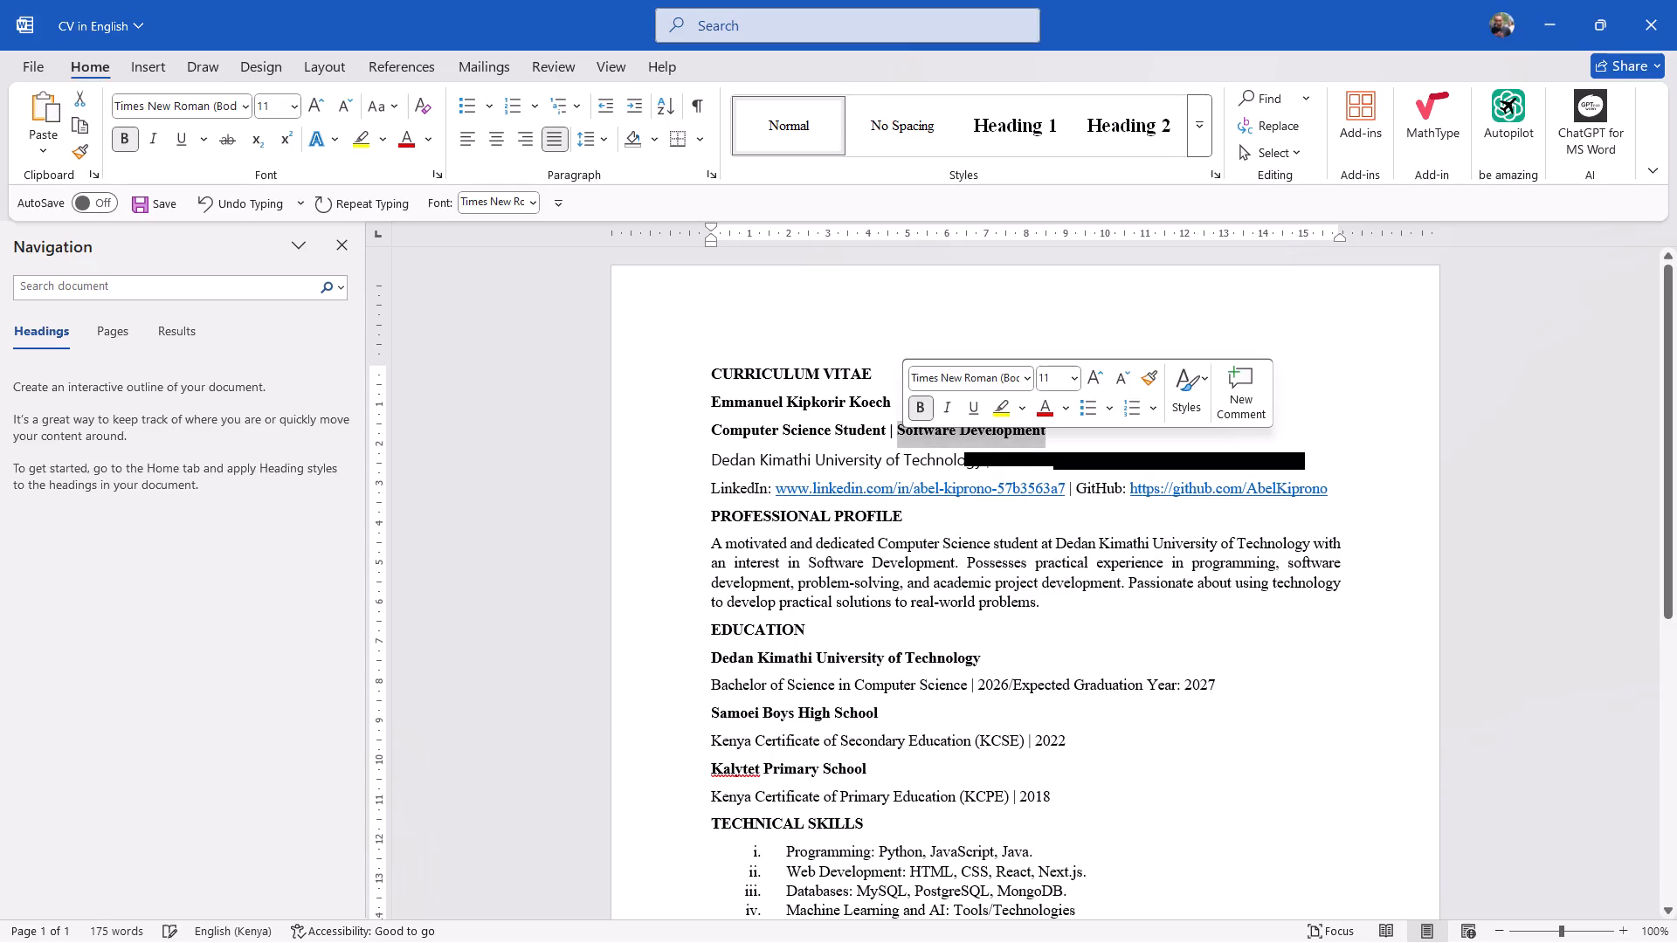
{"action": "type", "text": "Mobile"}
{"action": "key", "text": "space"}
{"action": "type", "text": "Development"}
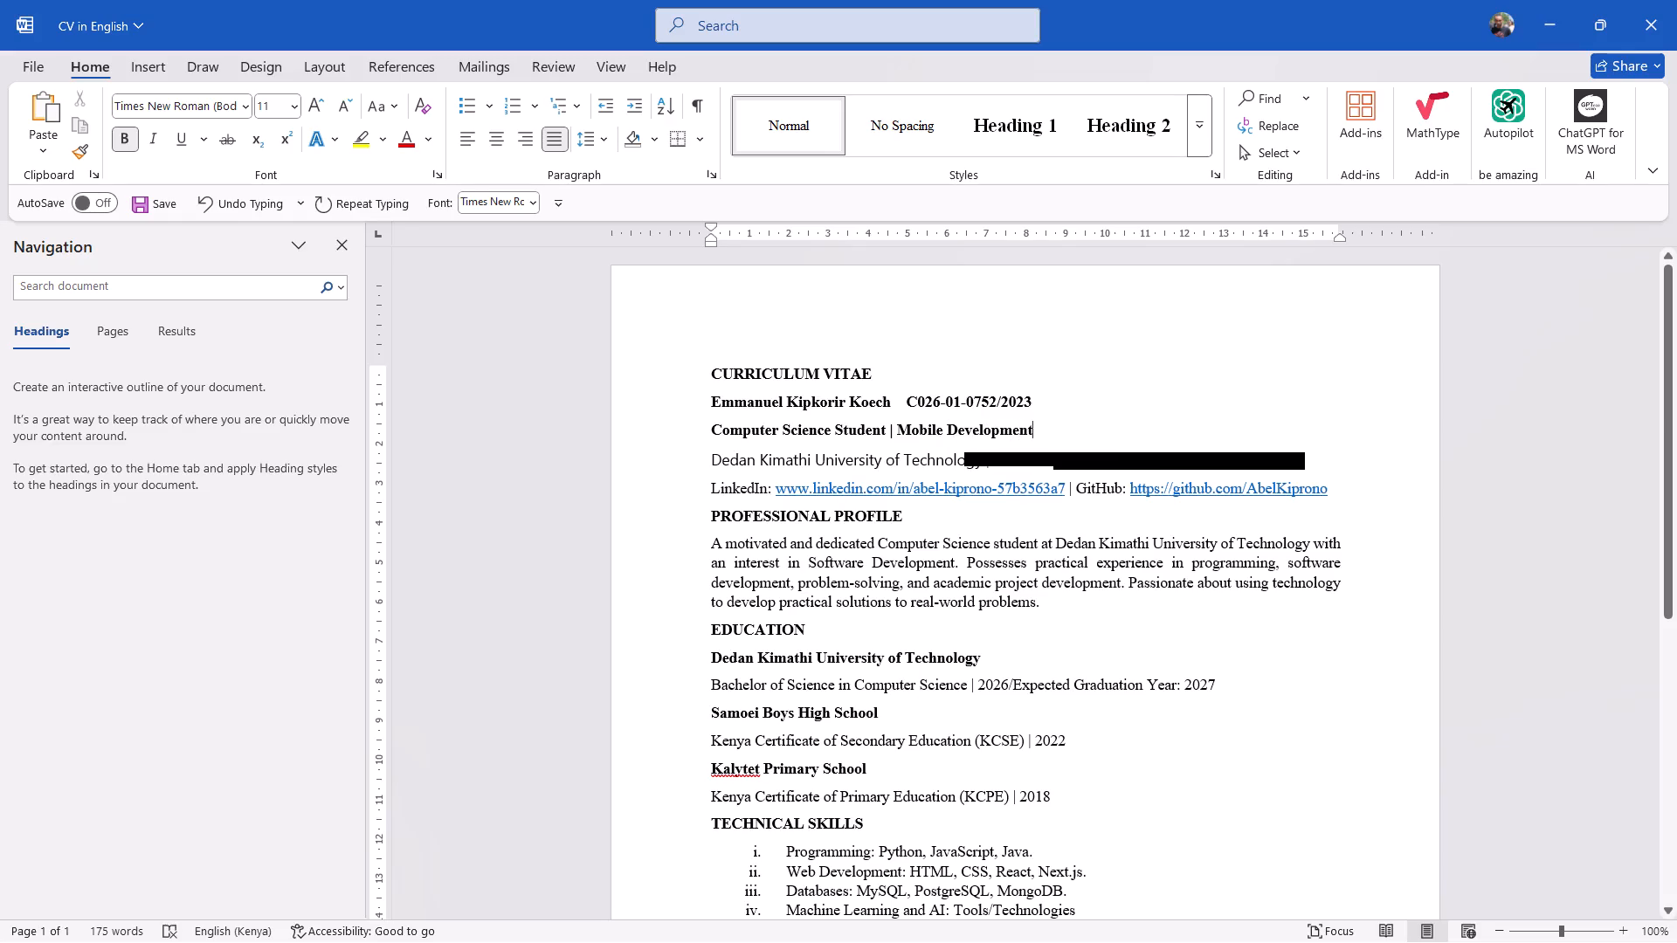
Look through the CV from the header contact details to the references for details that still need changing.
{"action": "scroll", "coordinate": [862, 375], "scroll_direction": "down", "scroll_amount": 1}
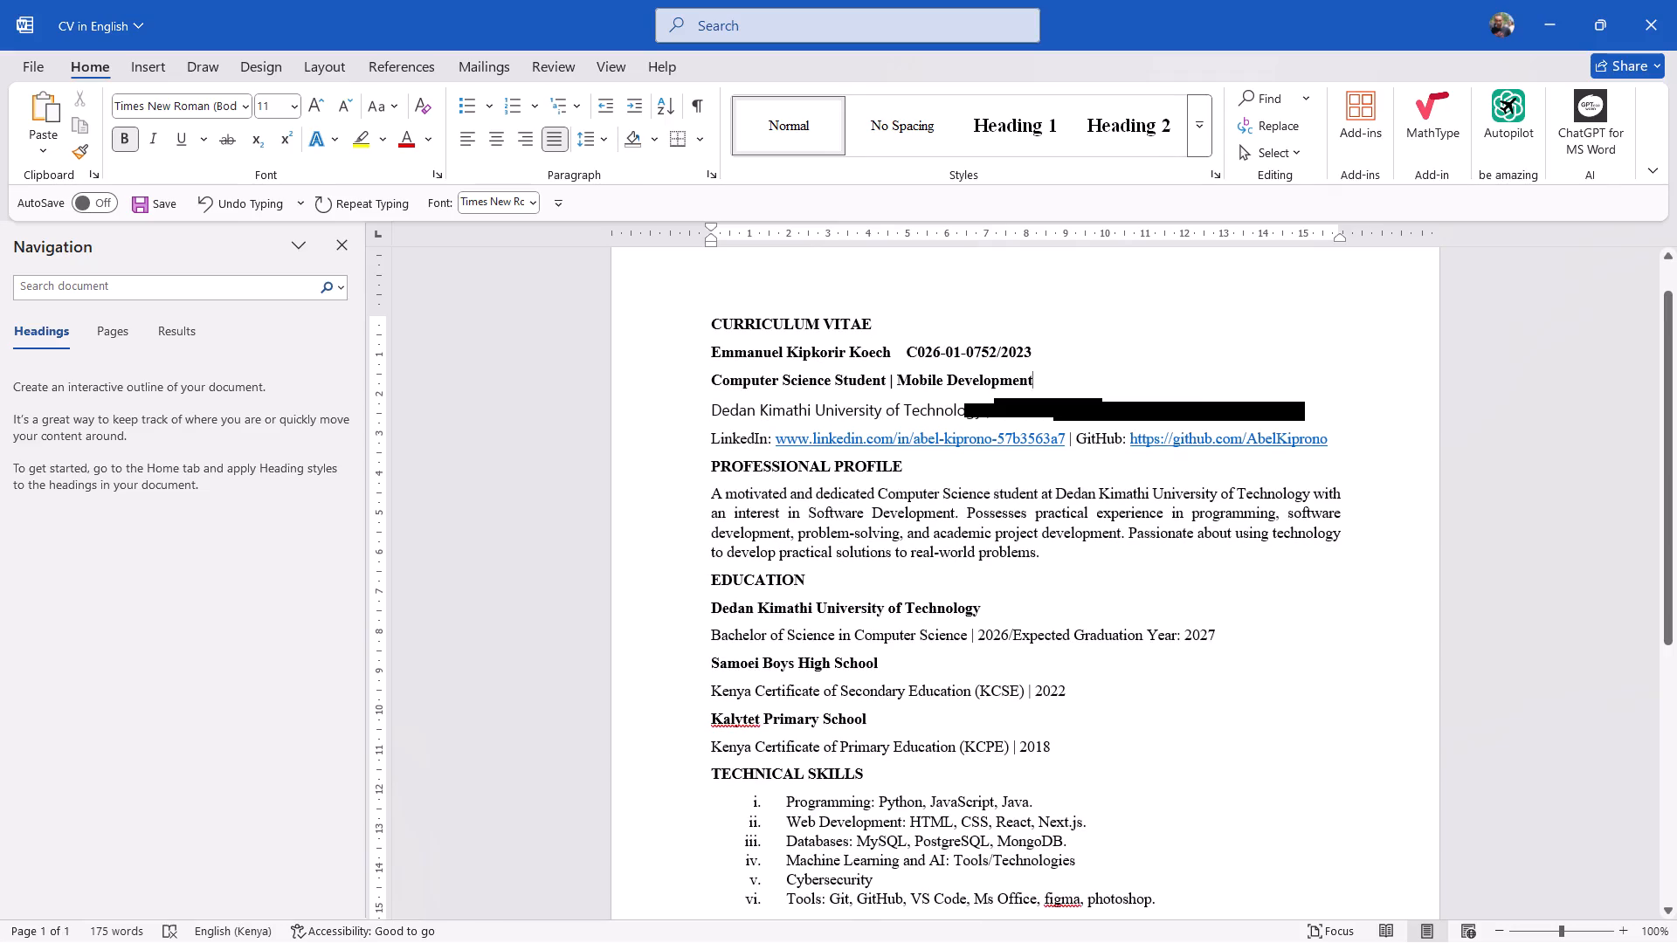
{"action": "scroll", "coordinate": [877, 370], "scroll_direction": "down", "scroll_amount": 1}
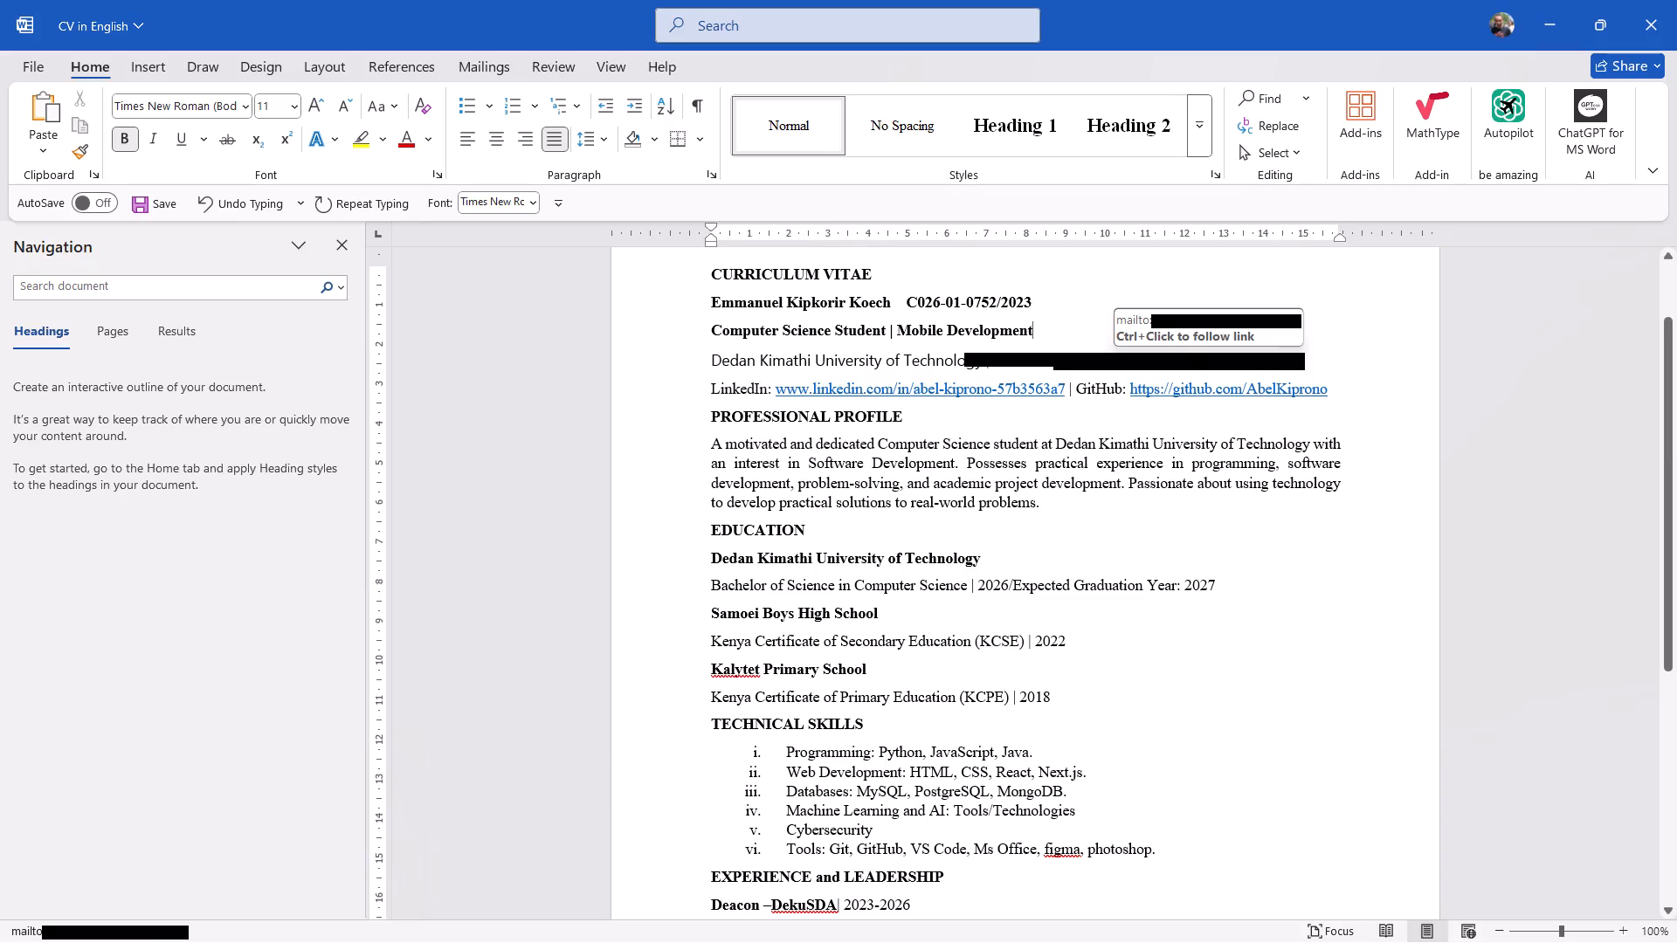
{"action": "left_click_drag", "start_coordinate": [1115, 358], "coordinate": [1328, 370]}
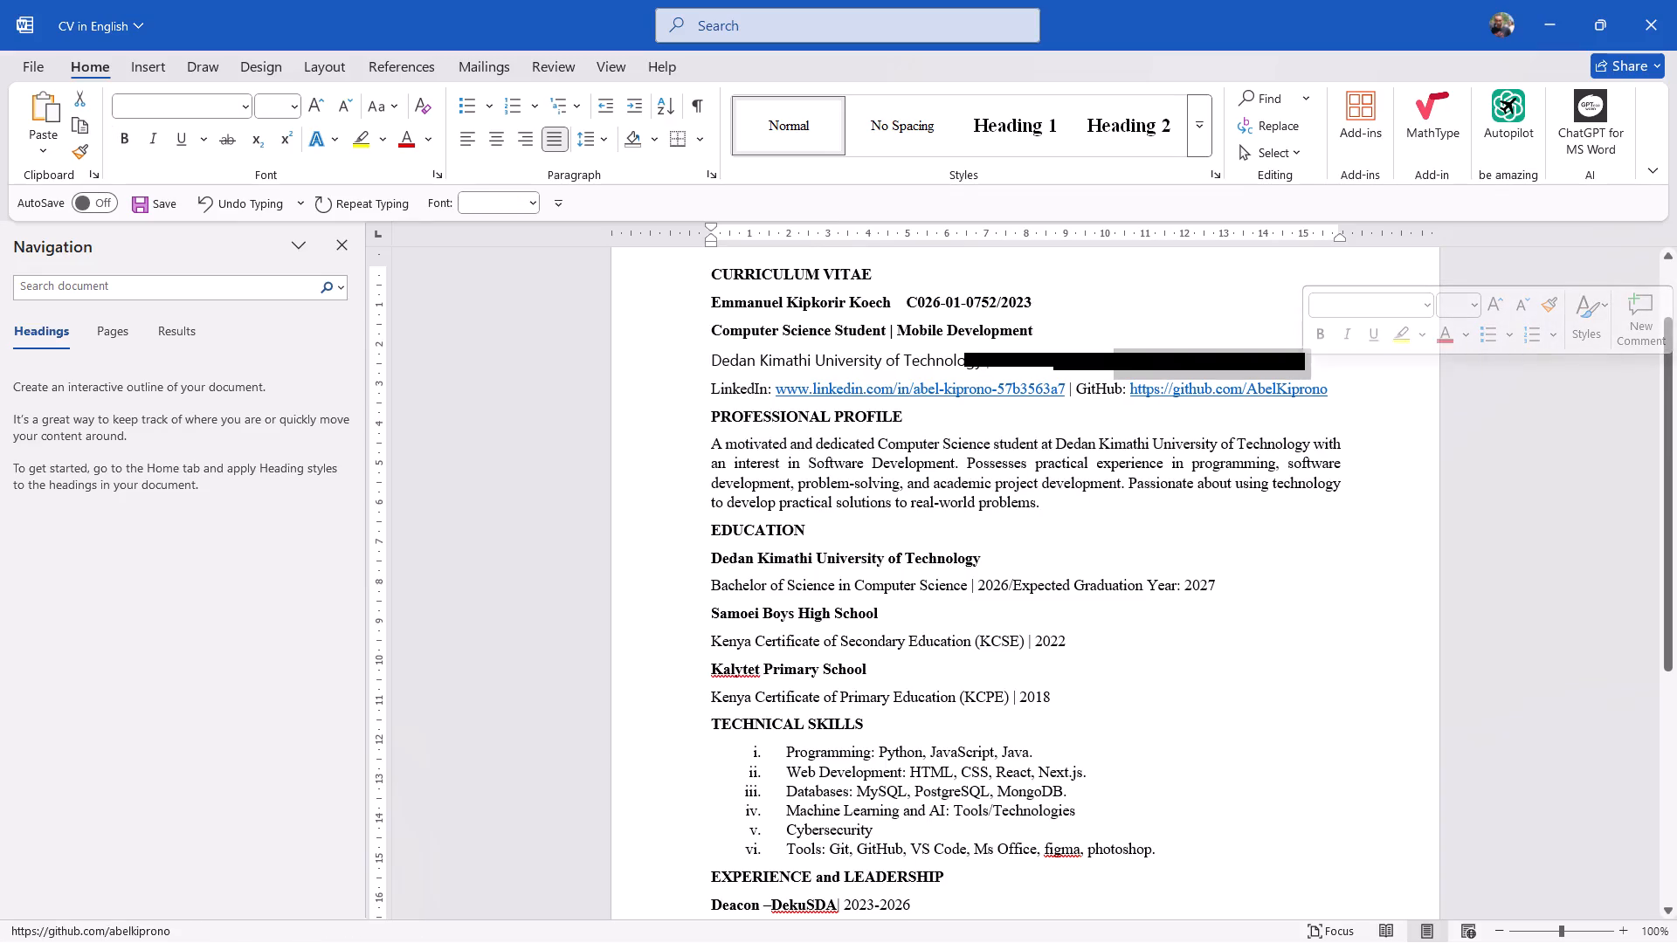
{"action": "scroll", "coordinate": [1067, 501], "scroll_direction": "down", "scroll_amount": 6}
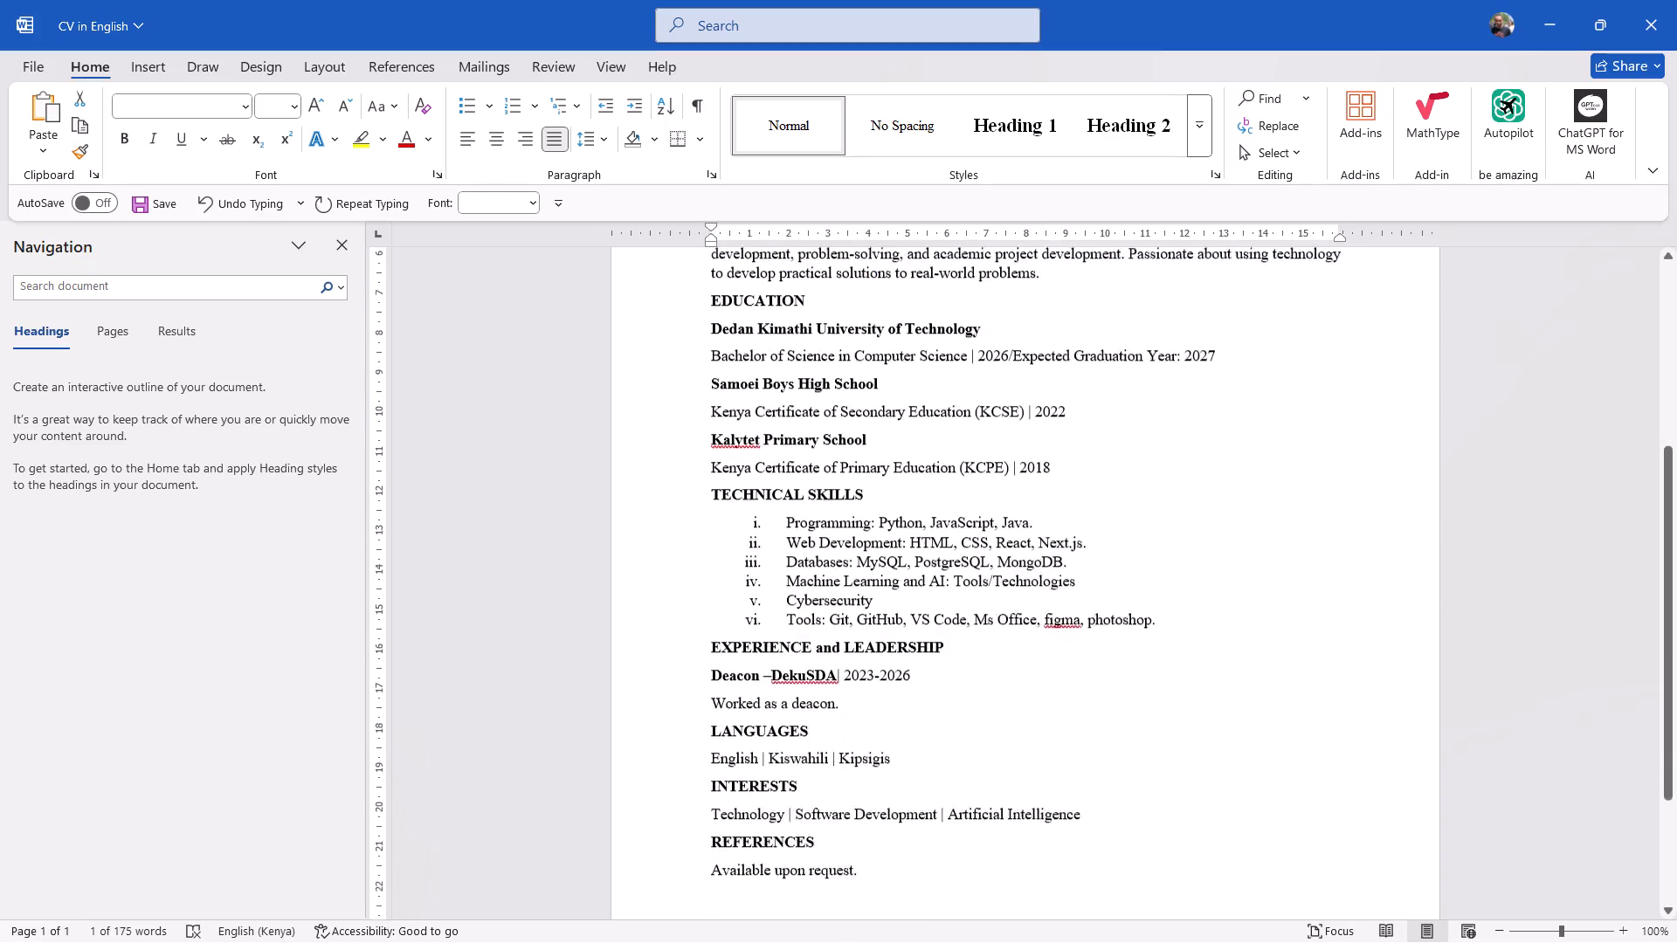
{"action": "scroll", "coordinate": [1062, 492], "scroll_direction": "down", "scroll_amount": 8}
{"action": "scroll", "coordinate": [1062, 489], "scroll_direction": "up", "scroll_amount": 9}
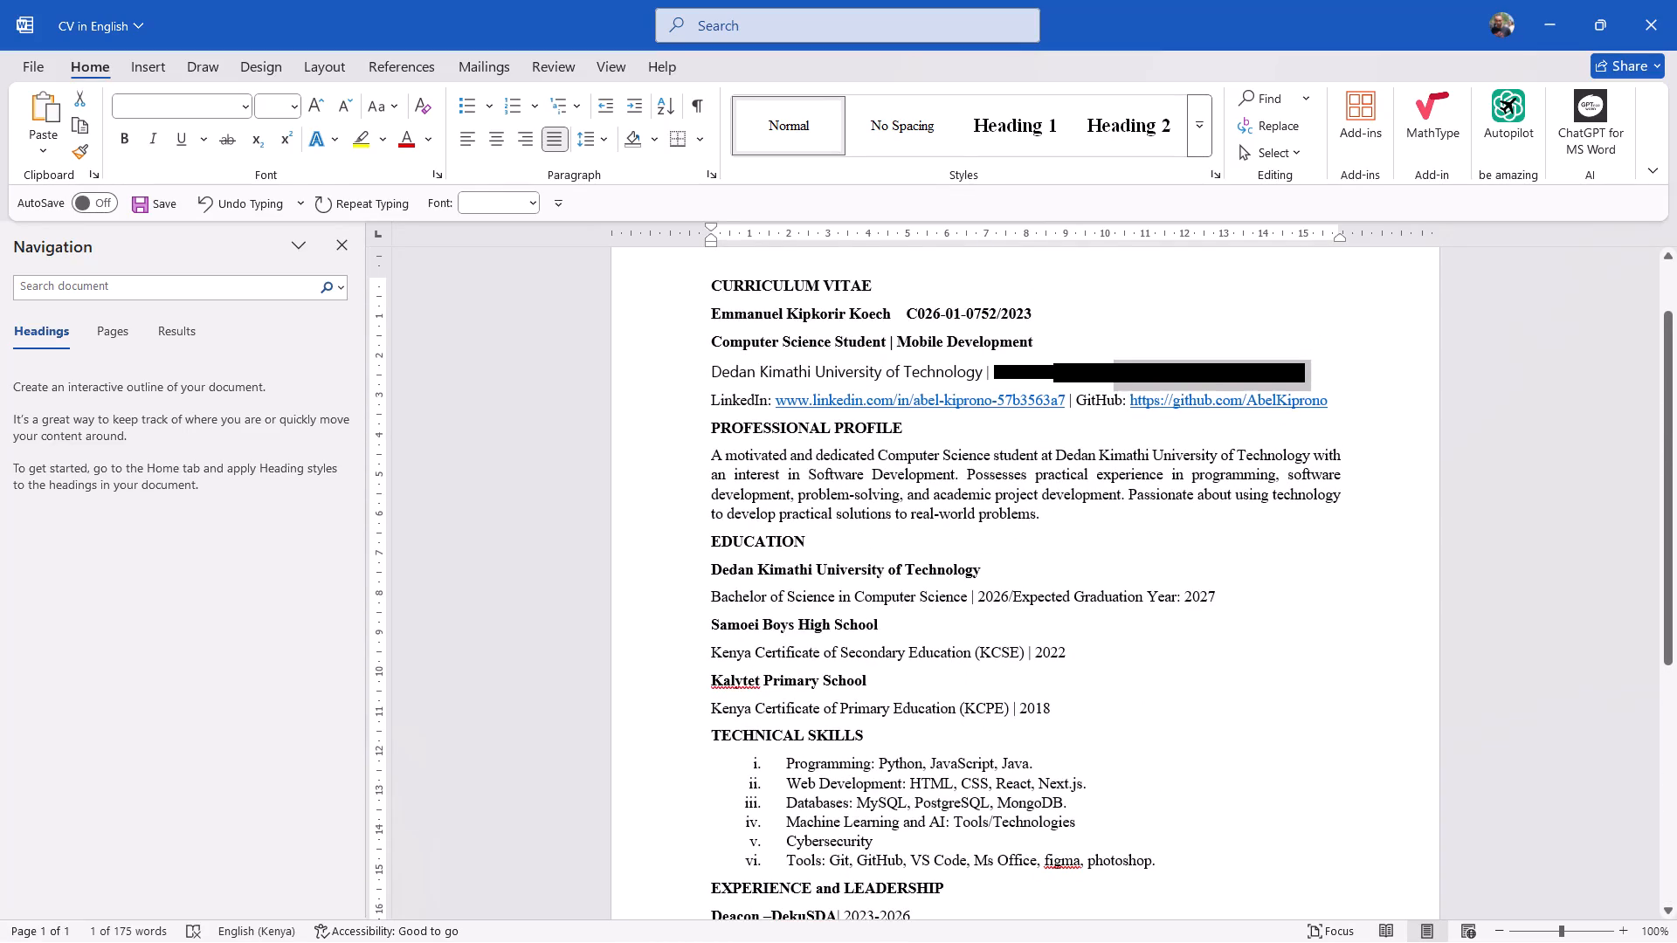
{"action": "scroll", "coordinate": [1062, 480], "scroll_direction": "up", "scroll_amount": 2}
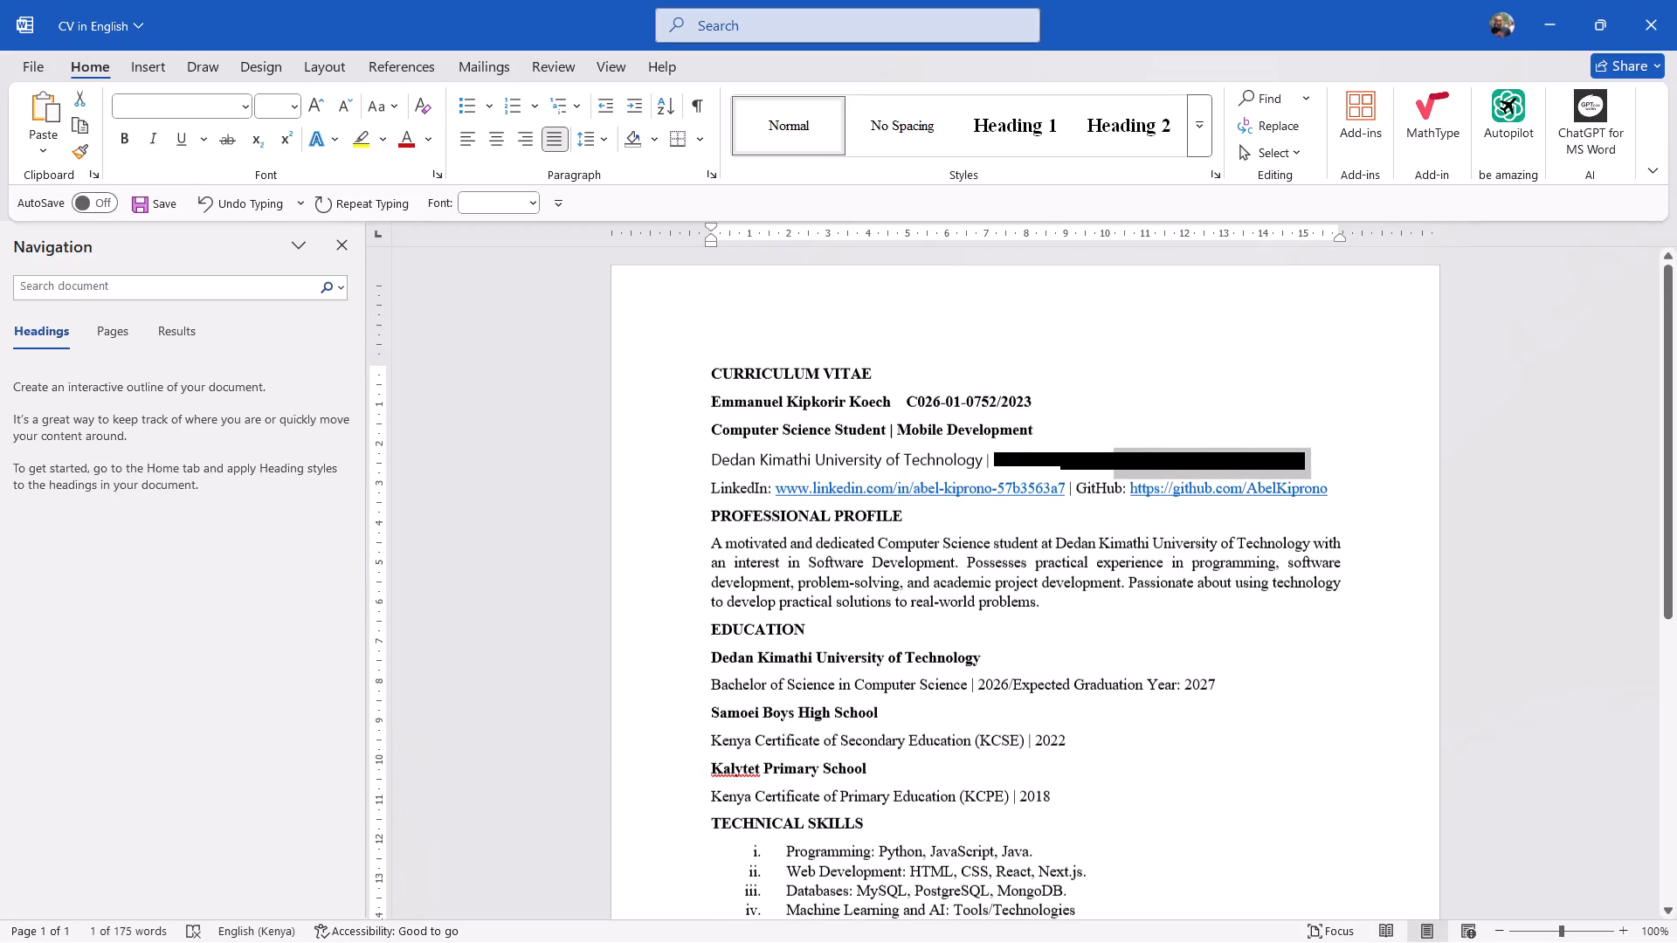
{"action": "scroll", "coordinate": [953, 377], "scroll_direction": "down", "scroll_amount": 5}
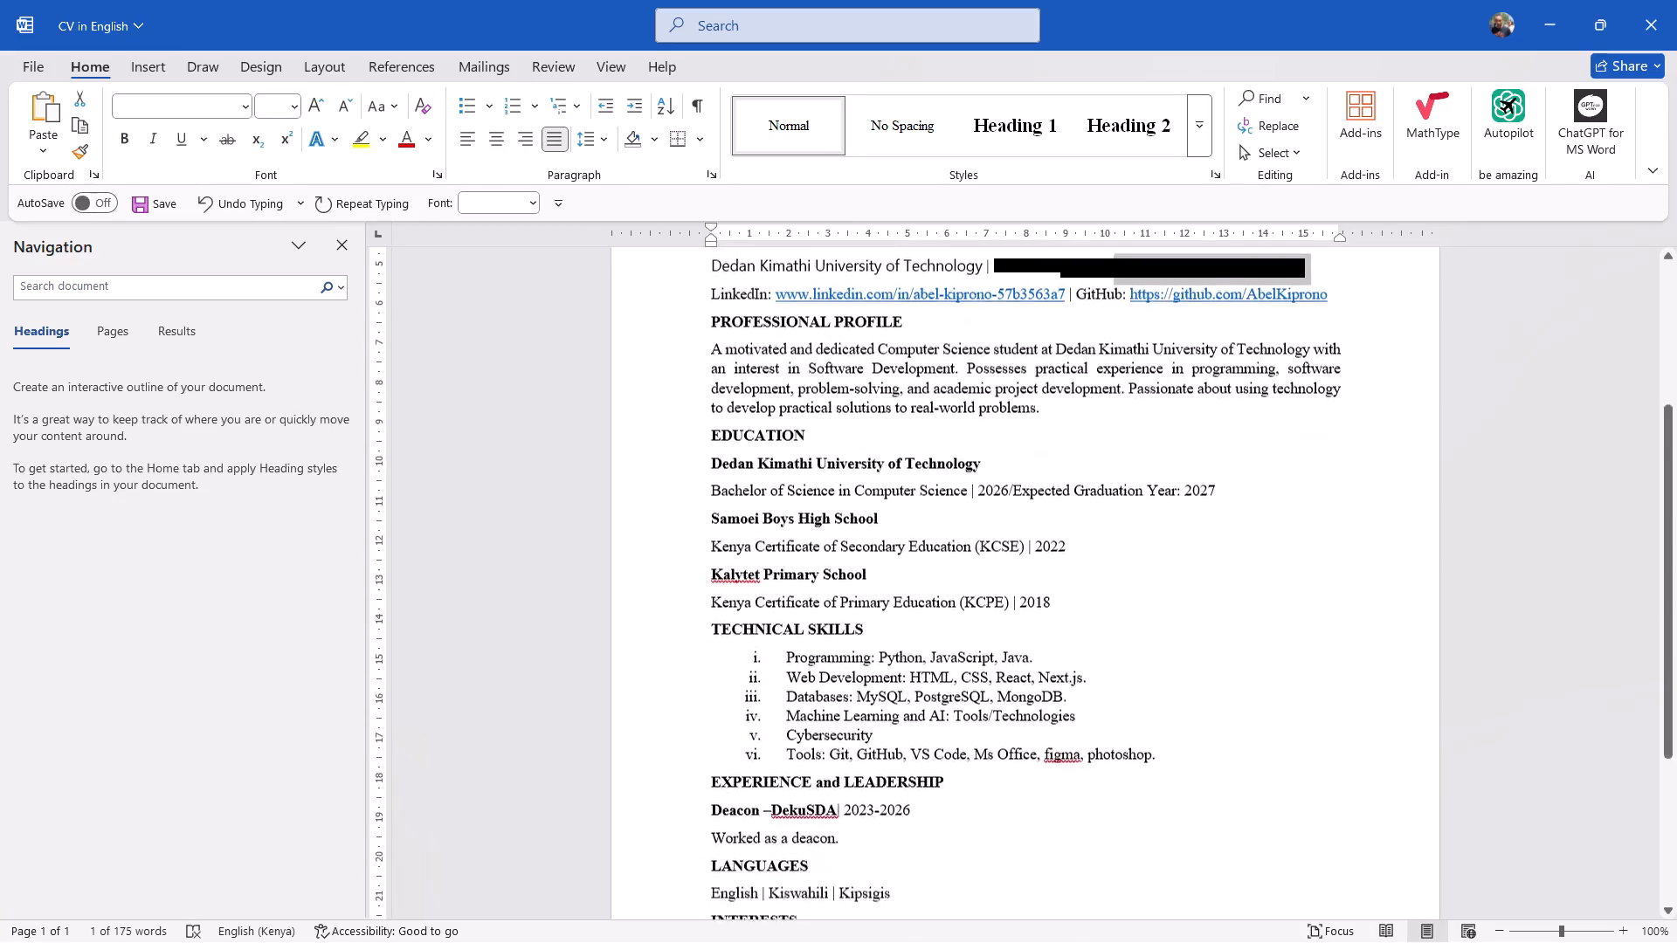
{"action": "scroll", "coordinate": [953, 377], "scroll_direction": "down", "scroll_amount": 6}
{"action": "scroll", "coordinate": [953, 377], "scroll_direction": "up", "scroll_amount": 10}
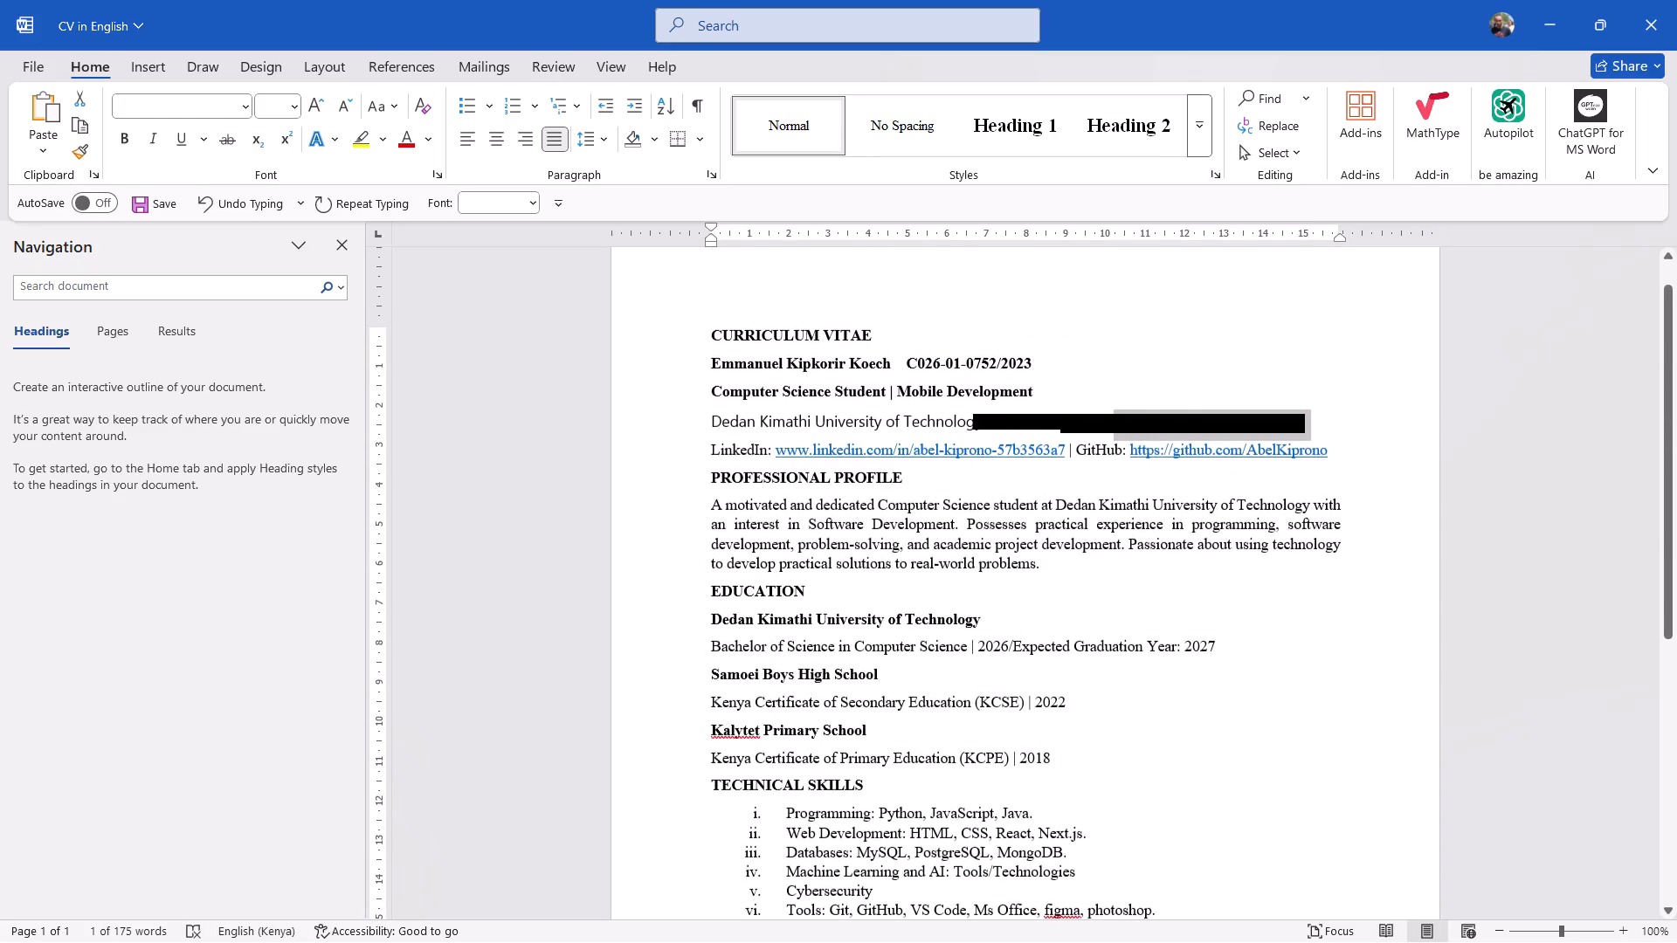
Replace the phone number after Dedan Kimathi University of Technology with the one saved in the clipboard history.
{"action": "left_click_drag", "start_coordinate": [1102, 422], "coordinate": [1006, 444]}
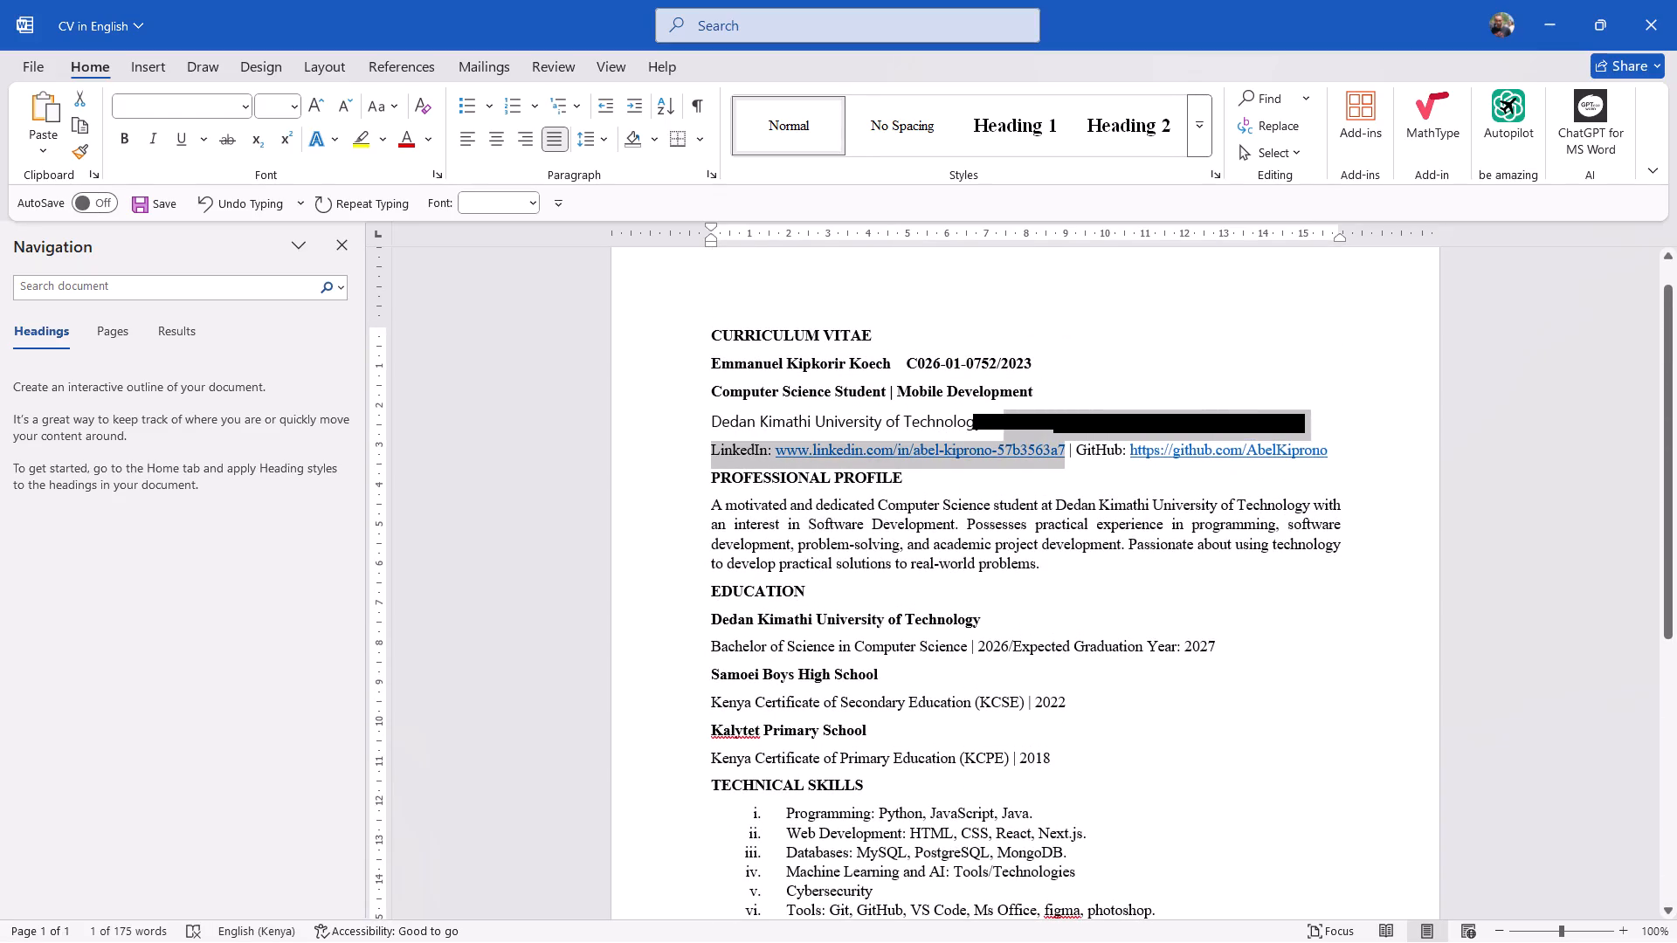
{"action": "left_click_drag", "start_coordinate": [1006, 444], "coordinate": [1038, 428]}
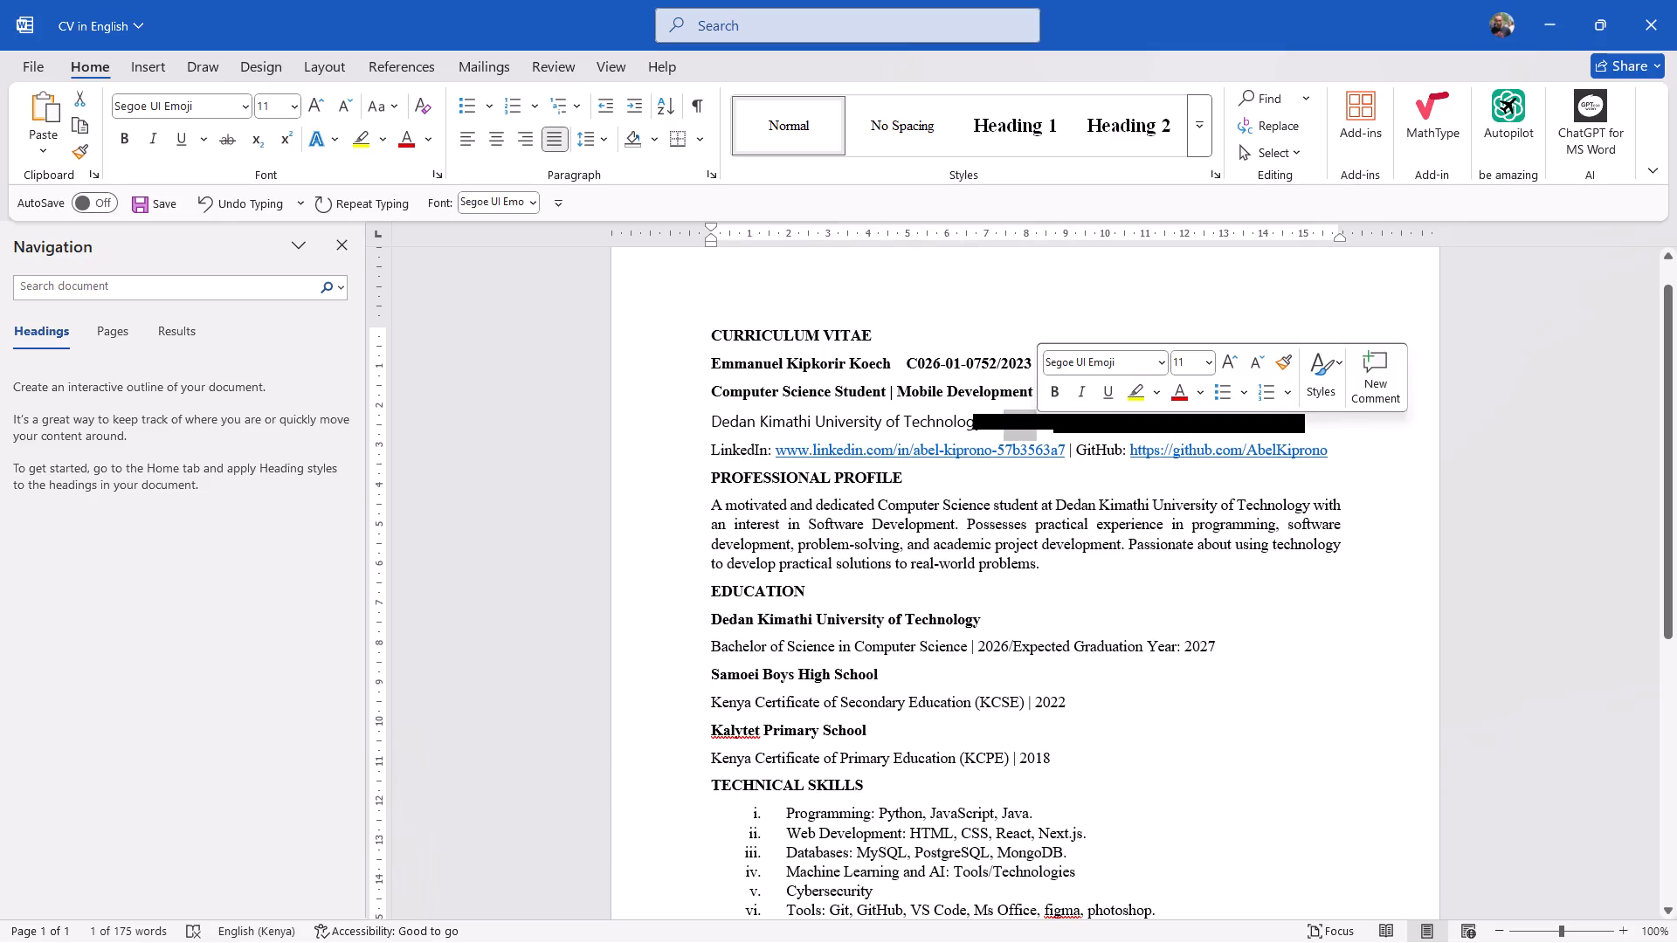
{"action": "left_click", "coordinate": [1101, 416]}
{"action": "left_click_drag", "start_coordinate": [1101, 418], "coordinate": [1074, 424]}
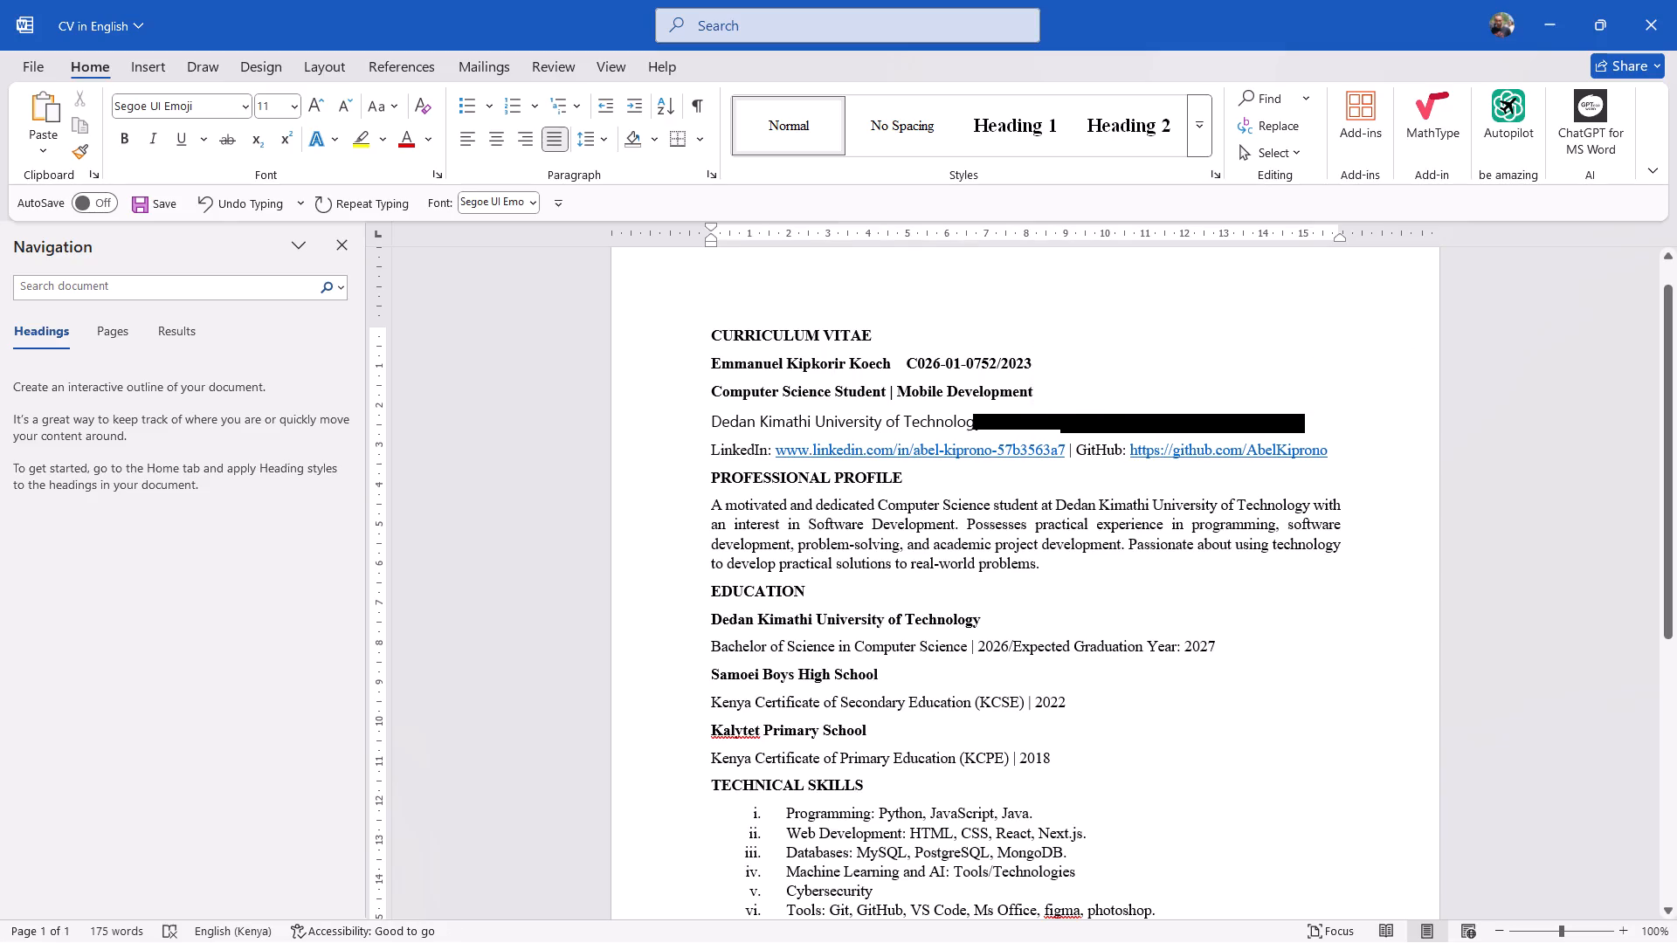
{"action": "left_click_drag", "start_coordinate": [1074, 424], "coordinate": [996, 428]}
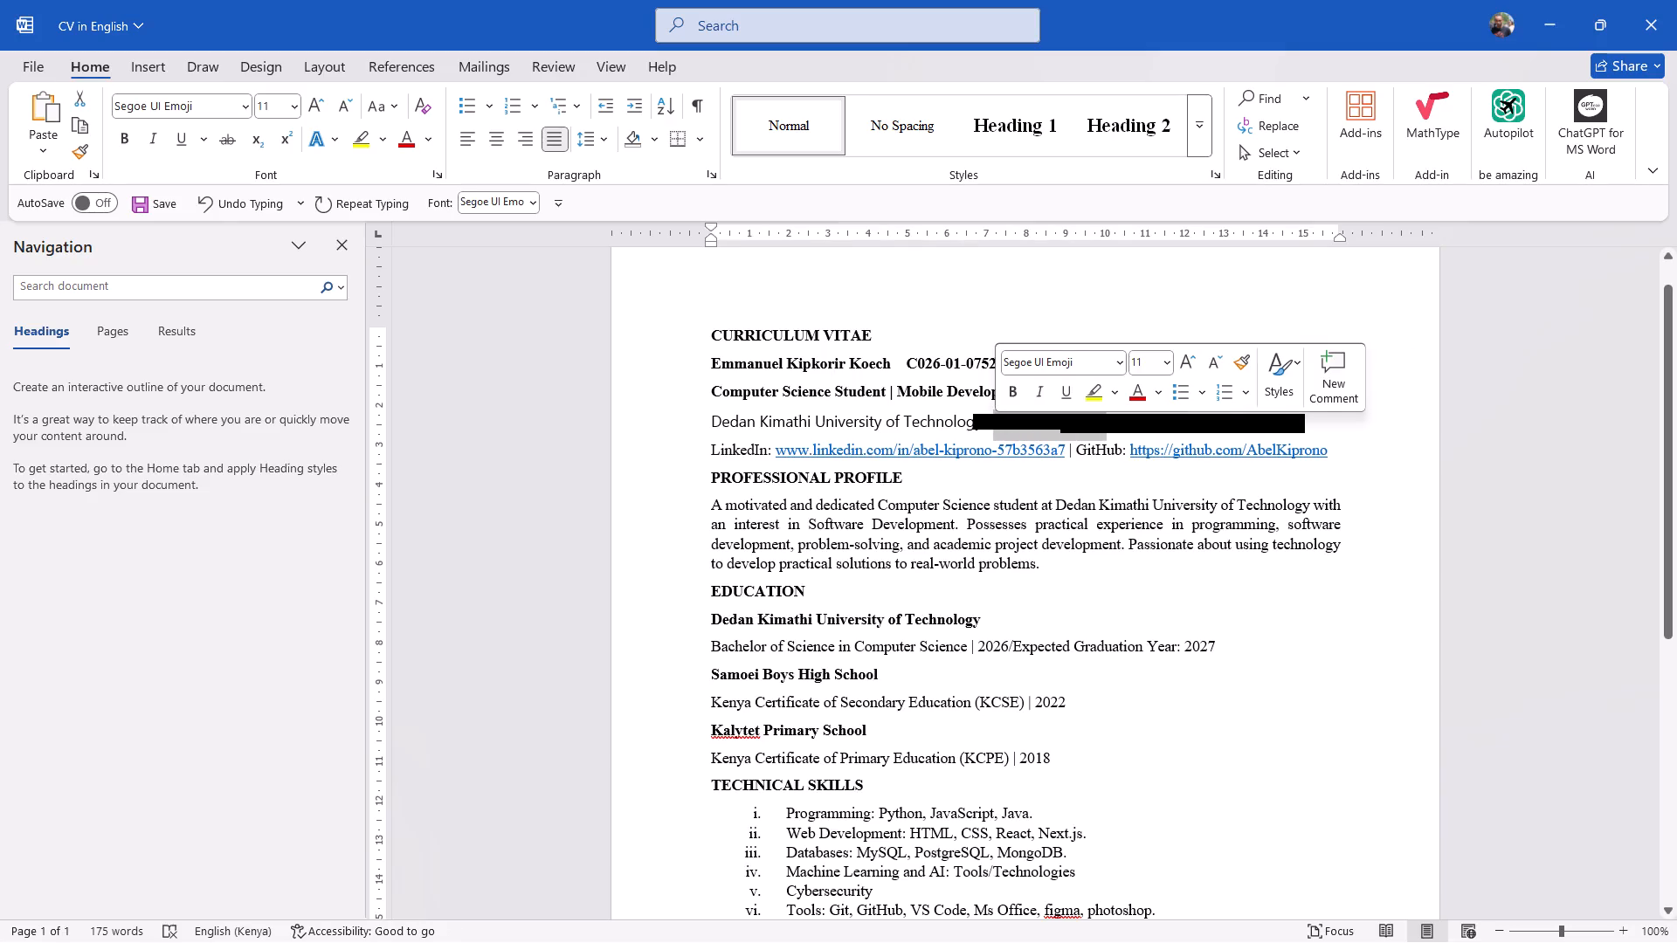
{"action": "key", "text": "super+v"}
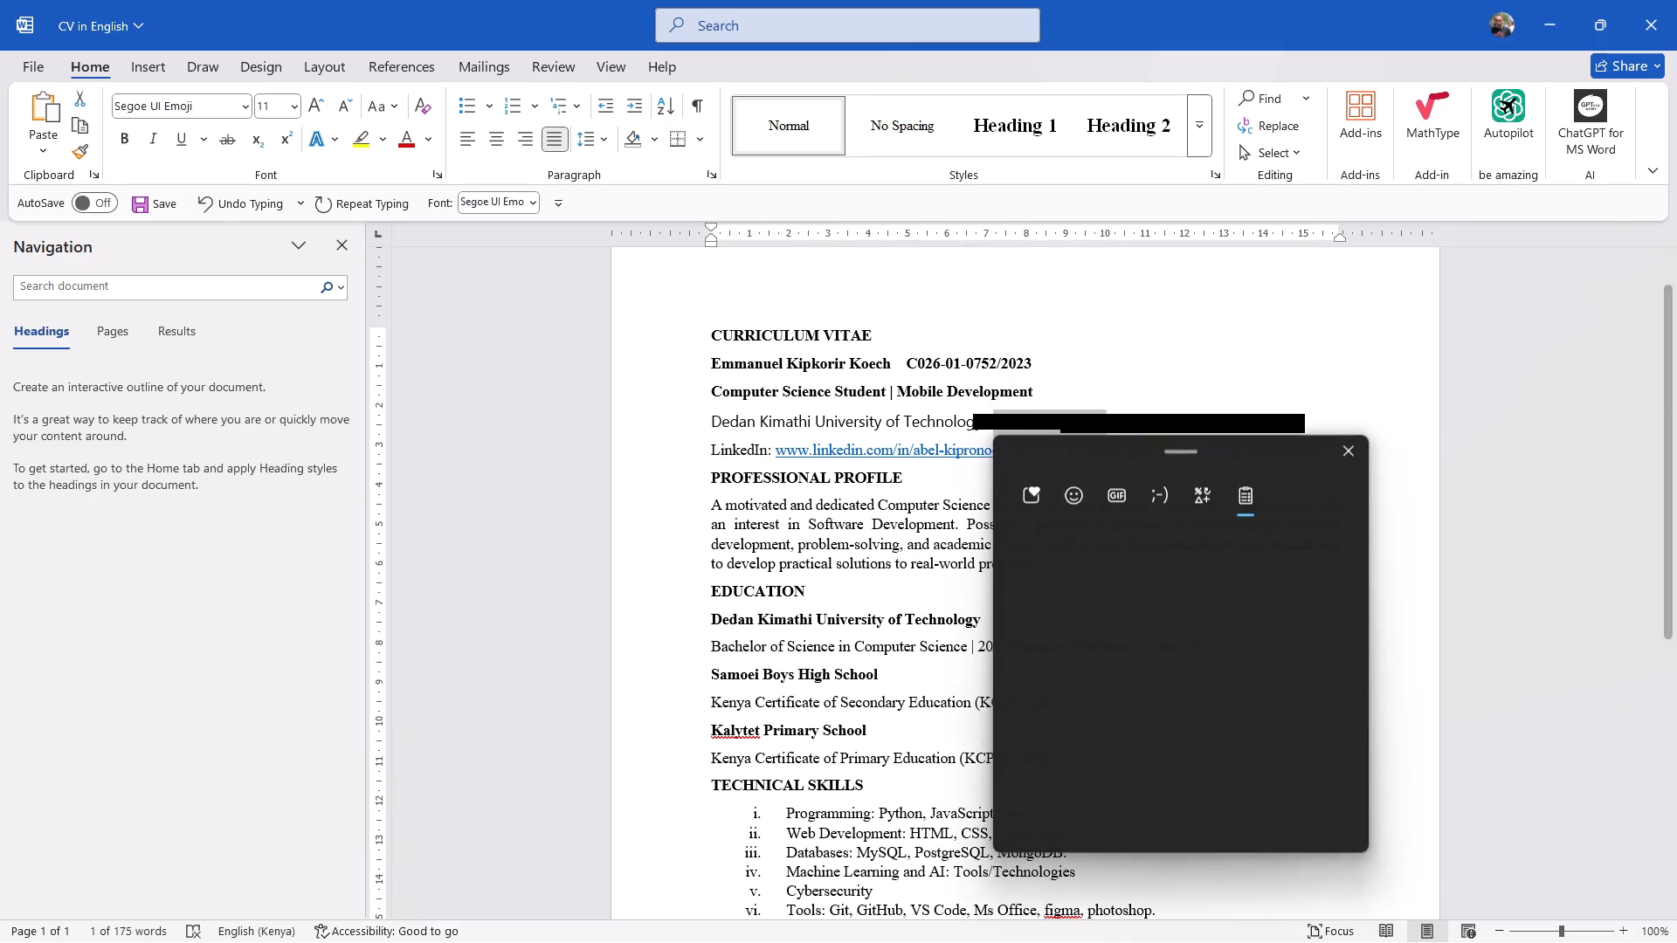
{"action": "left_click", "coordinate": [1103, 607]}
{"action": "key", "text": "ctrl+v"}
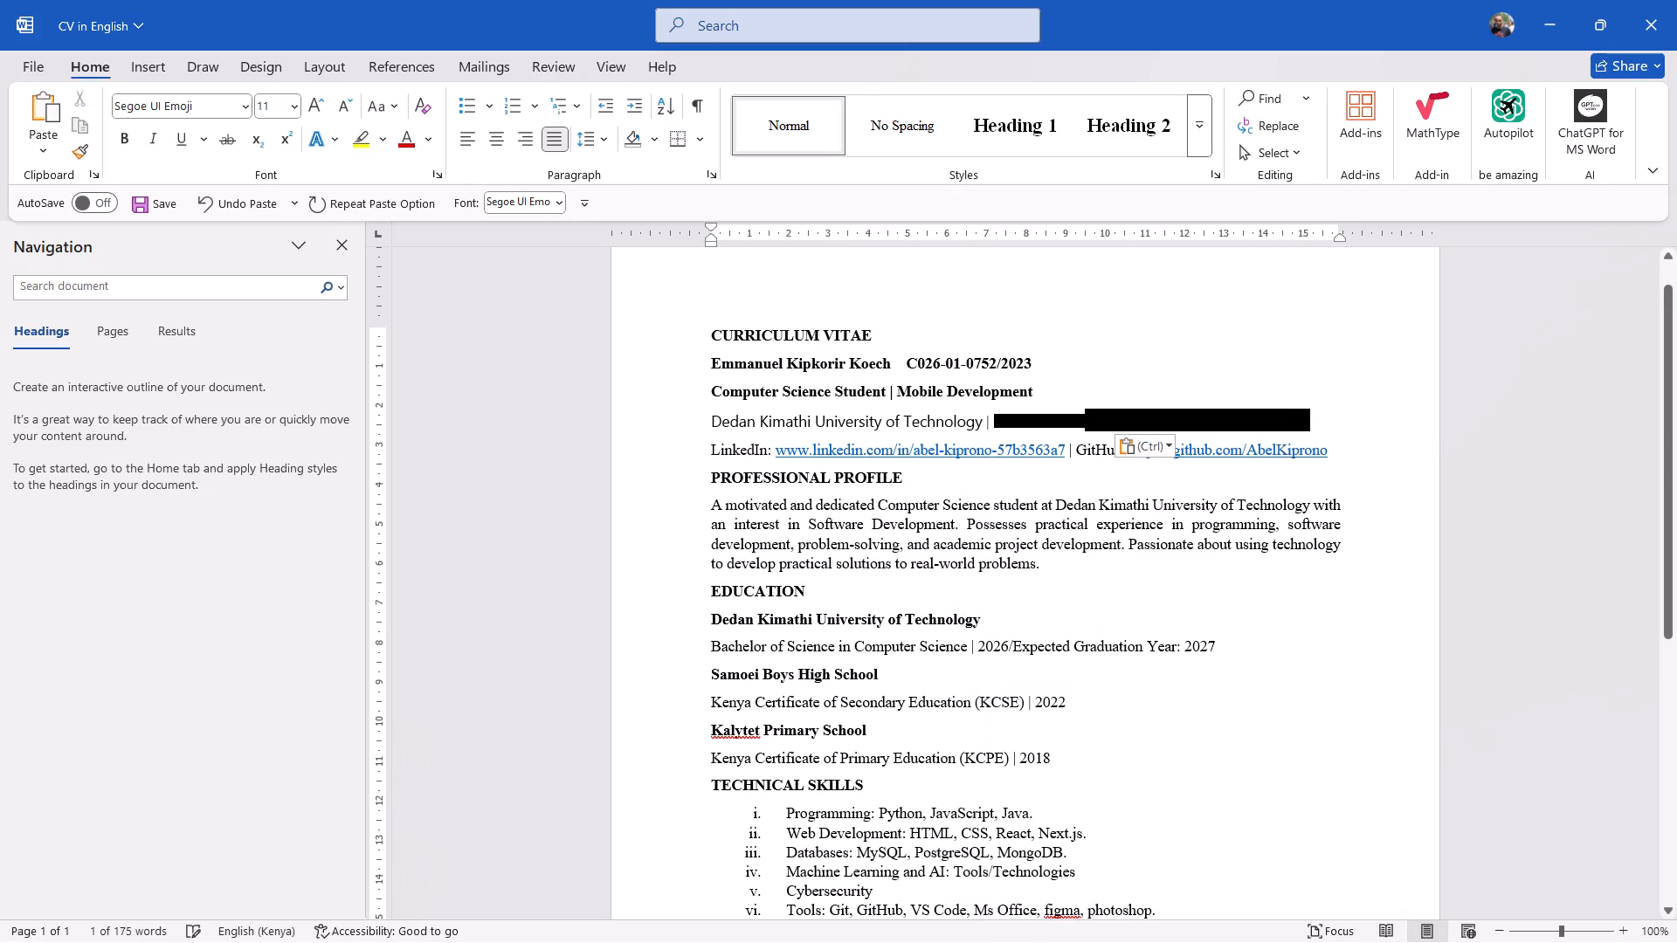
Remove the extra spaces within the pasted phone number in the contact line.
{"action": "left_click", "coordinate": [1061, 425]}
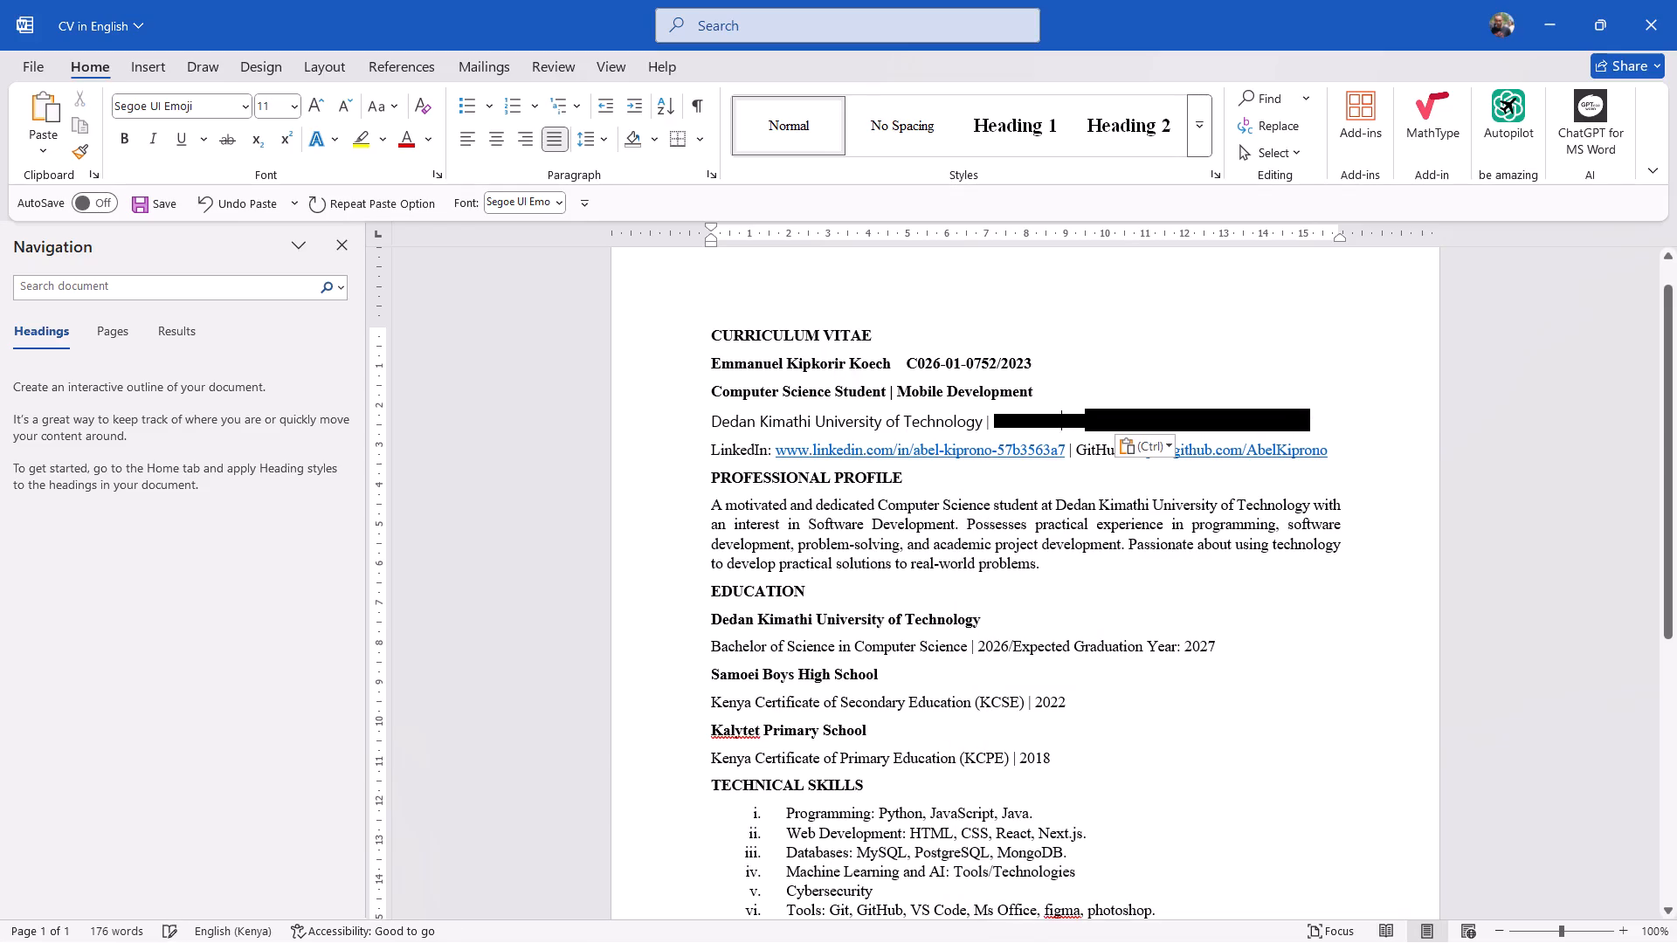
{"action": "key", "text": "BackSpace"}
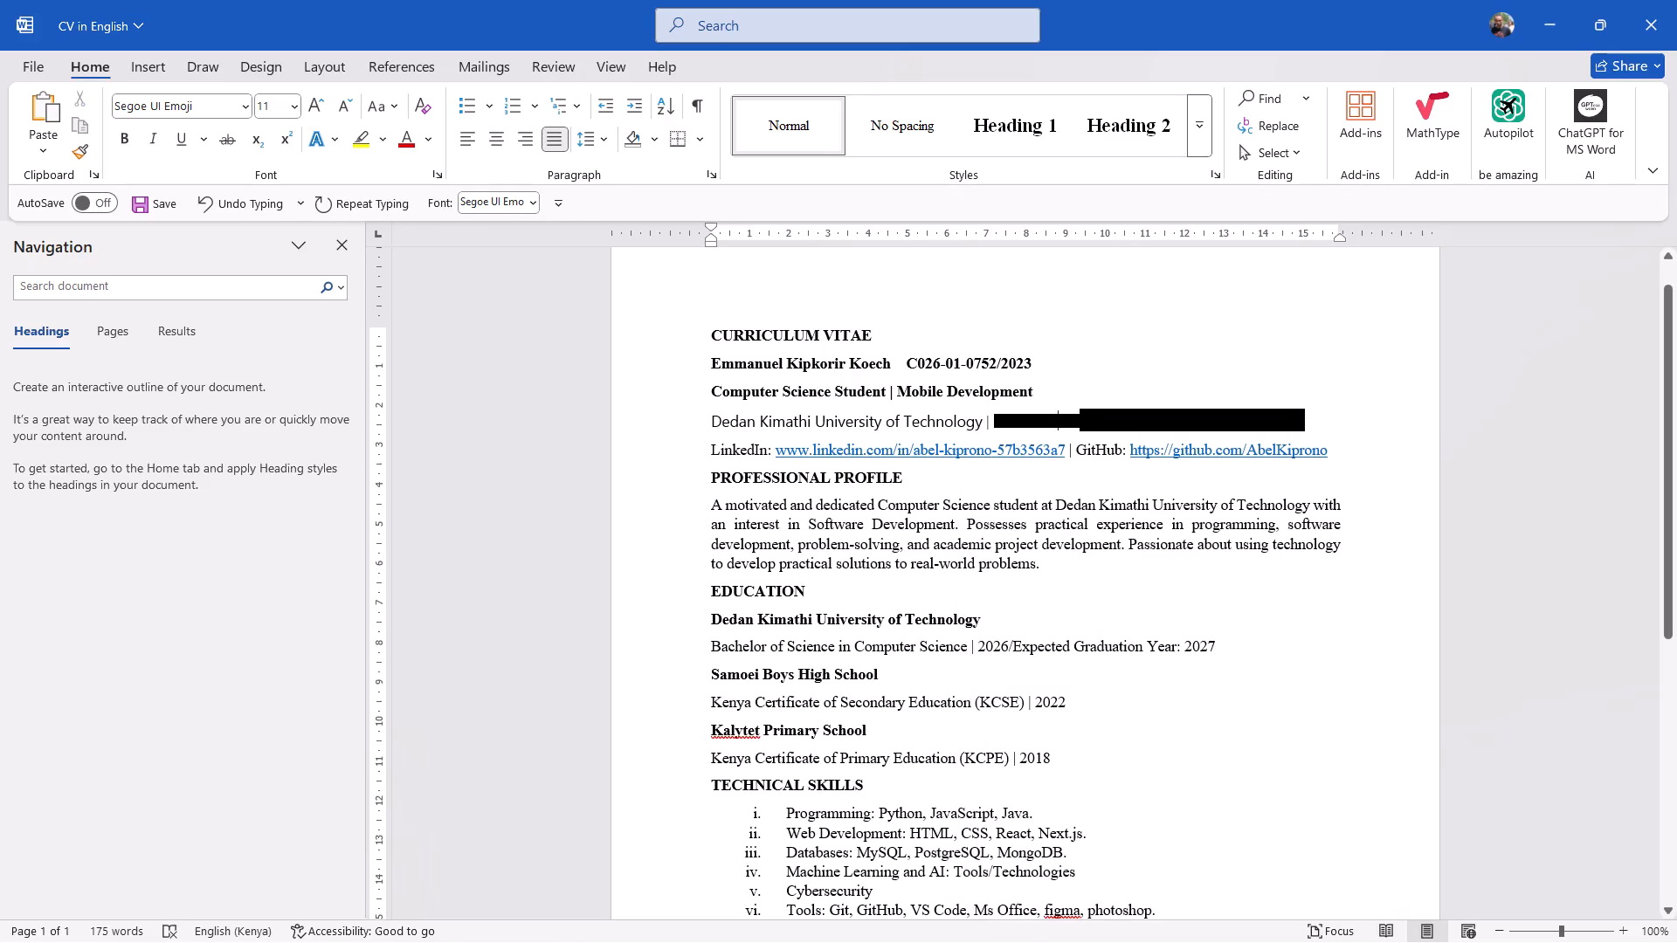
{"action": "left_click", "coordinate": [1032, 423]}
{"action": "key", "text": "BackSpace"}
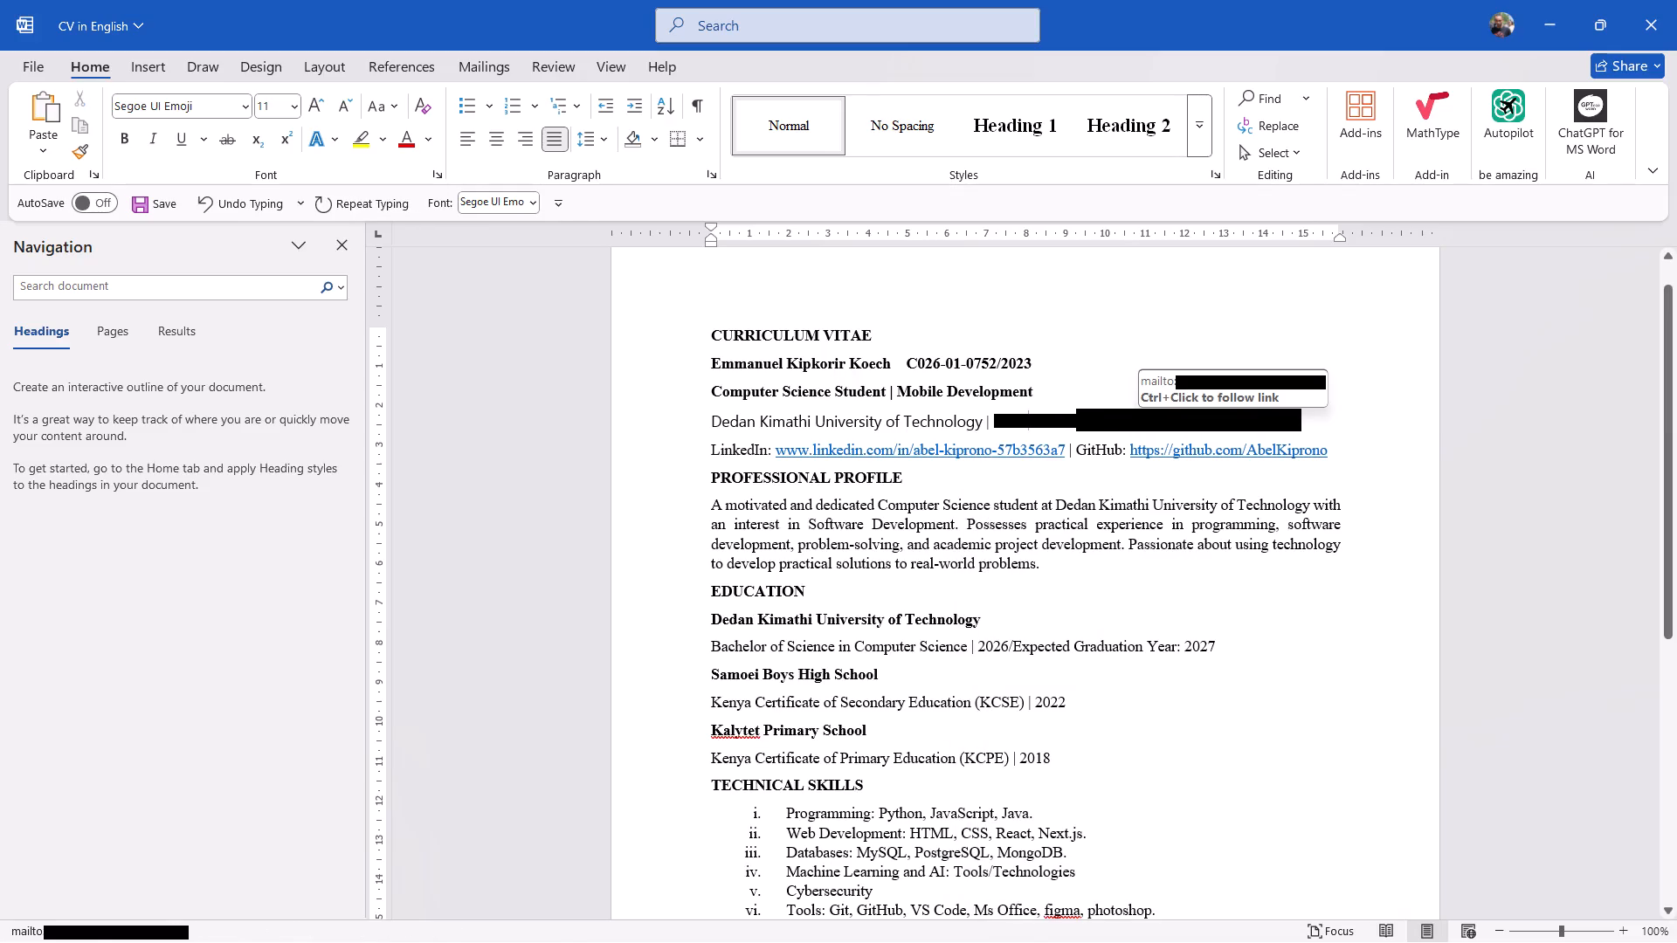
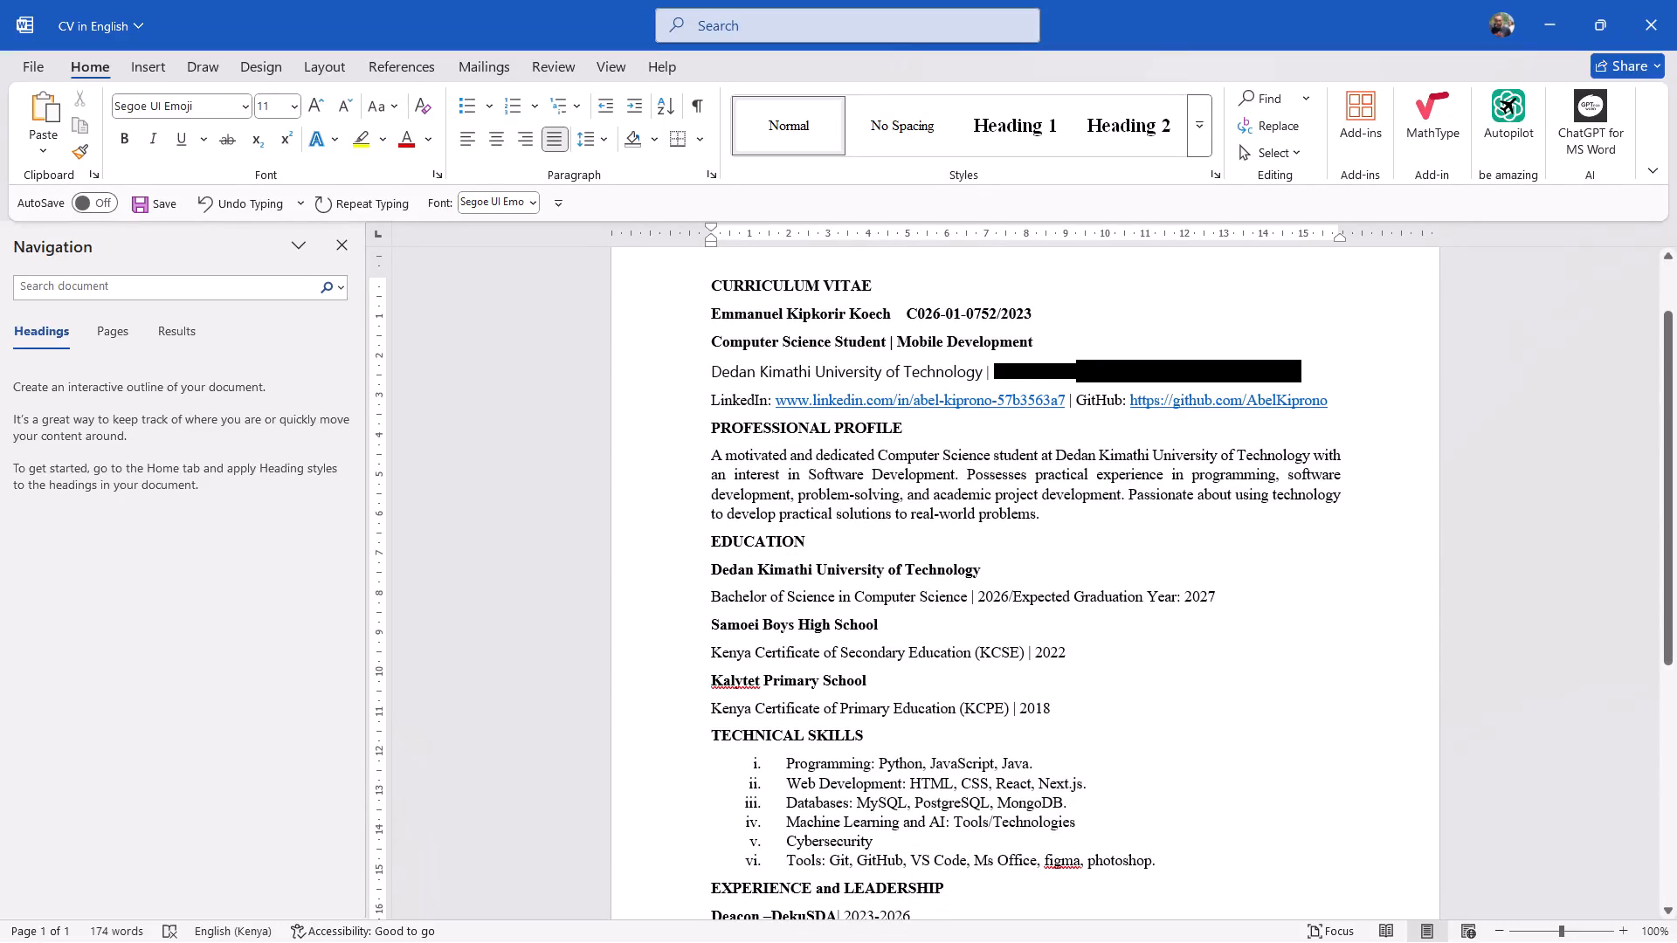
Change the field of interest in the Professional Profile paragraph to Mobile Development.
{"action": "left_click", "coordinate": [952, 480]}
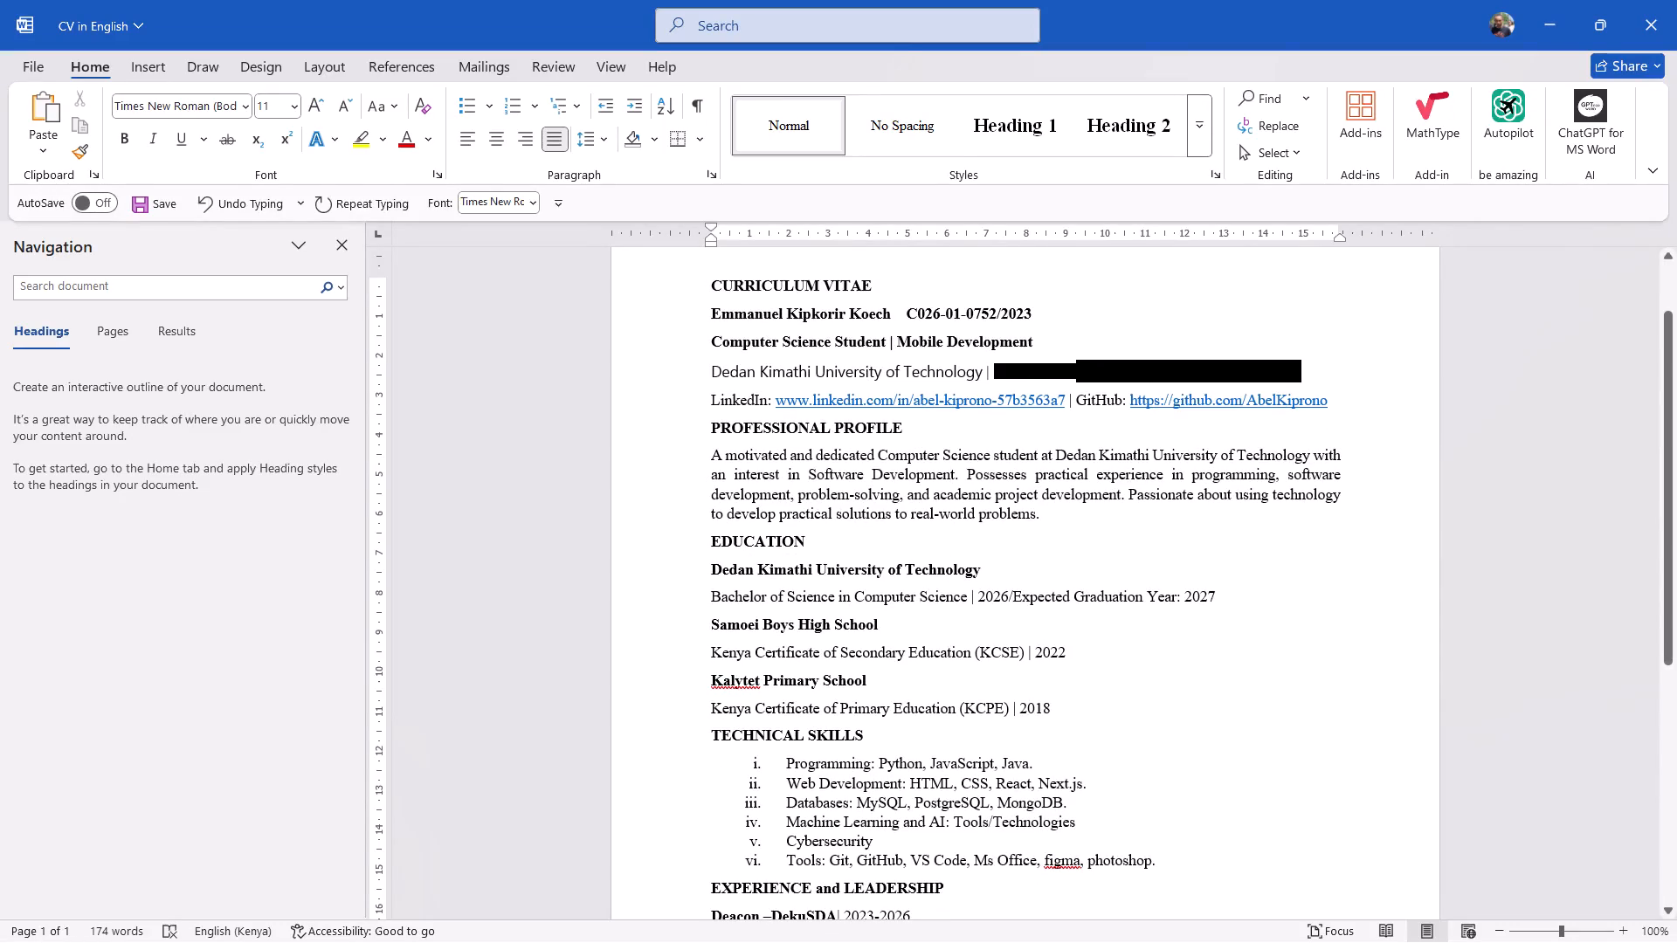
{"action": "left_click_drag", "start_coordinate": [953, 472], "coordinate": [823, 472]}
{"action": "type", "text": "Mobile"}
{"action": "key", "text": "space"}
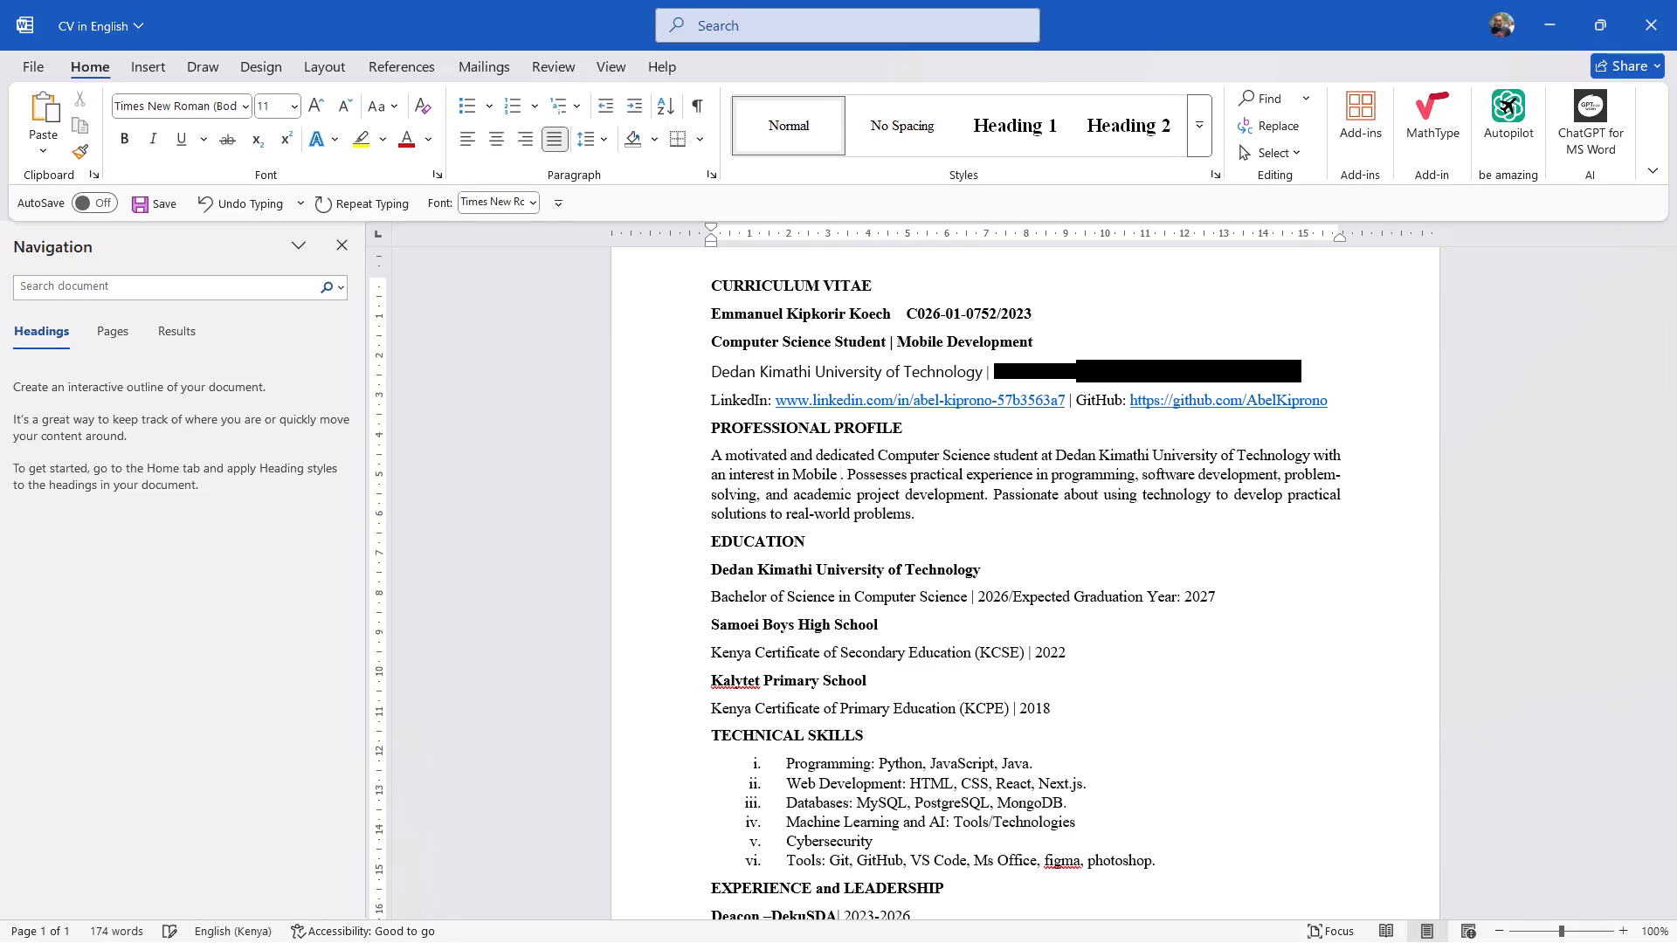
{"action": "type", "text": "Development"}
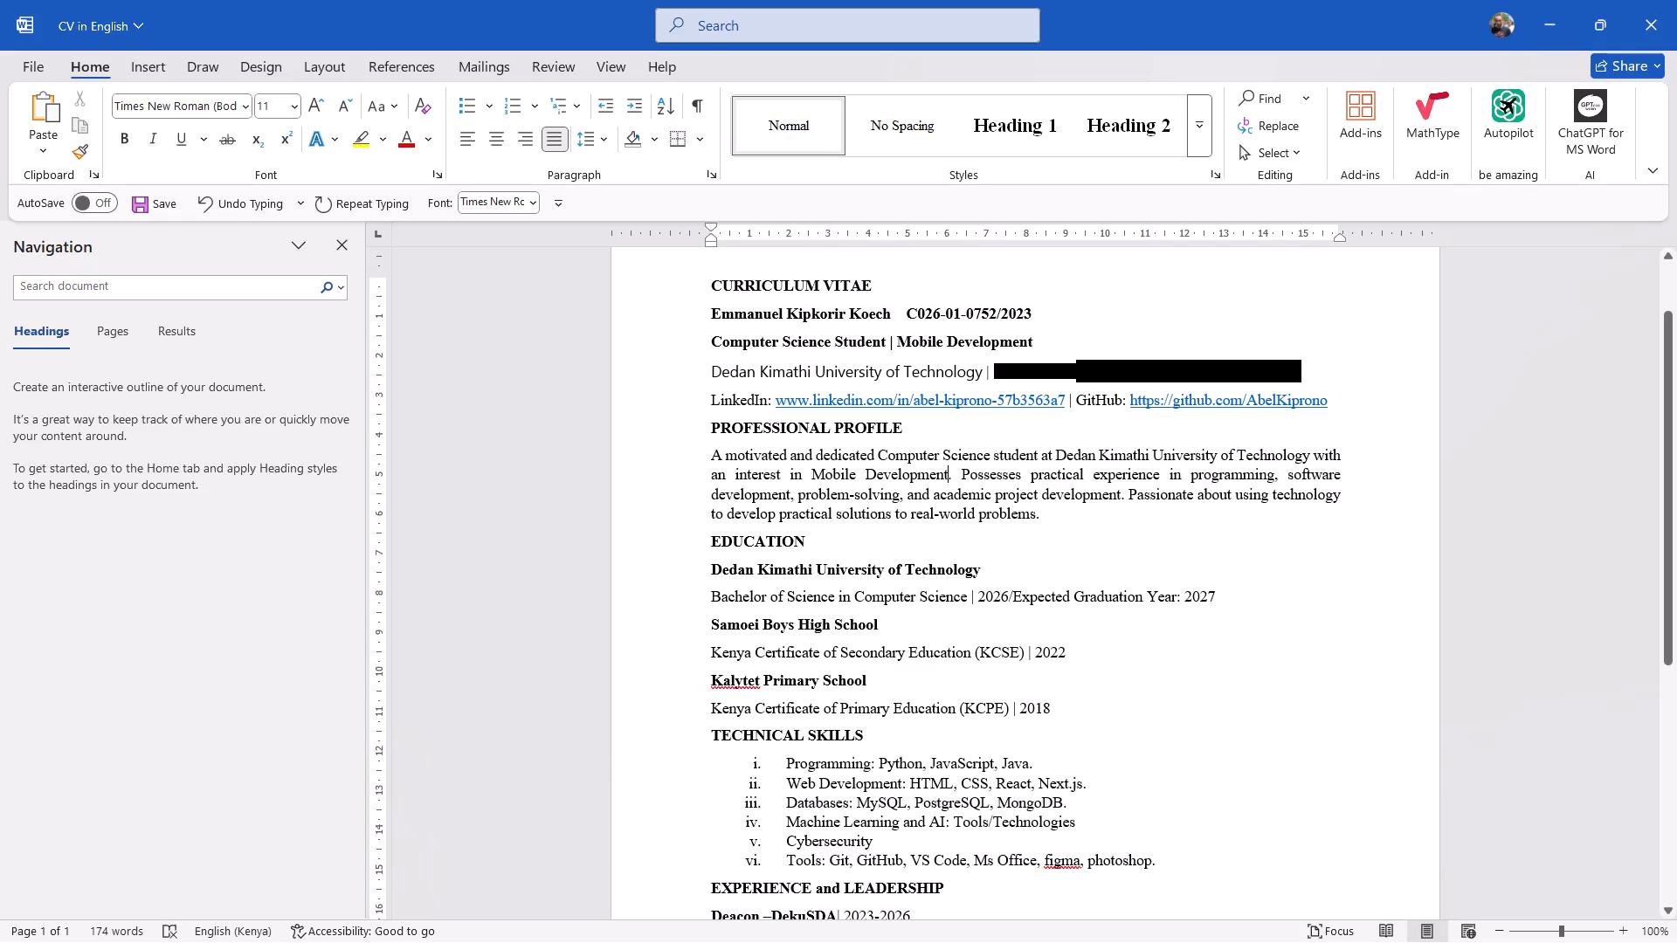
Change the secondary school in the Education section to Kabianga High School.
{"action": "scroll", "coordinate": [898, 511], "scroll_direction": "down", "scroll_amount": 1}
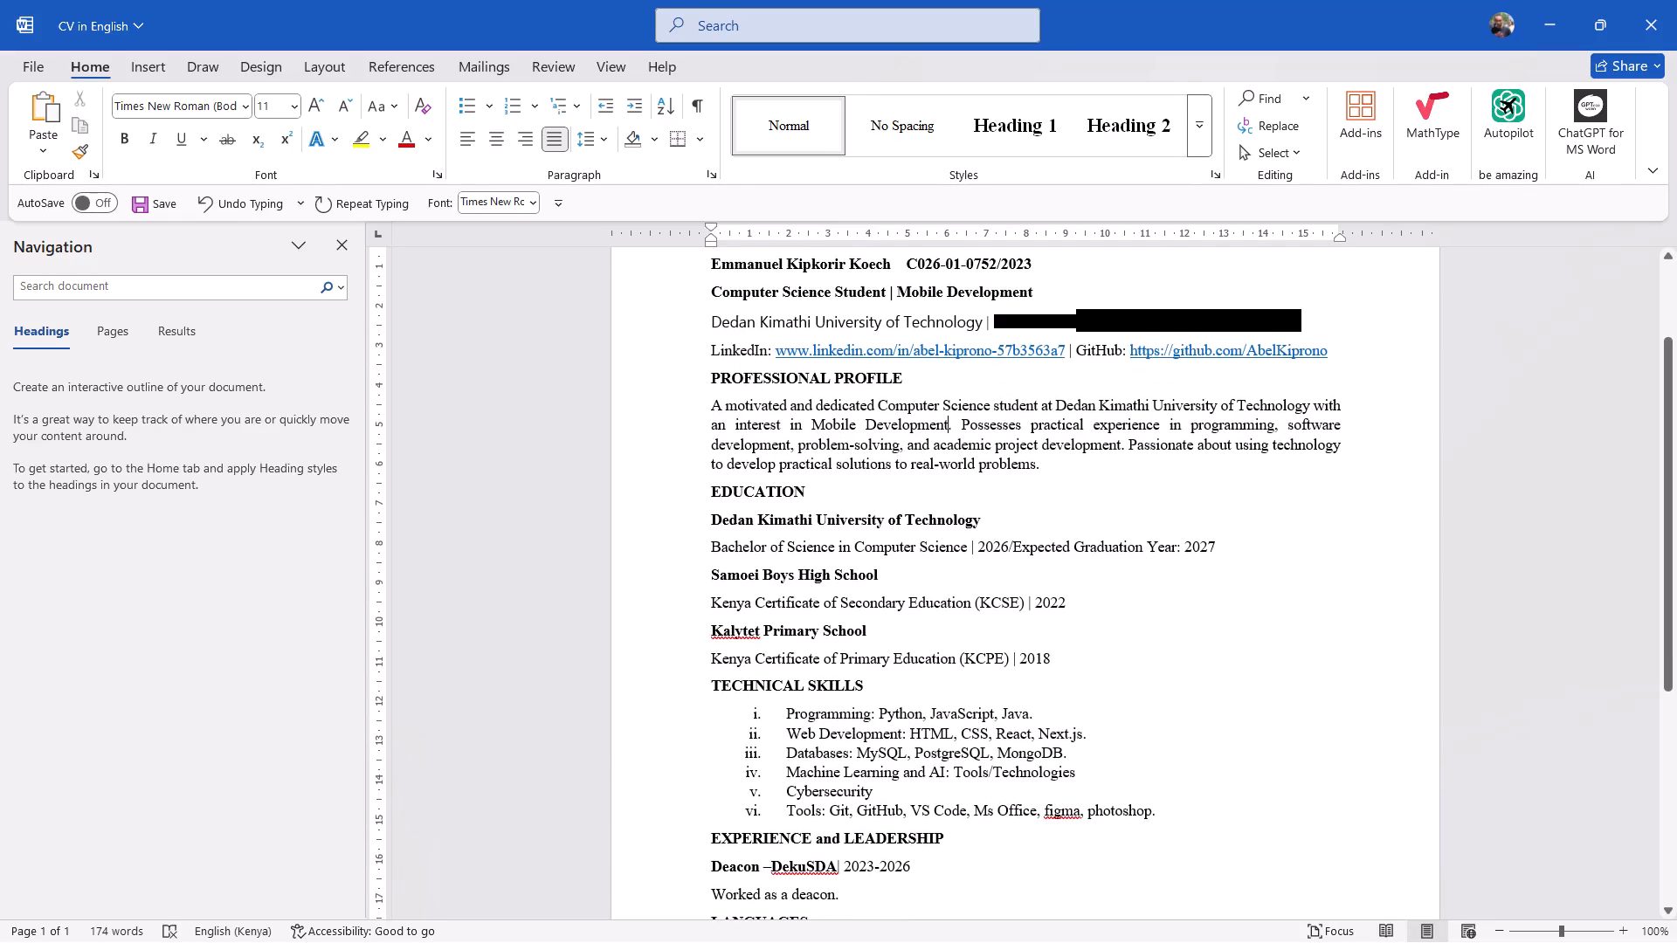
{"action": "scroll", "coordinate": [898, 511], "scroll_direction": "up", "scroll_amount": 3}
{"action": "scroll", "coordinate": [895, 511], "scroll_direction": "down", "scroll_amount": 1}
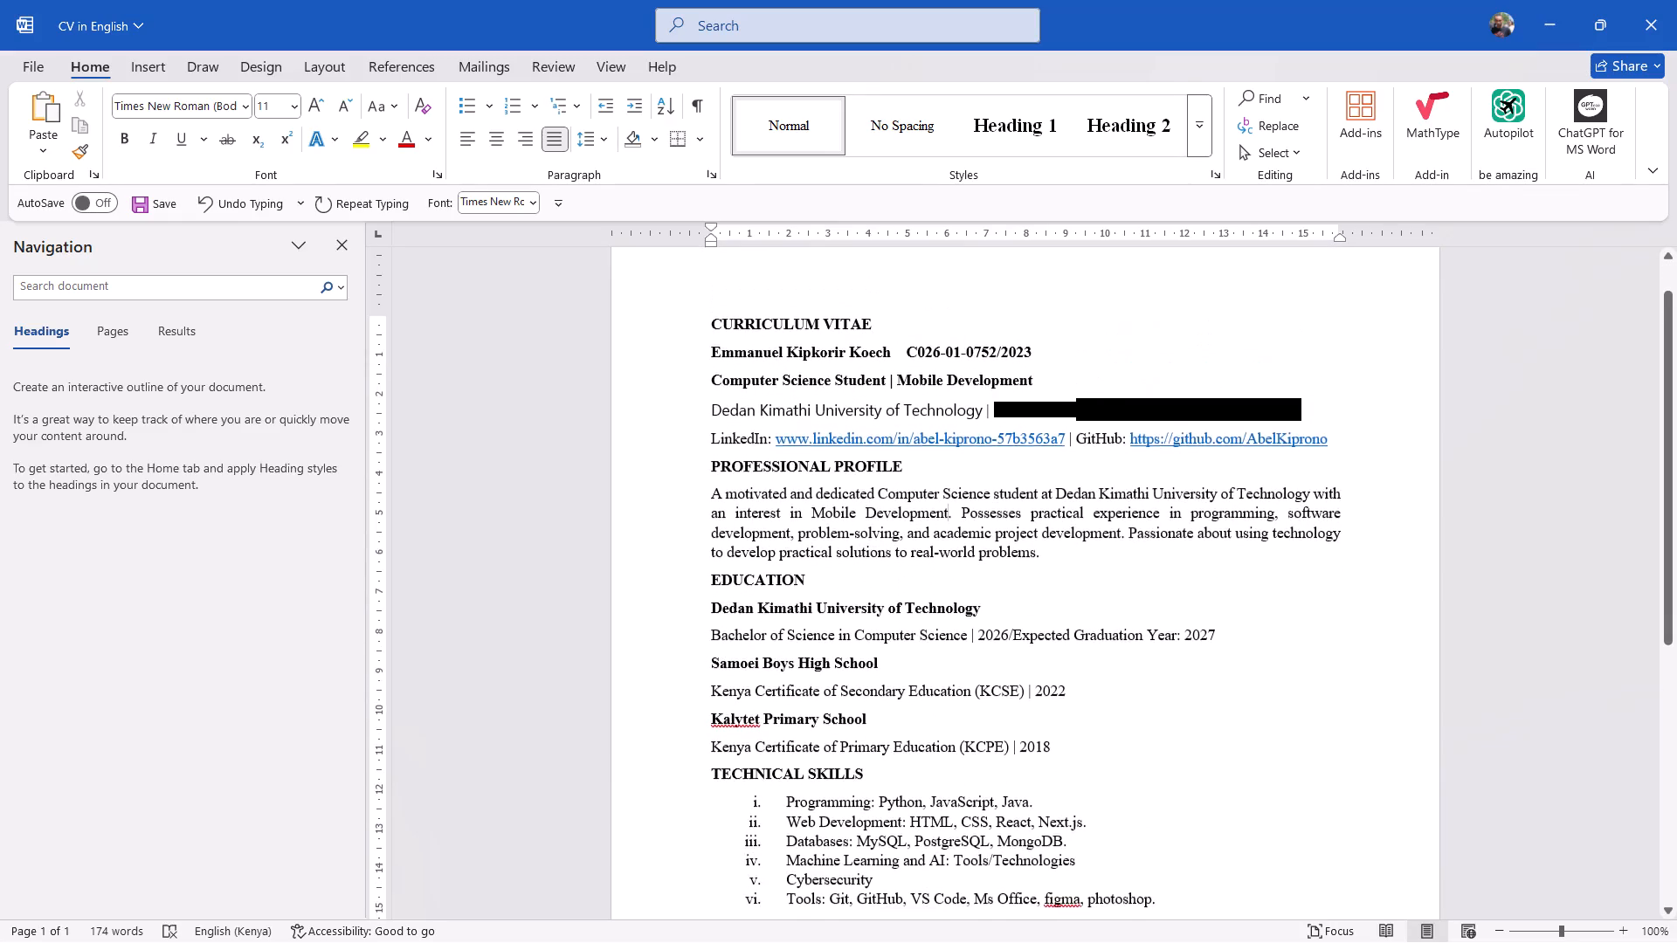
{"action": "scroll", "coordinate": [895, 511], "scroll_direction": "down", "scroll_amount": 2}
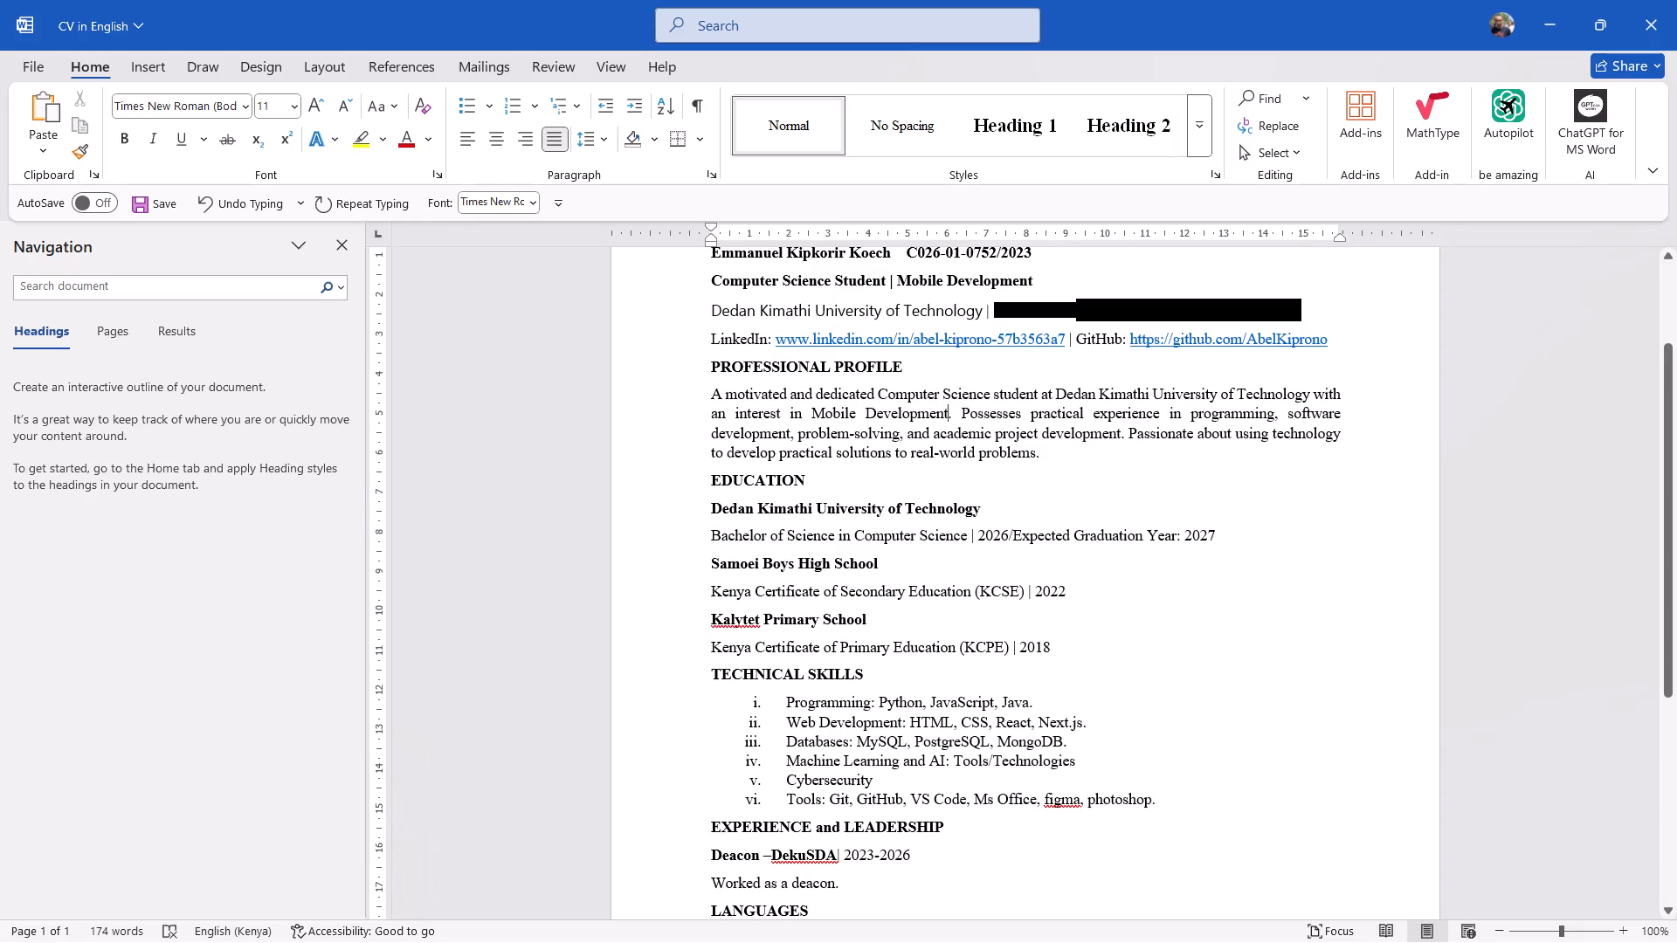
{"action": "scroll", "coordinate": [872, 481], "scroll_direction": "down", "scroll_amount": 1}
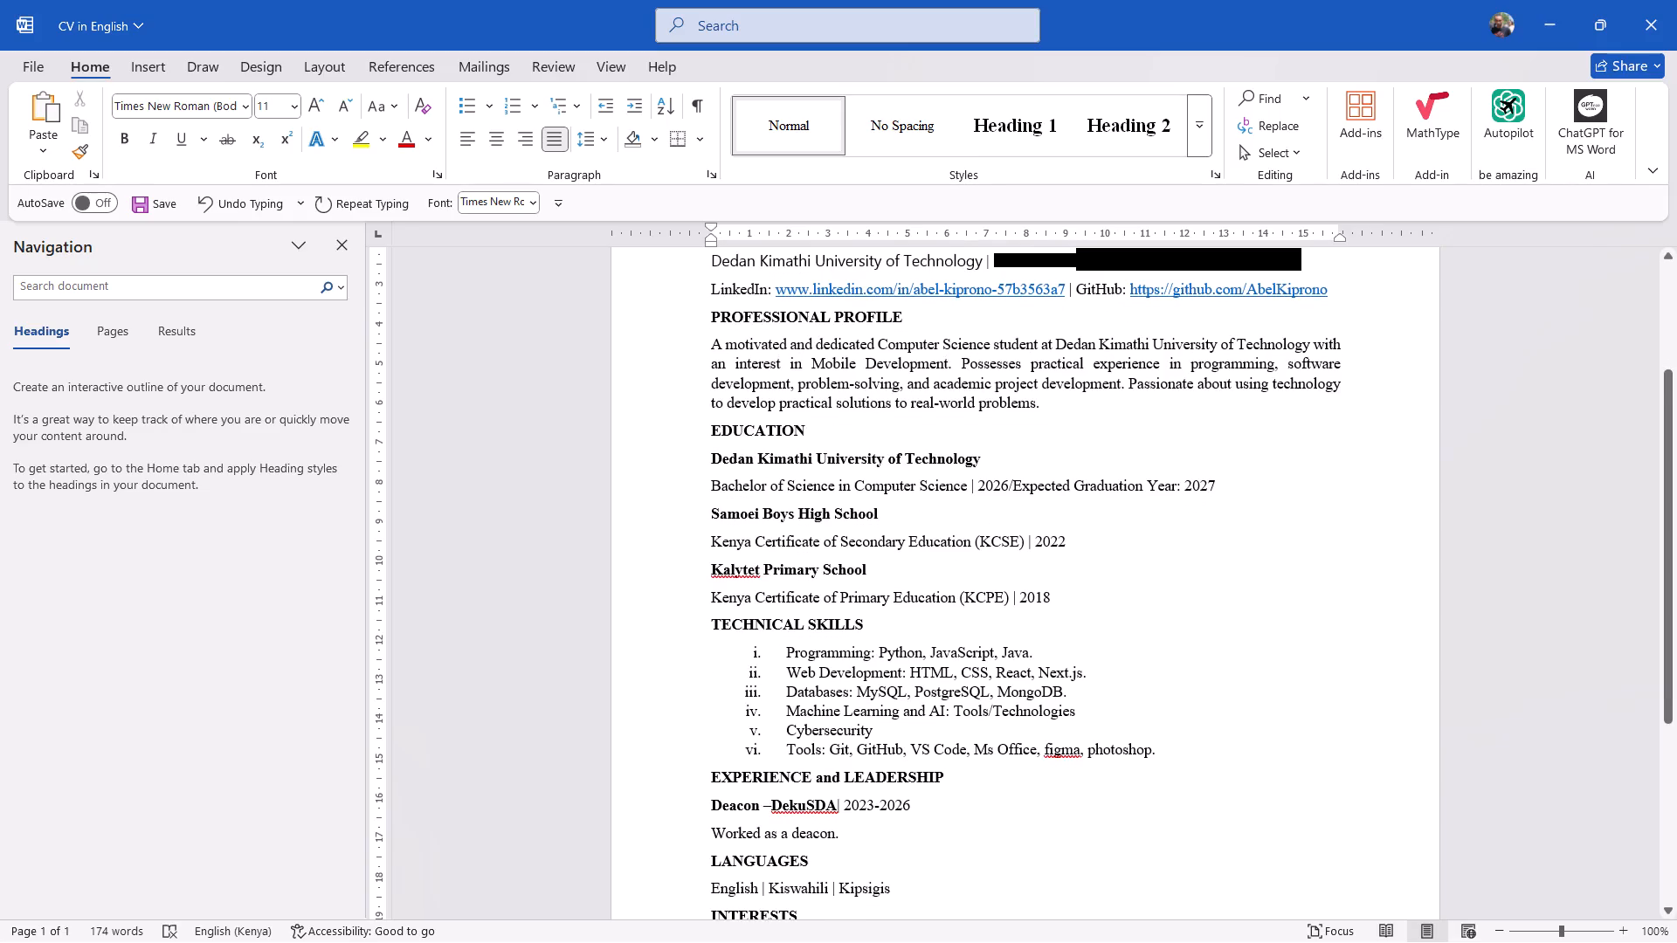
{"action": "scroll", "coordinate": [825, 462], "scroll_direction": "down", "scroll_amount": 1}
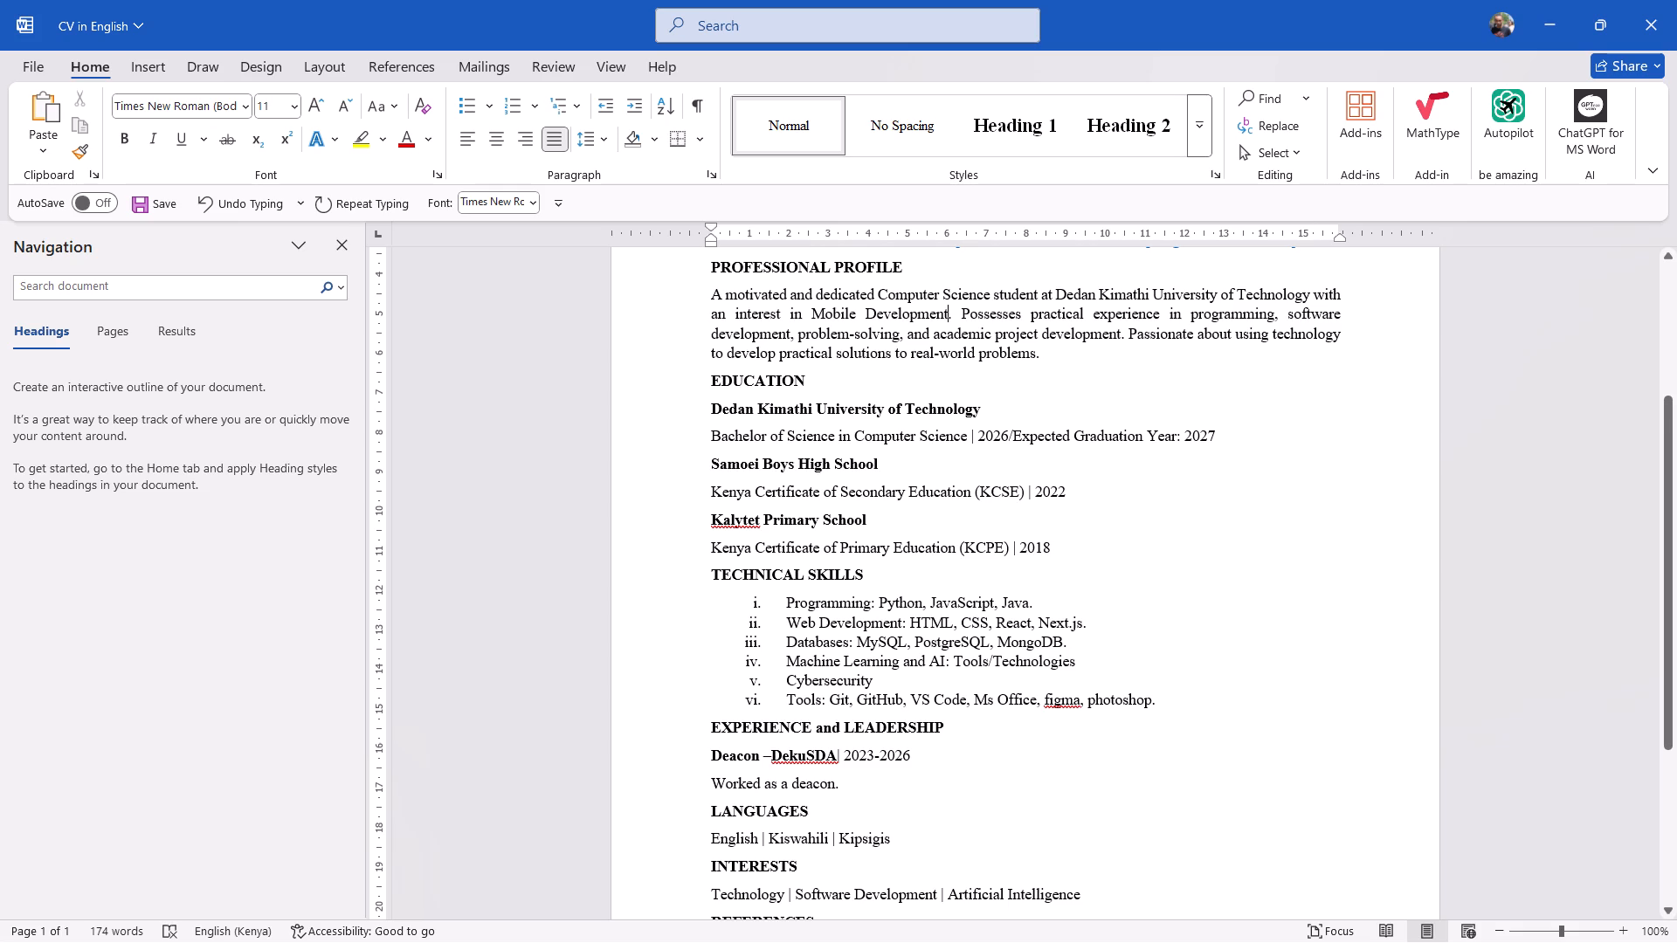
{"action": "scroll", "coordinate": [868, 425], "scroll_direction": "down", "scroll_amount": 1}
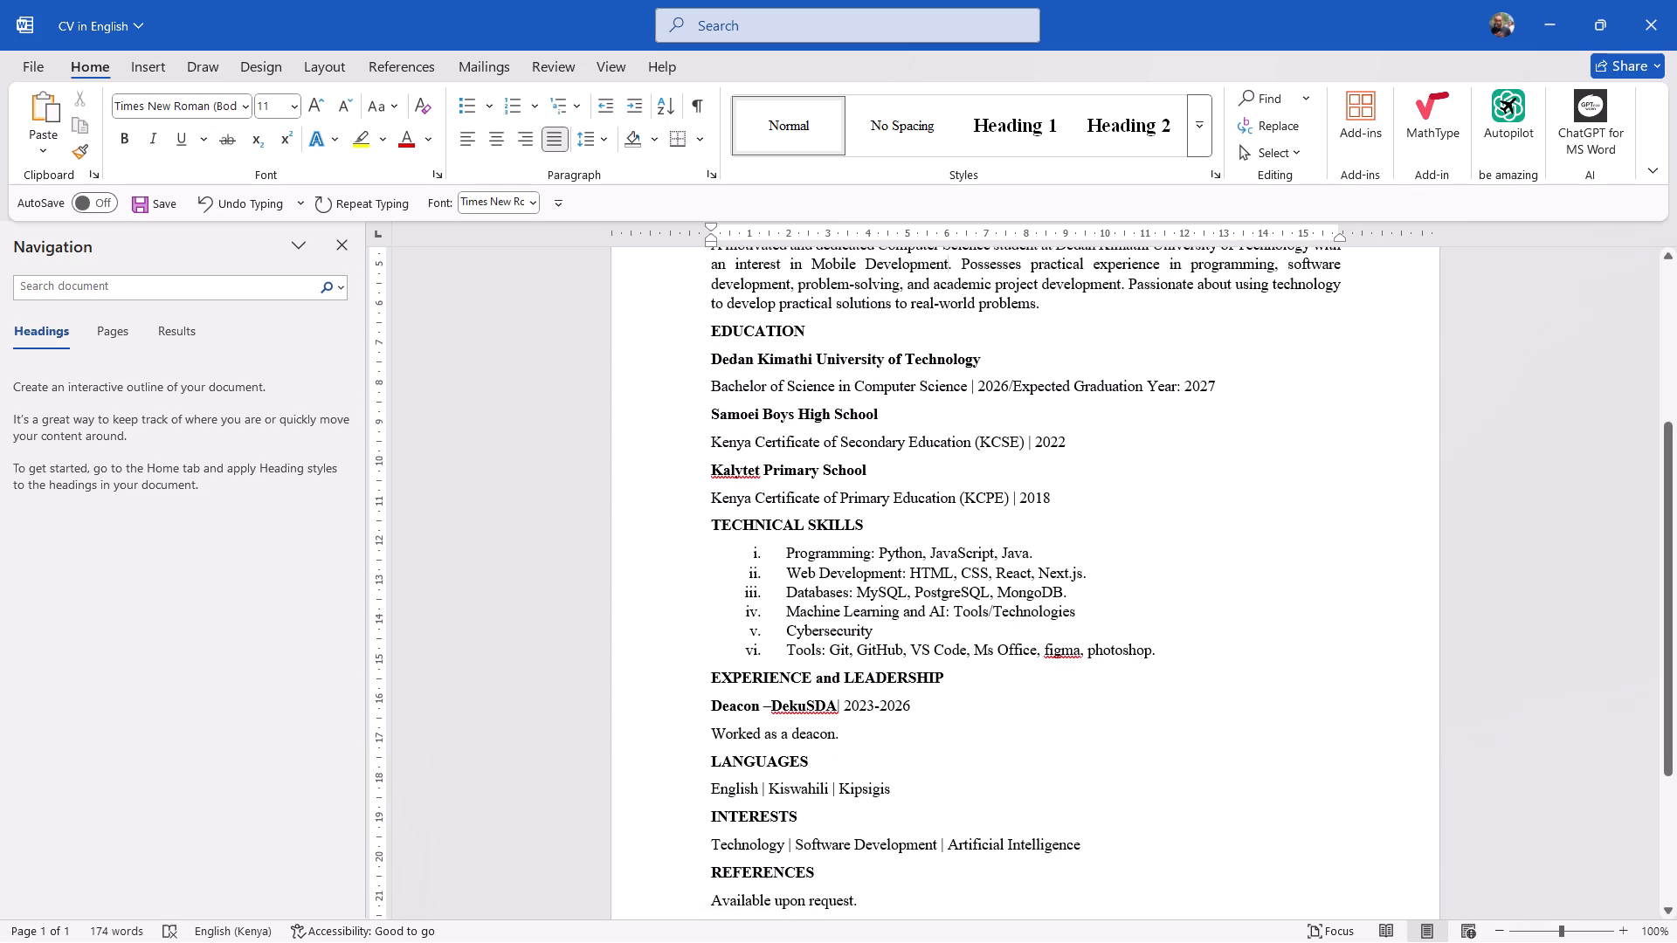
{"action": "left_click_drag", "start_coordinate": [794, 421], "coordinate": [721, 413]}
{"action": "type", "text": "Ka"}
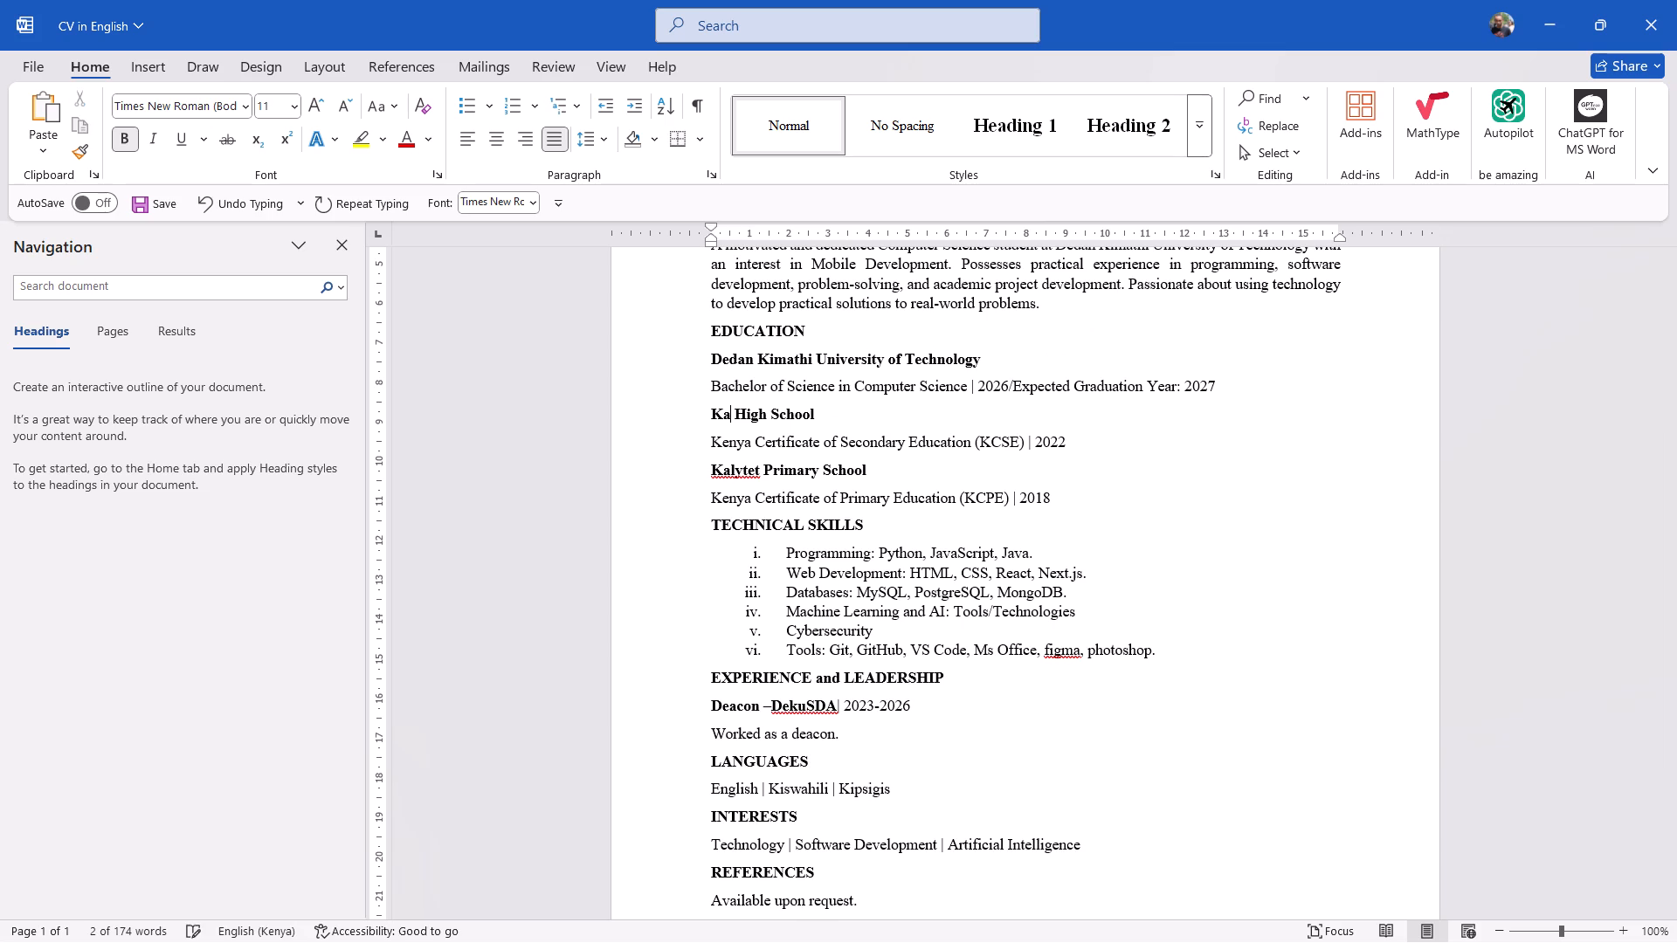
{"action": "type", "text": "bian"}
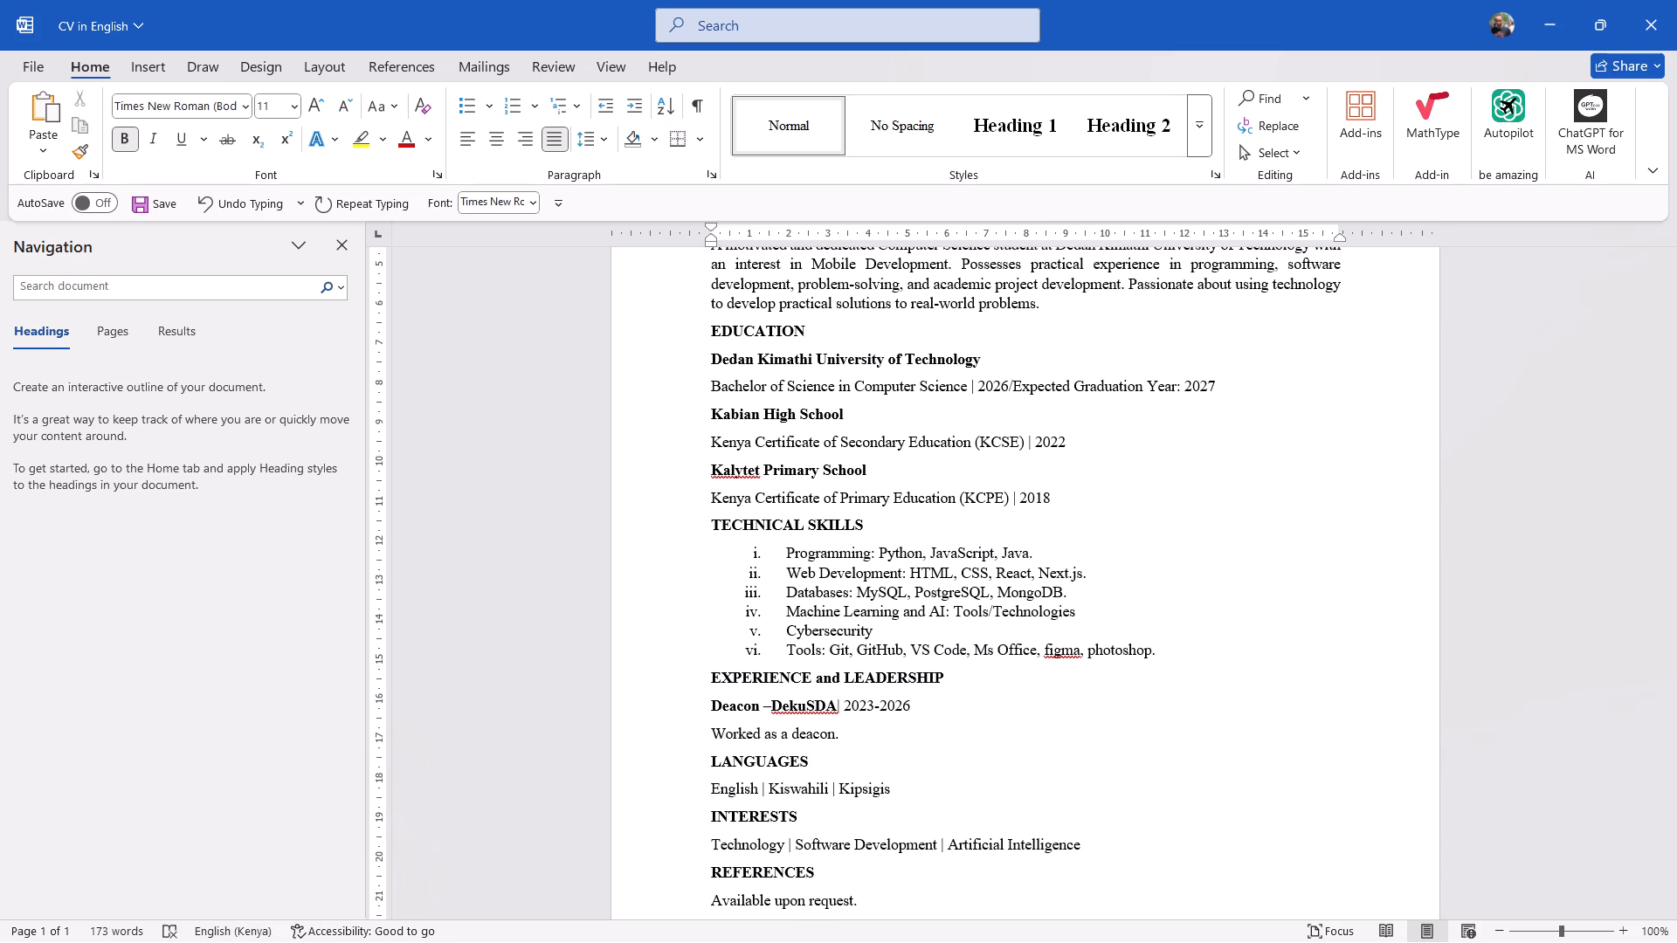
{"action": "type", "text": "ga"}
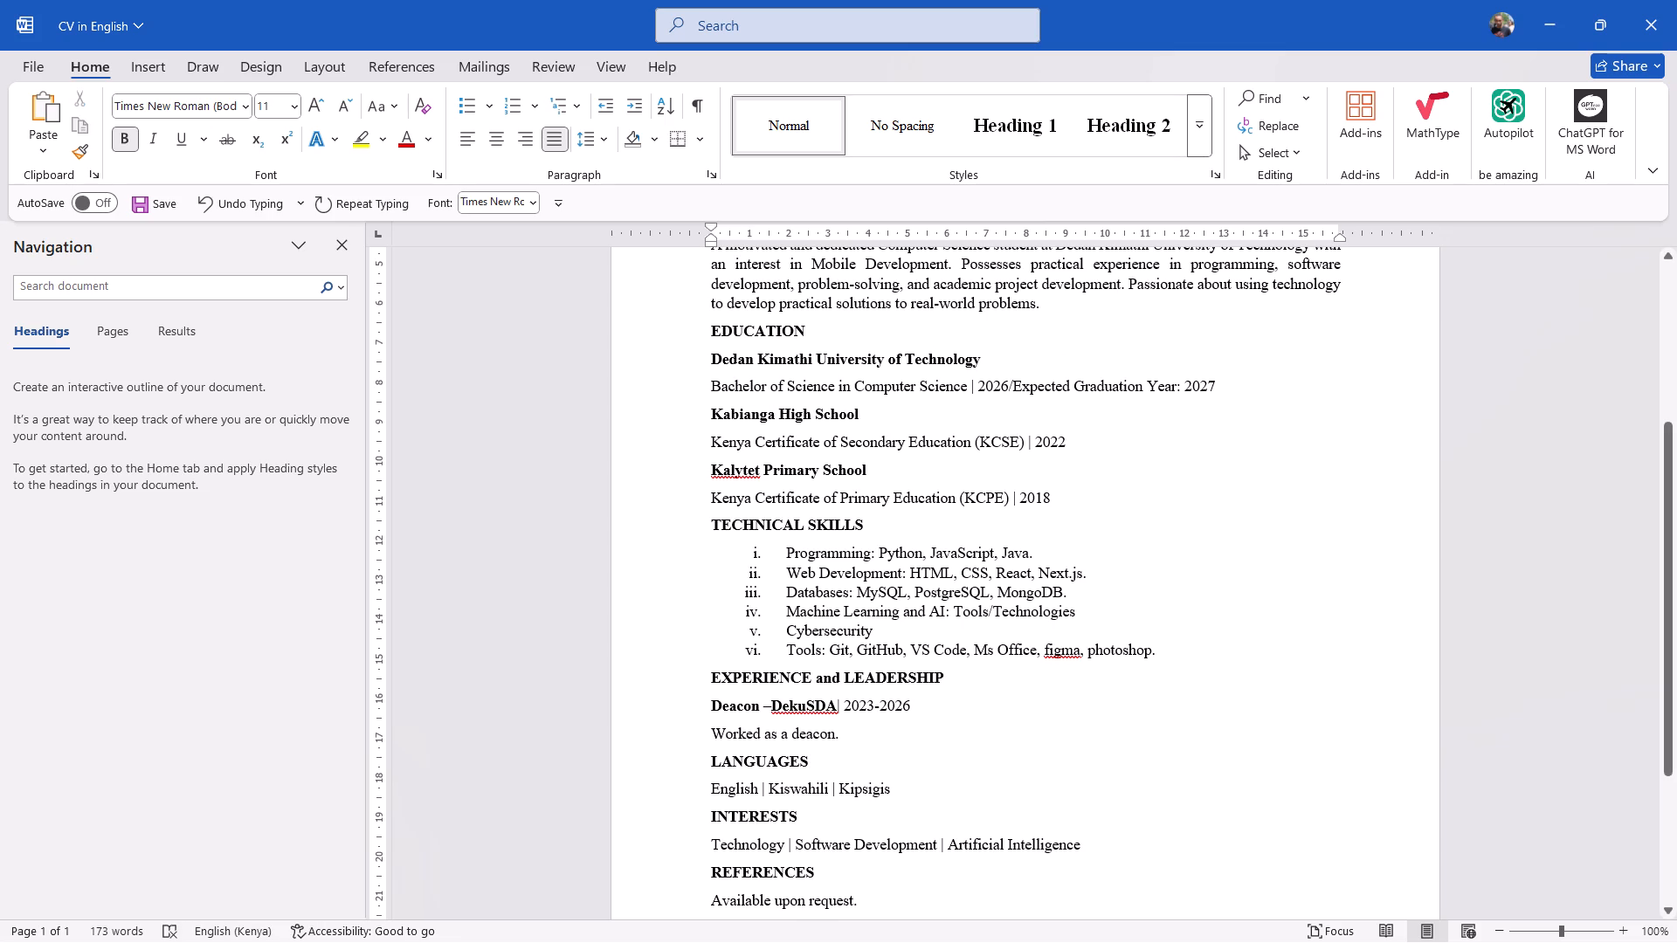
Change the primary school in the Education section to Kapchebiswet Primary School.
{"action": "scroll", "coordinate": [917, 400], "scroll_direction": "down", "scroll_amount": 1}
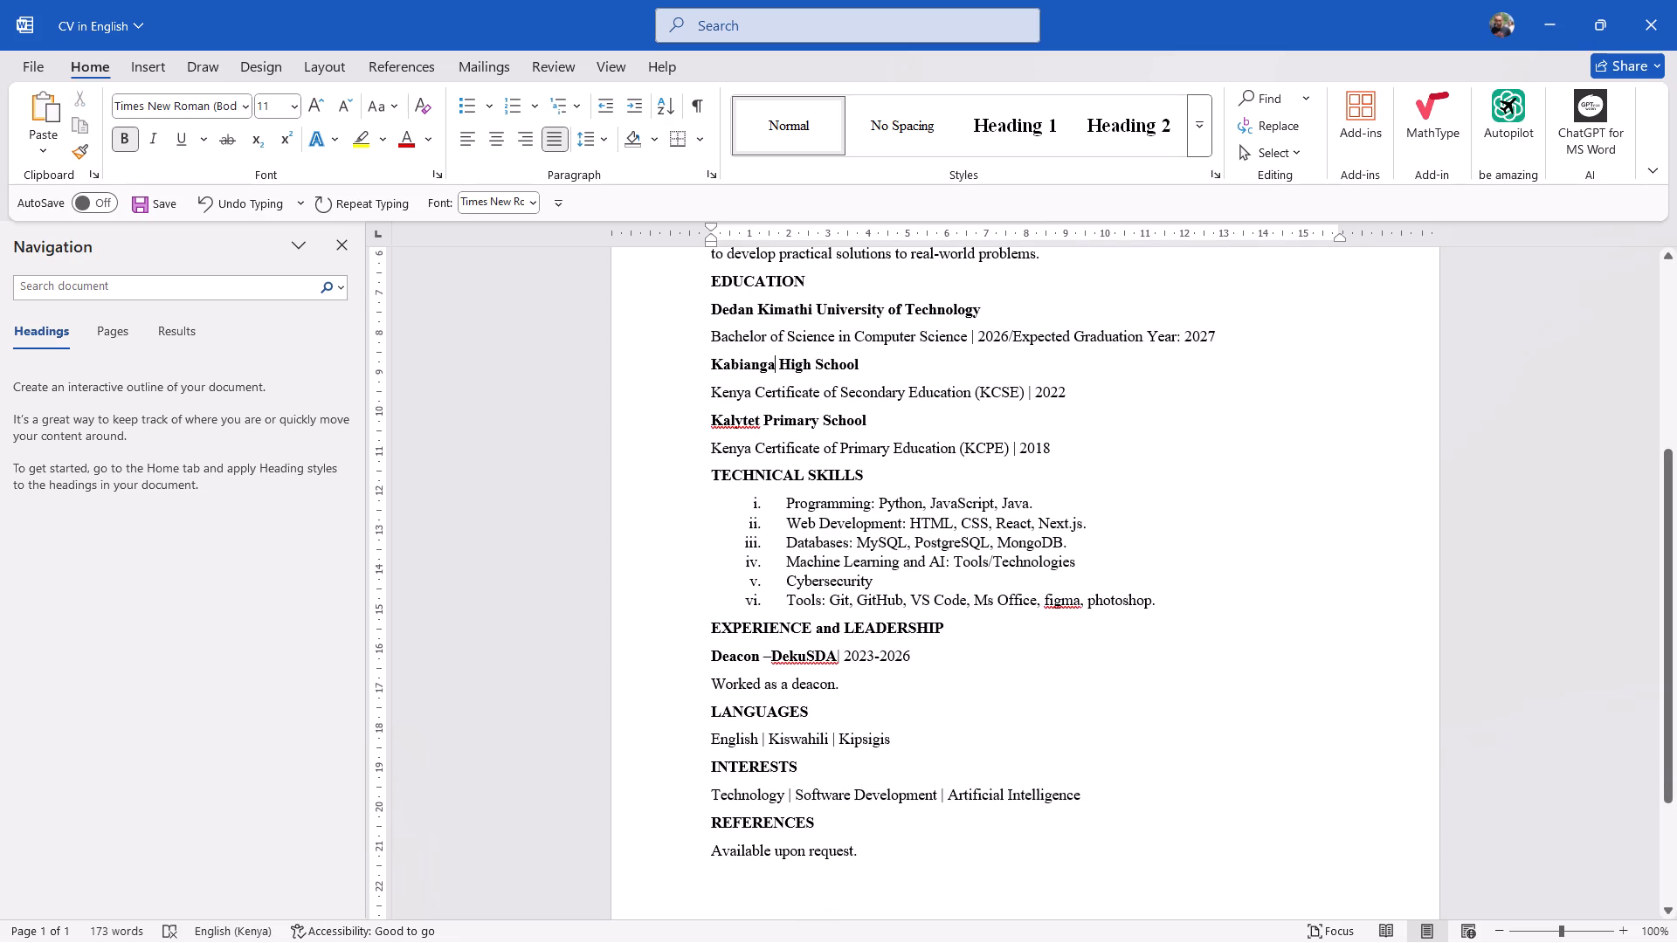
{"action": "left_click_drag", "start_coordinate": [760, 415], "coordinate": [699, 420]}
{"action": "type", "text": "Che"}
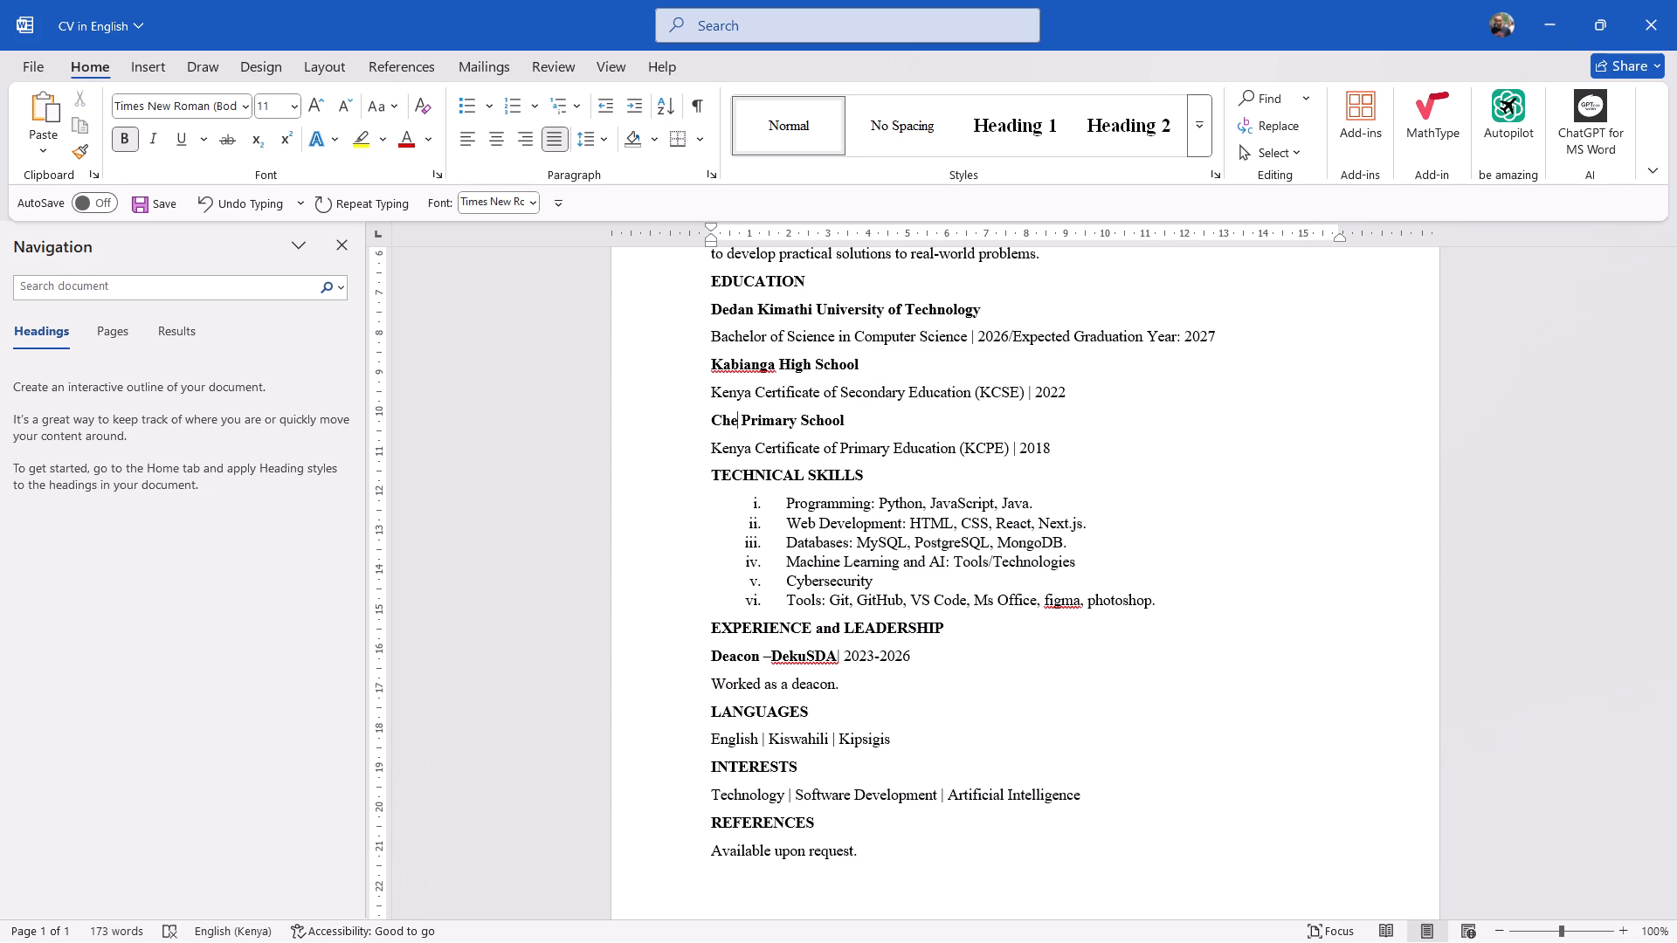
{"action": "type", "text": "bis"}
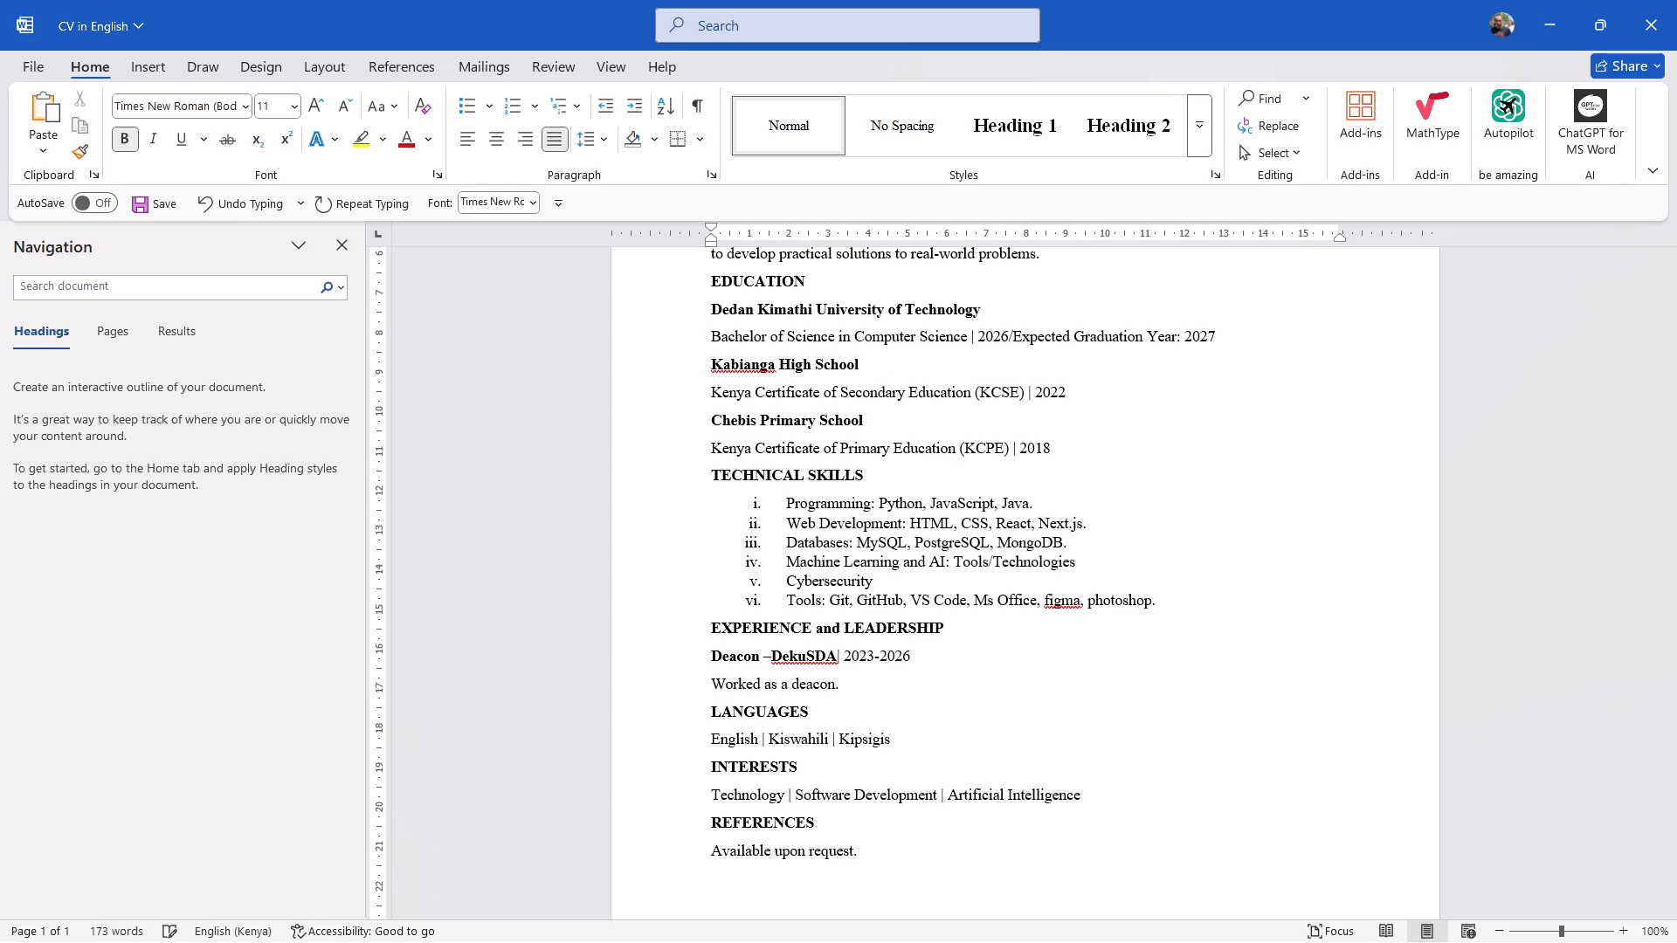
{"action": "type", "text": "wet"}
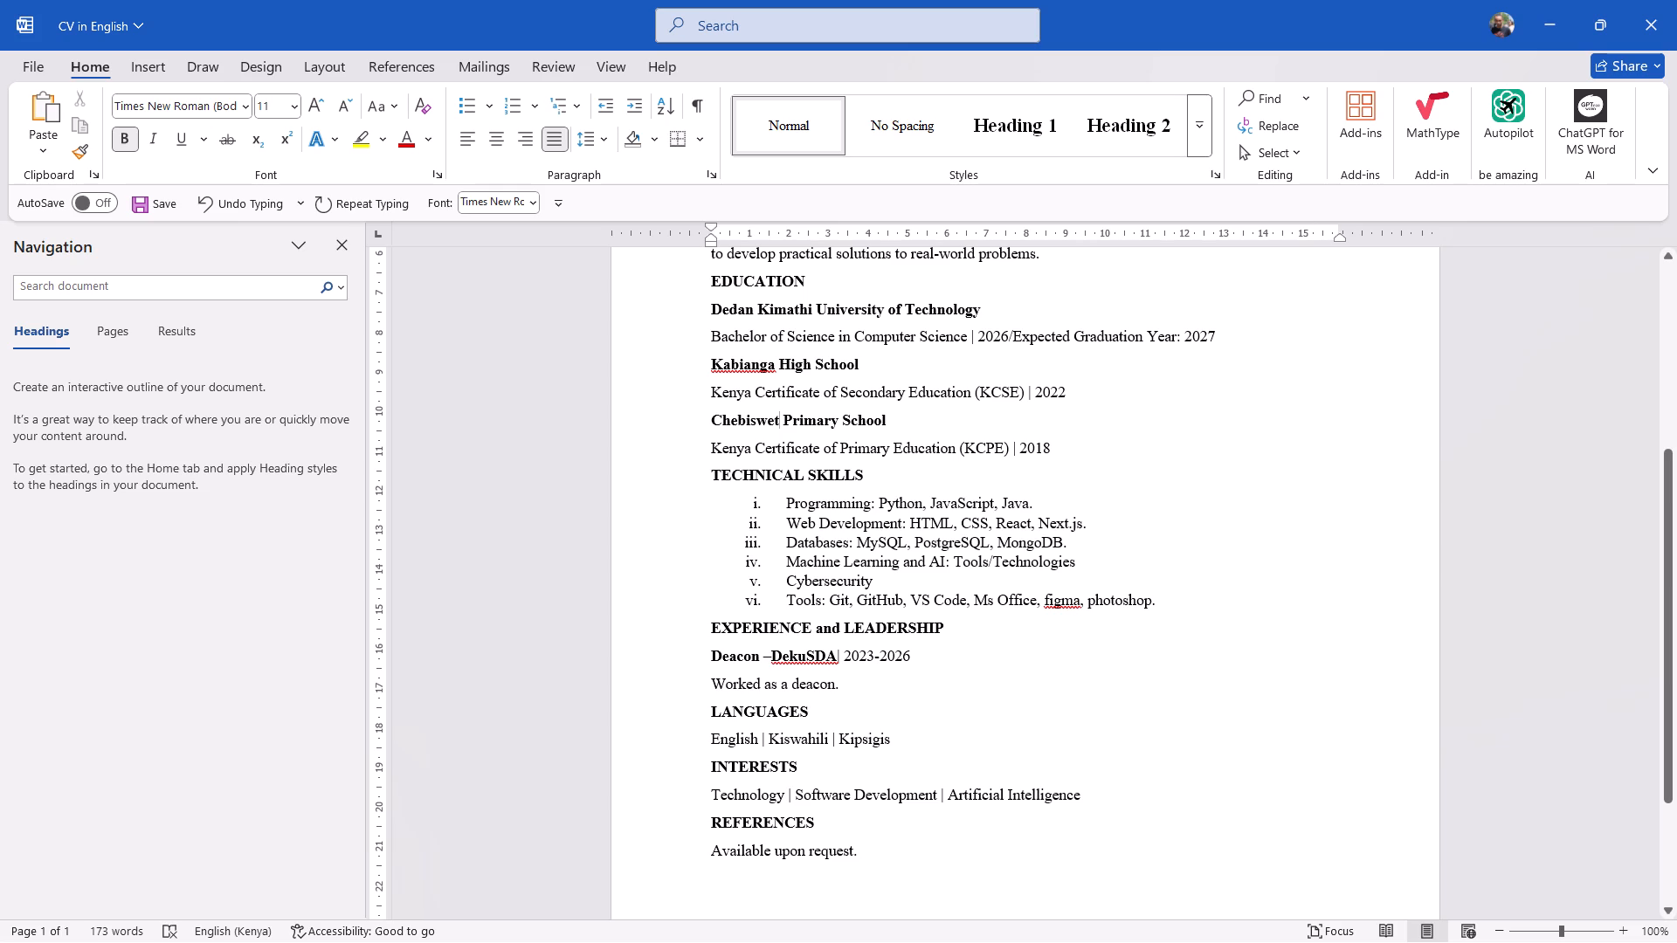
{"action": "left_click", "coordinate": [718, 423]}
{"action": "key", "text": "BackSpace"}
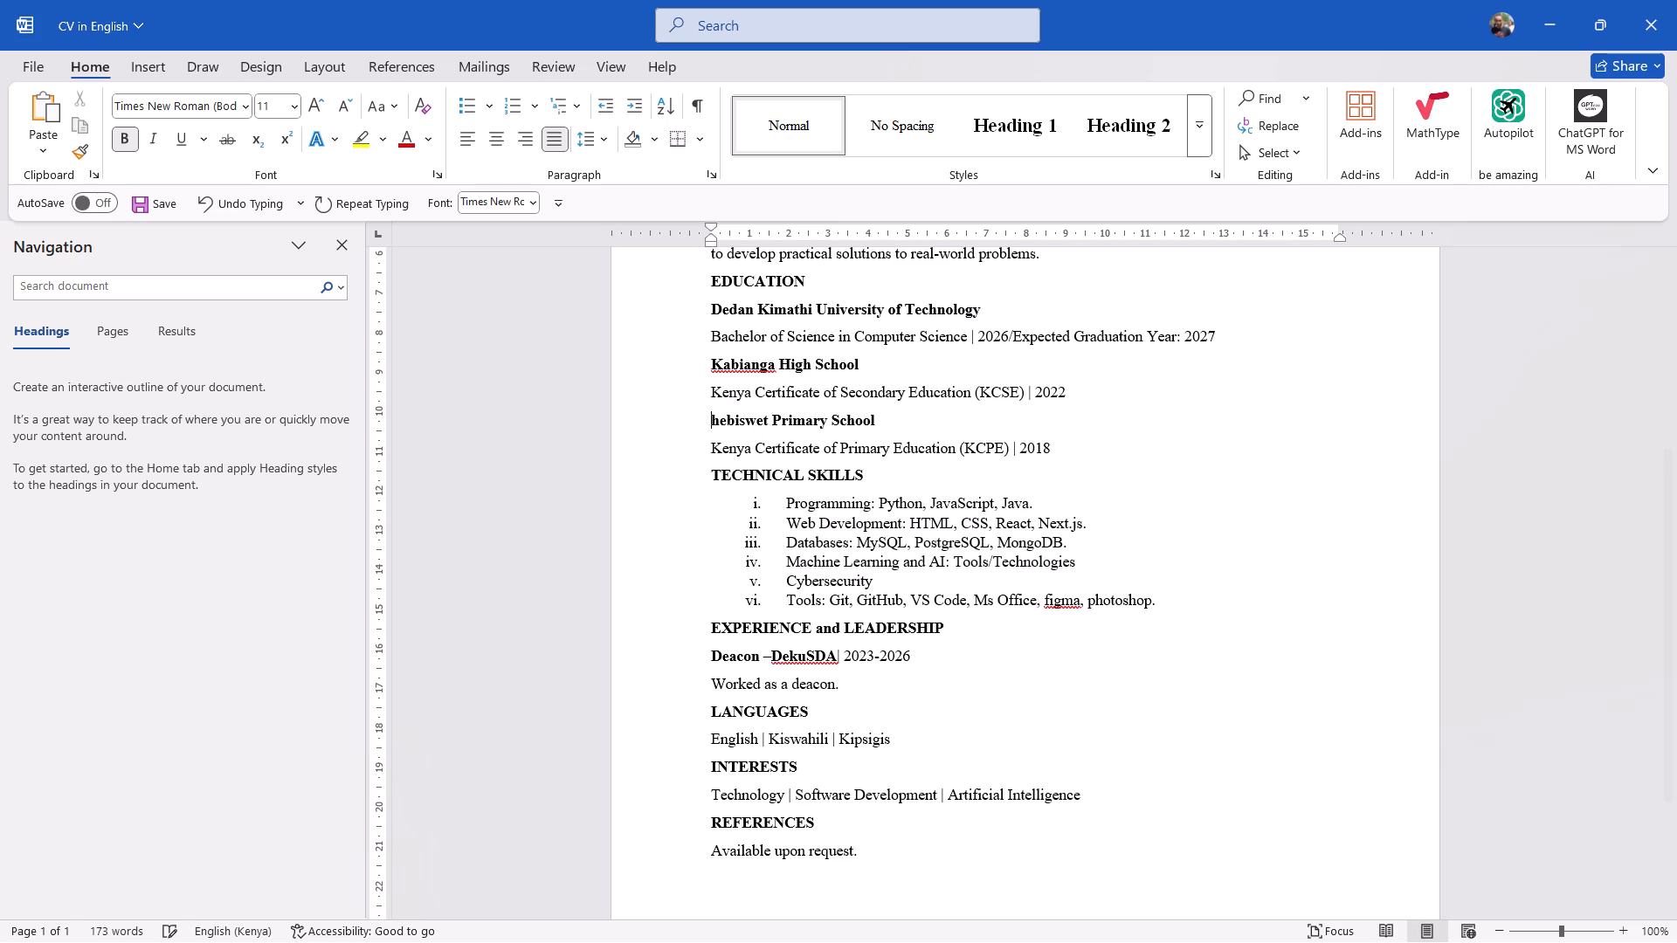
{"action": "type", "text": "Kap"}
{"action": "key", "text": "c"}
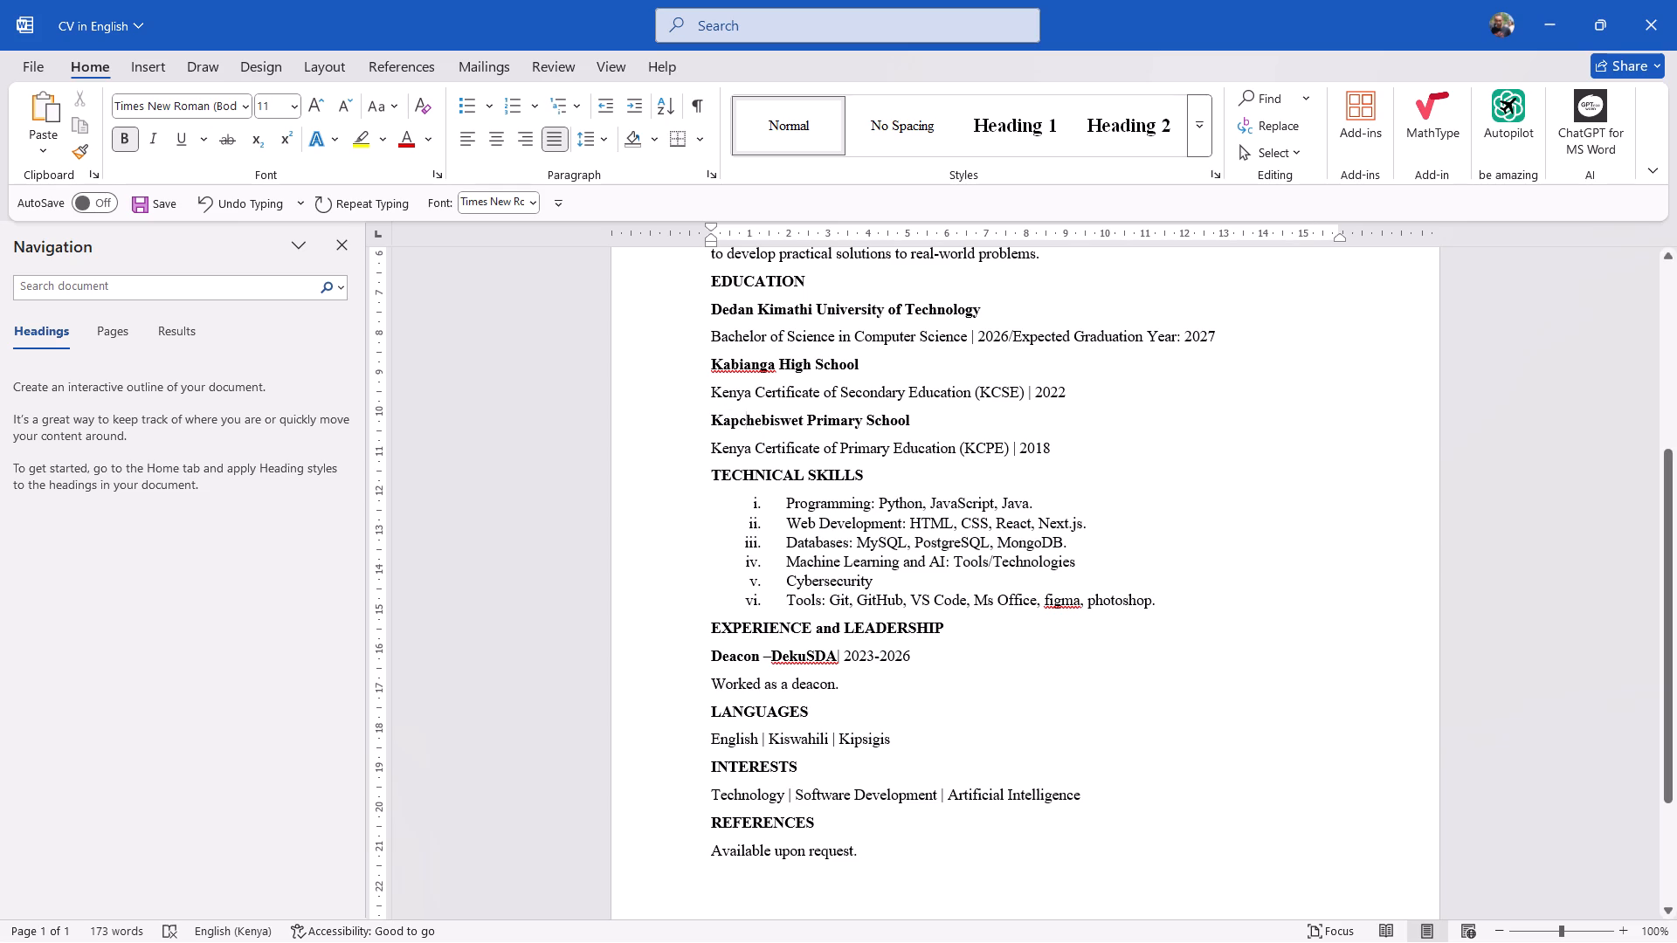
Edit the role line under Experience and Leadership to read Head Deacon - DekuSDA, with a spaced hyphen as the separator.
{"action": "scroll", "coordinate": [841, 455], "scroll_direction": "down", "scroll_amount": 2}
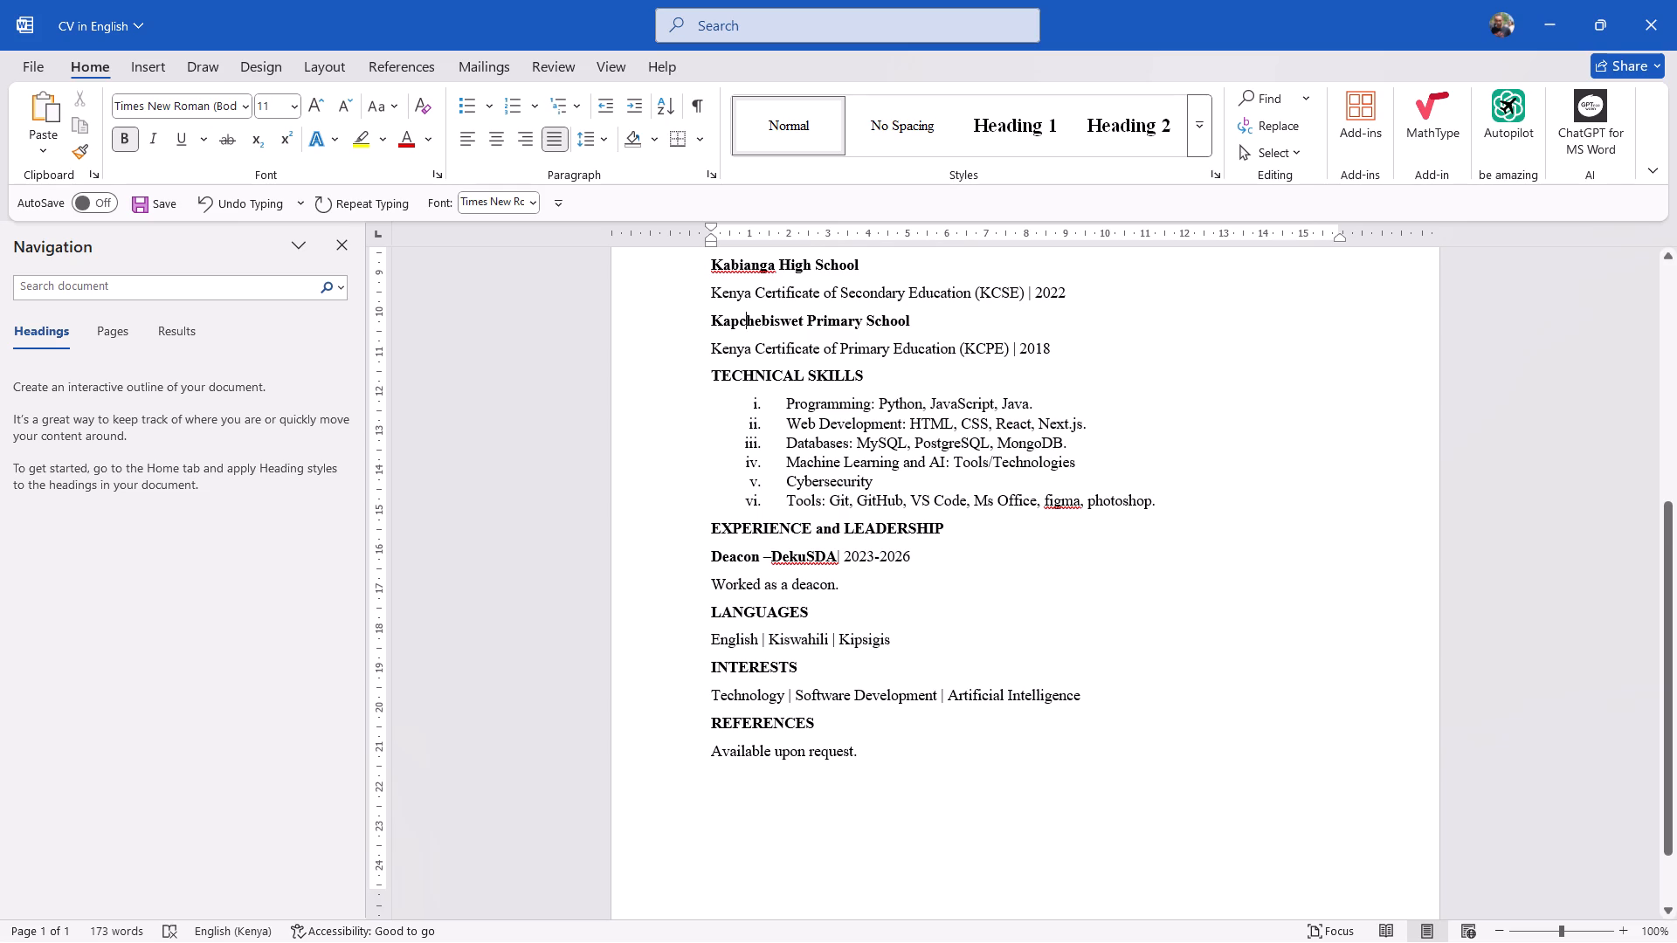
{"action": "scroll", "coordinate": [832, 427], "scroll_direction": "down", "scroll_amount": 3}
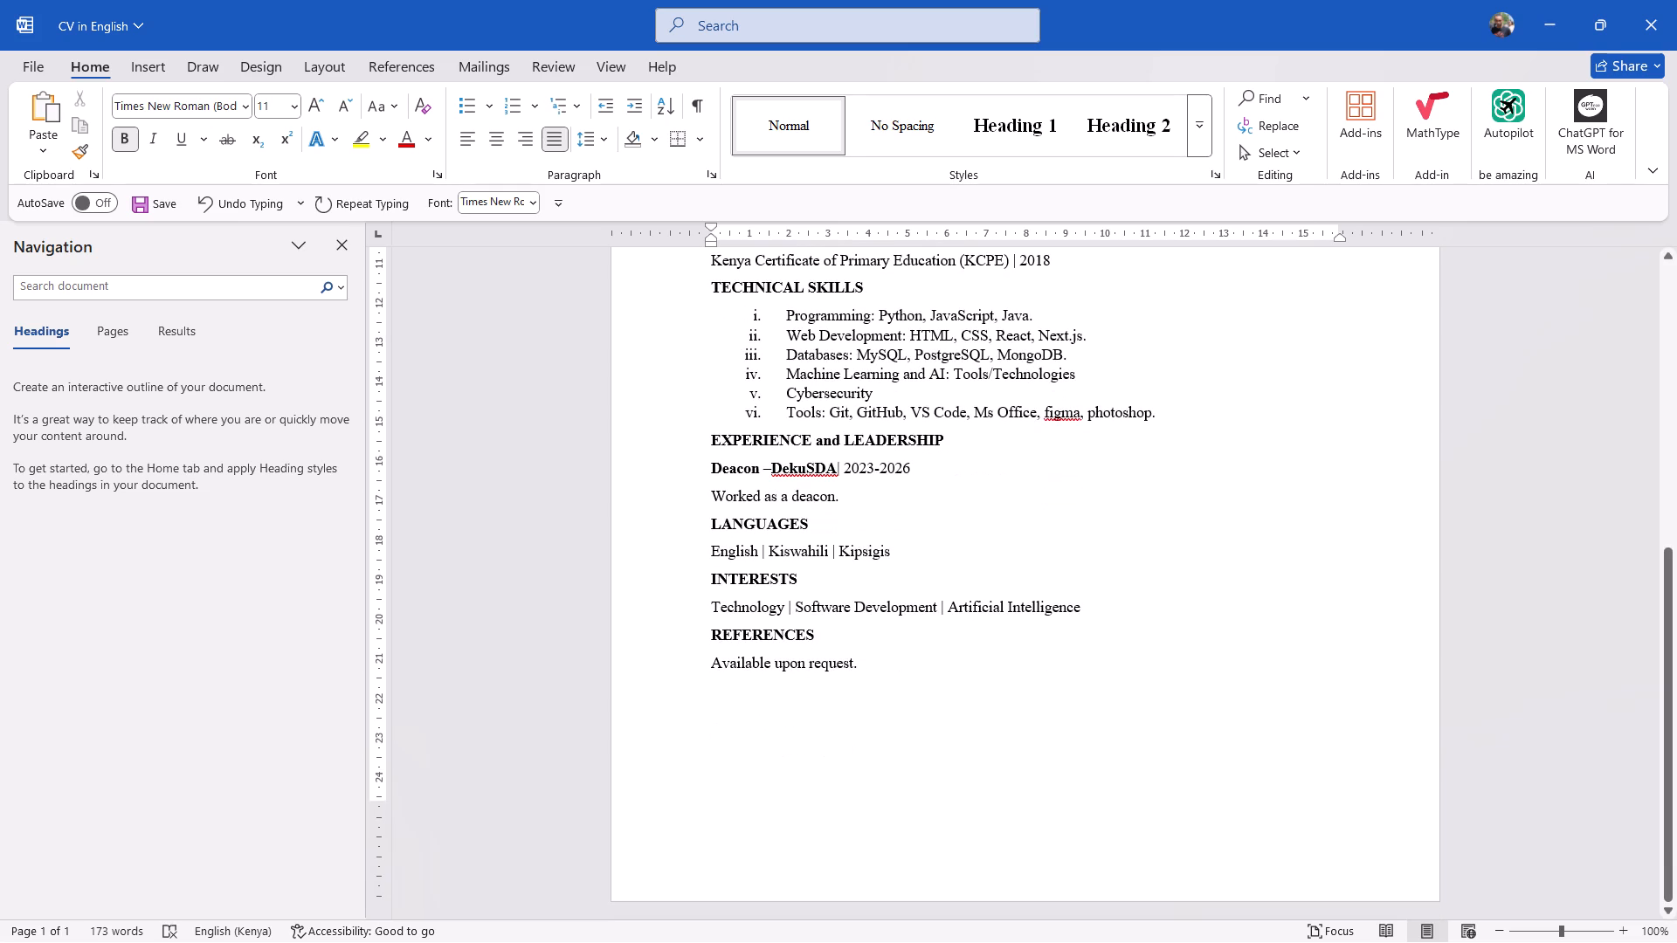
{"action": "left_click", "coordinate": [708, 466]}
{"action": "type", "text": "Head"}
{"action": "key", "text": "space"}
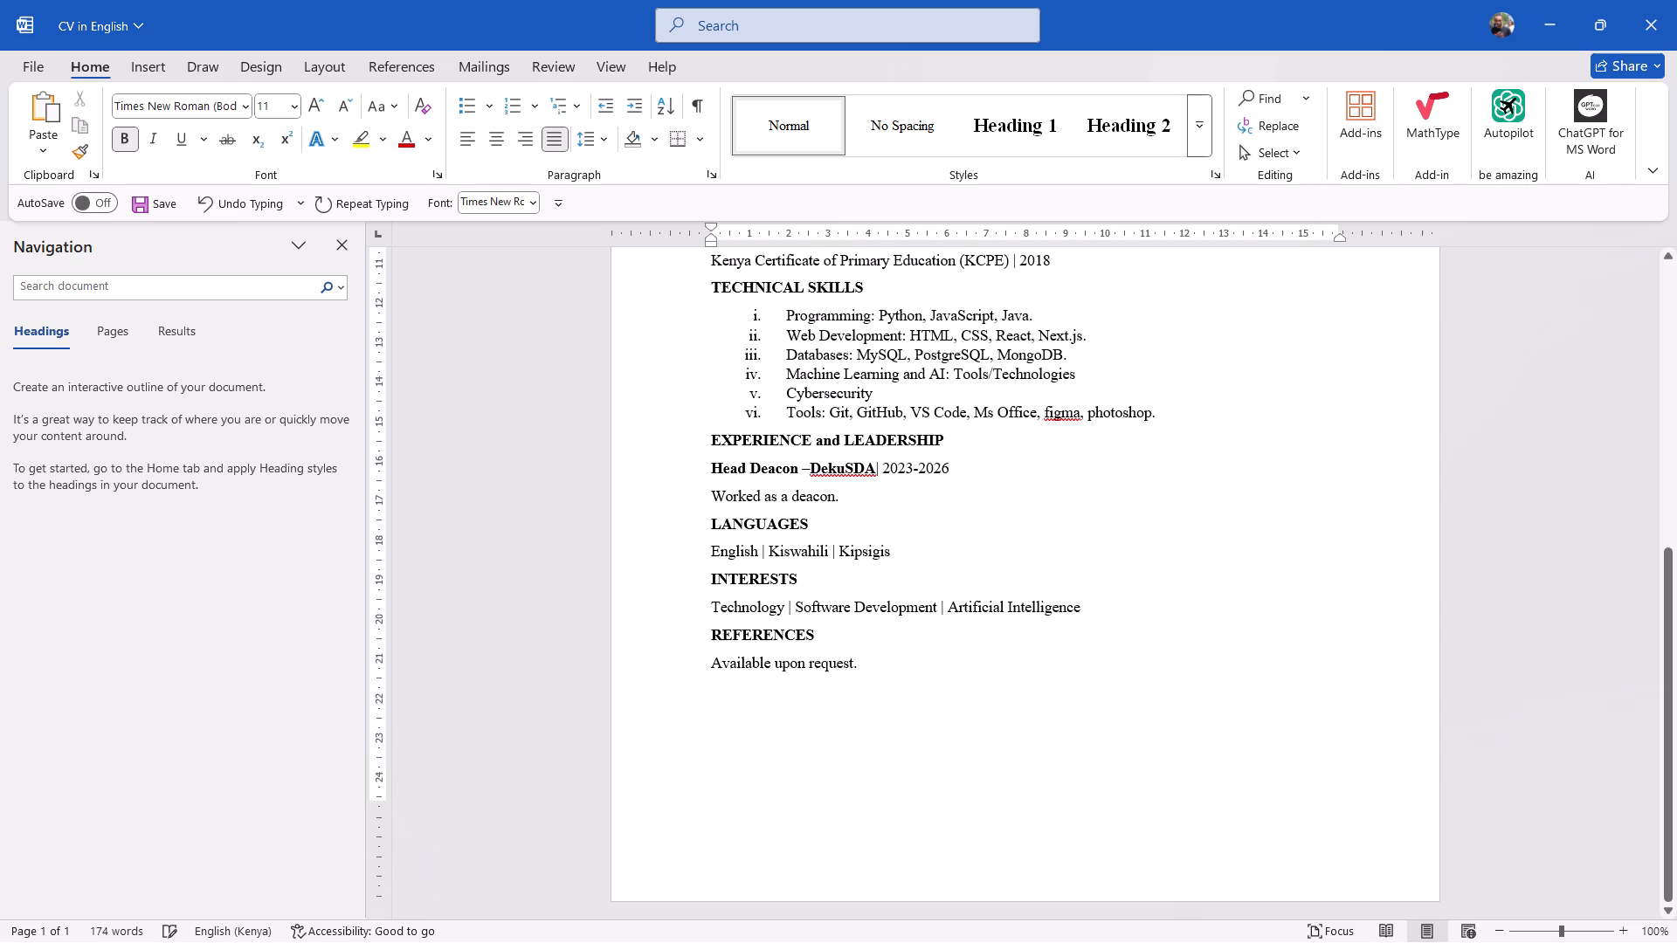
{"action": "left_click", "coordinate": [807, 465]}
{"action": "key", "text": "BackSpace"}
{"action": "type", "text": "-"}
{"action": "key", "text": "space"}
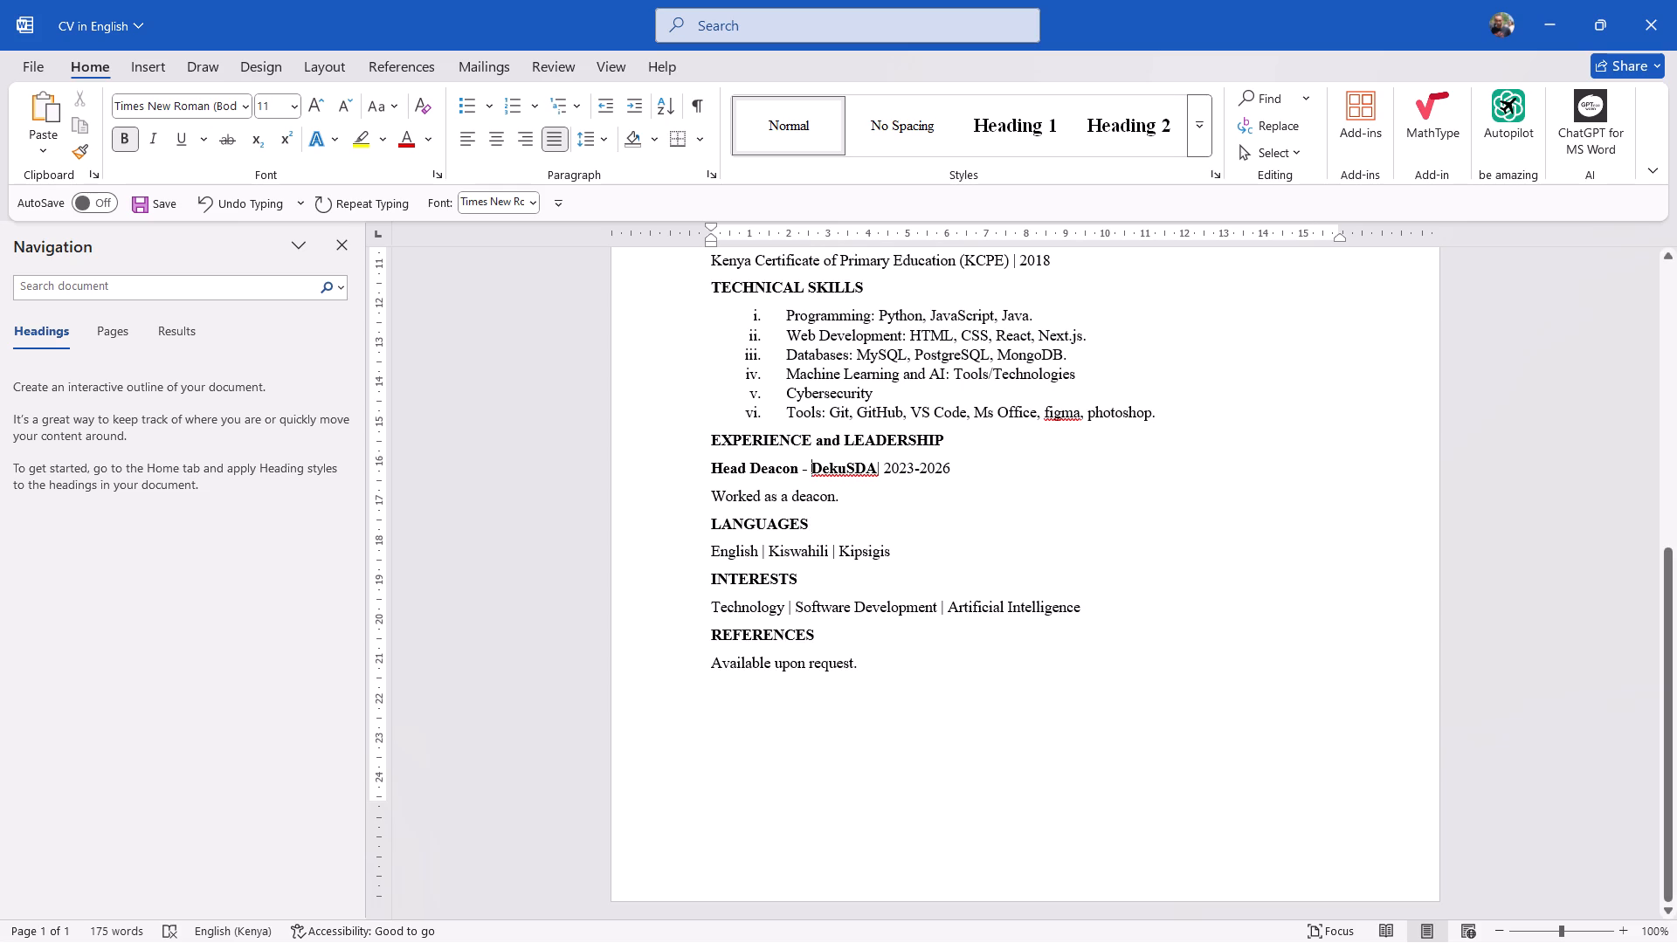
Extend the deacon job description with "of the Seventhday Adventist Church" before the full stop.
{"action": "scroll", "coordinate": [783, 461], "scroll_direction": "down", "scroll_amount": 2}
{"action": "left_click", "coordinate": [838, 498]}
{"action": "key", "text": "Left"}
{"action": "key", "text": "space"}
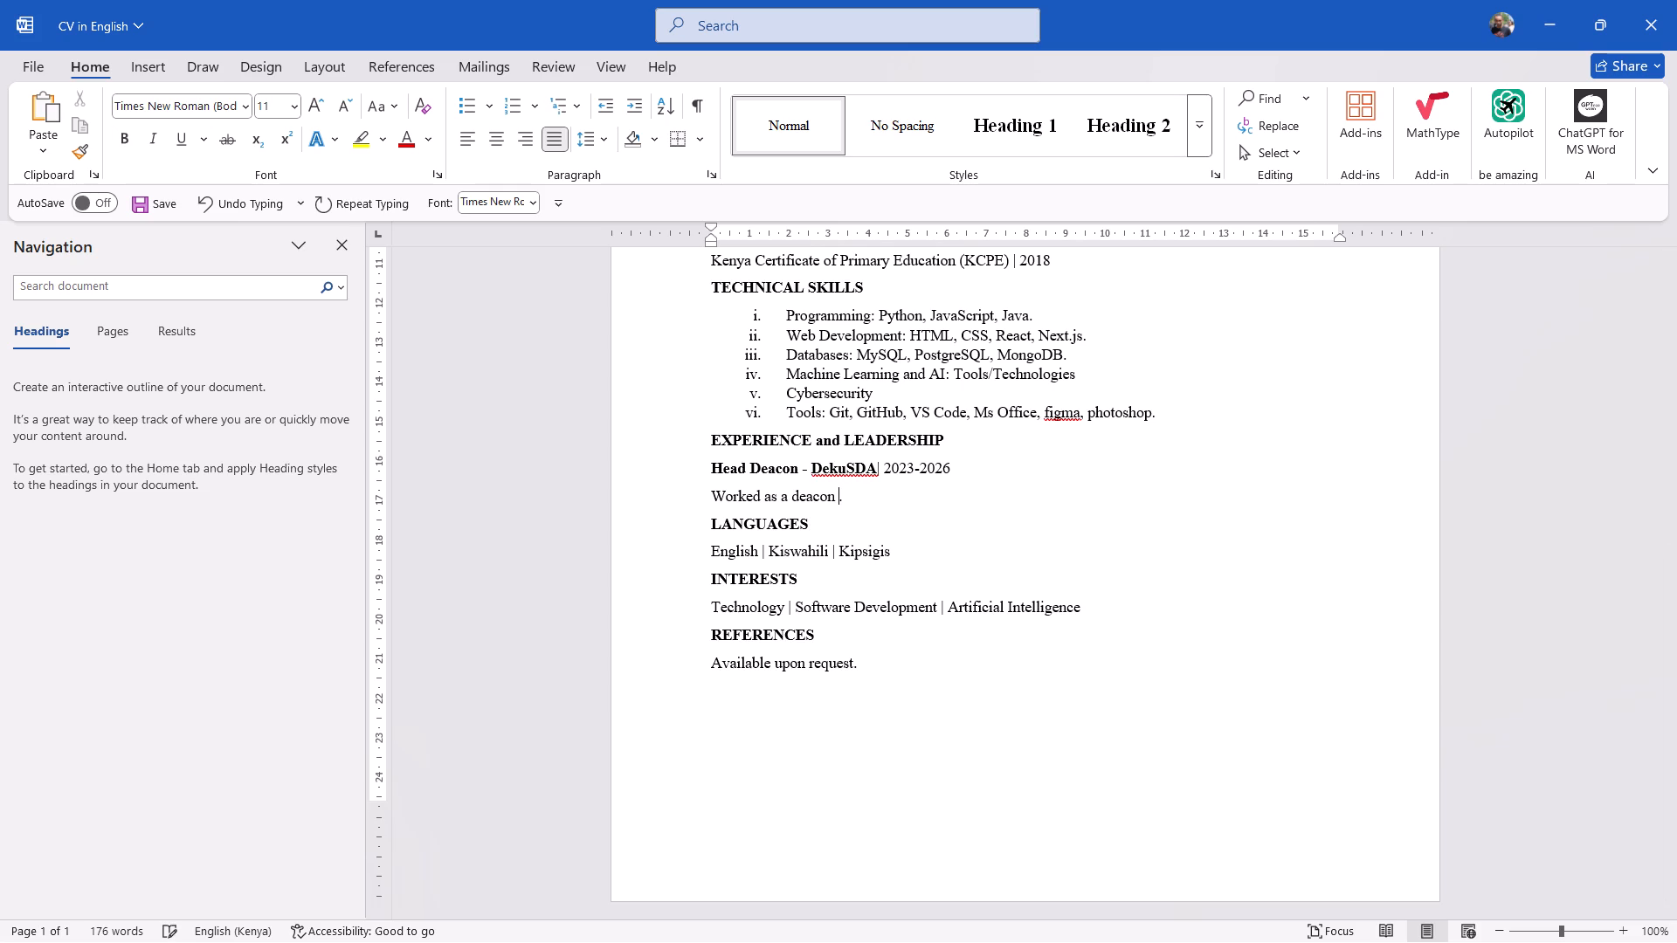
{"action": "type", "text": "of h"}
{"action": "key", "text": "BackSpace"}
{"action": "type", "text": "the se"}
{"action": "key", "text": "BackSpace"}
{"action": "key", "text": "BackSpace"}
{"action": "type", "text": "Svent"}
{"action": "key", "text": "BackSpace"}
{"action": "key", "text": "BackSpace"}
{"action": "key", "text": "BackSpace"}
{"action": "key", "text": "BackSpace"}
{"action": "type", "text": "event"}
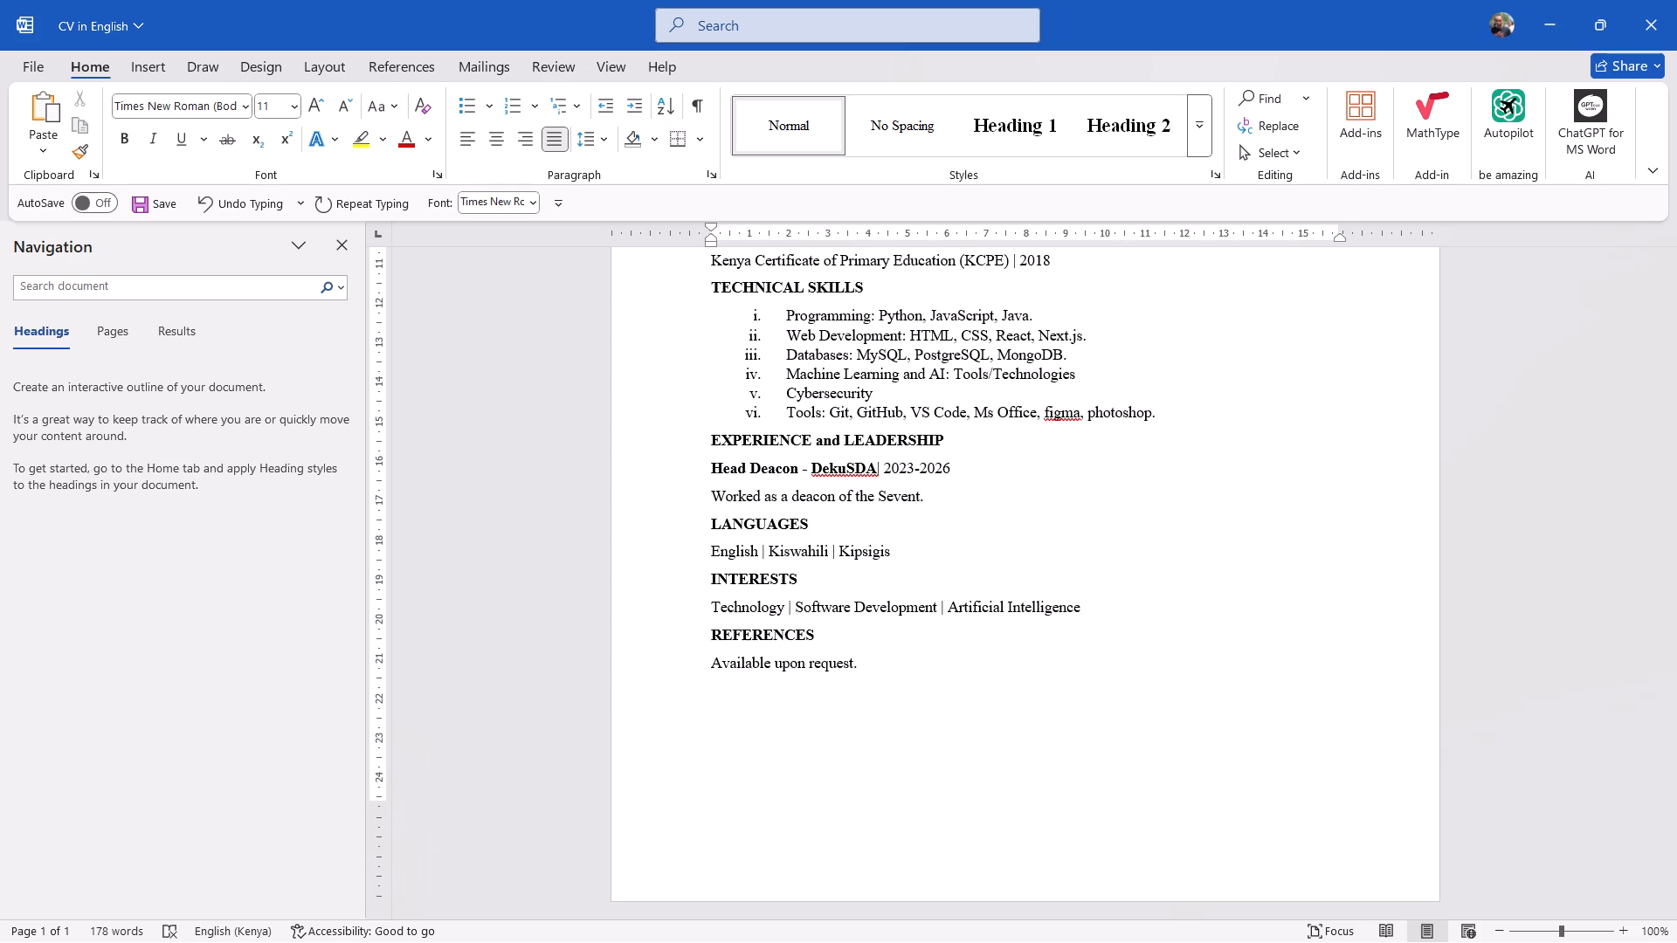
{"action": "key", "text": "h"}
{"action": "type", "text": "day"}
{"action": "key", "text": "space"}
{"action": "type", "text": "Ad"}
{"action": "type", "text": "ventist Church"}
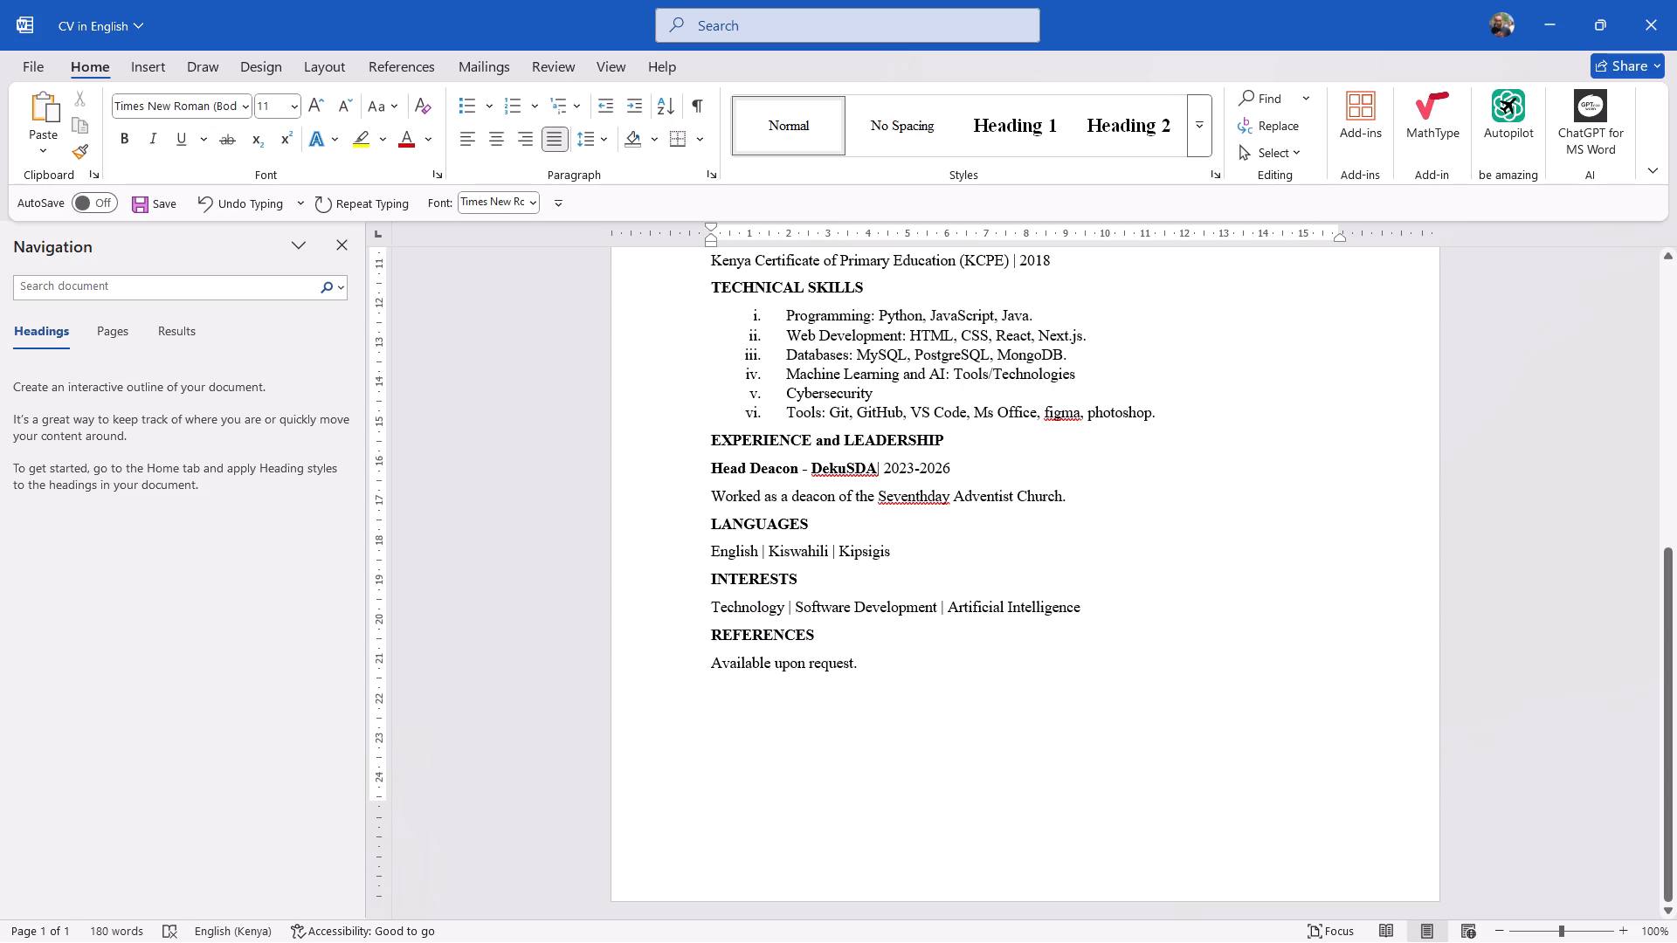
Look back over the CV from the references up to the header for details that still need changing.
{"action": "scroll", "coordinate": [852, 466], "scroll_direction": "down", "scroll_amount": 2}
{"action": "scroll", "coordinate": [811, 526], "scroll_direction": "down", "scroll_amount": 2}
{"action": "scroll", "coordinate": [824, 609], "scroll_direction": "up", "scroll_amount": 9}
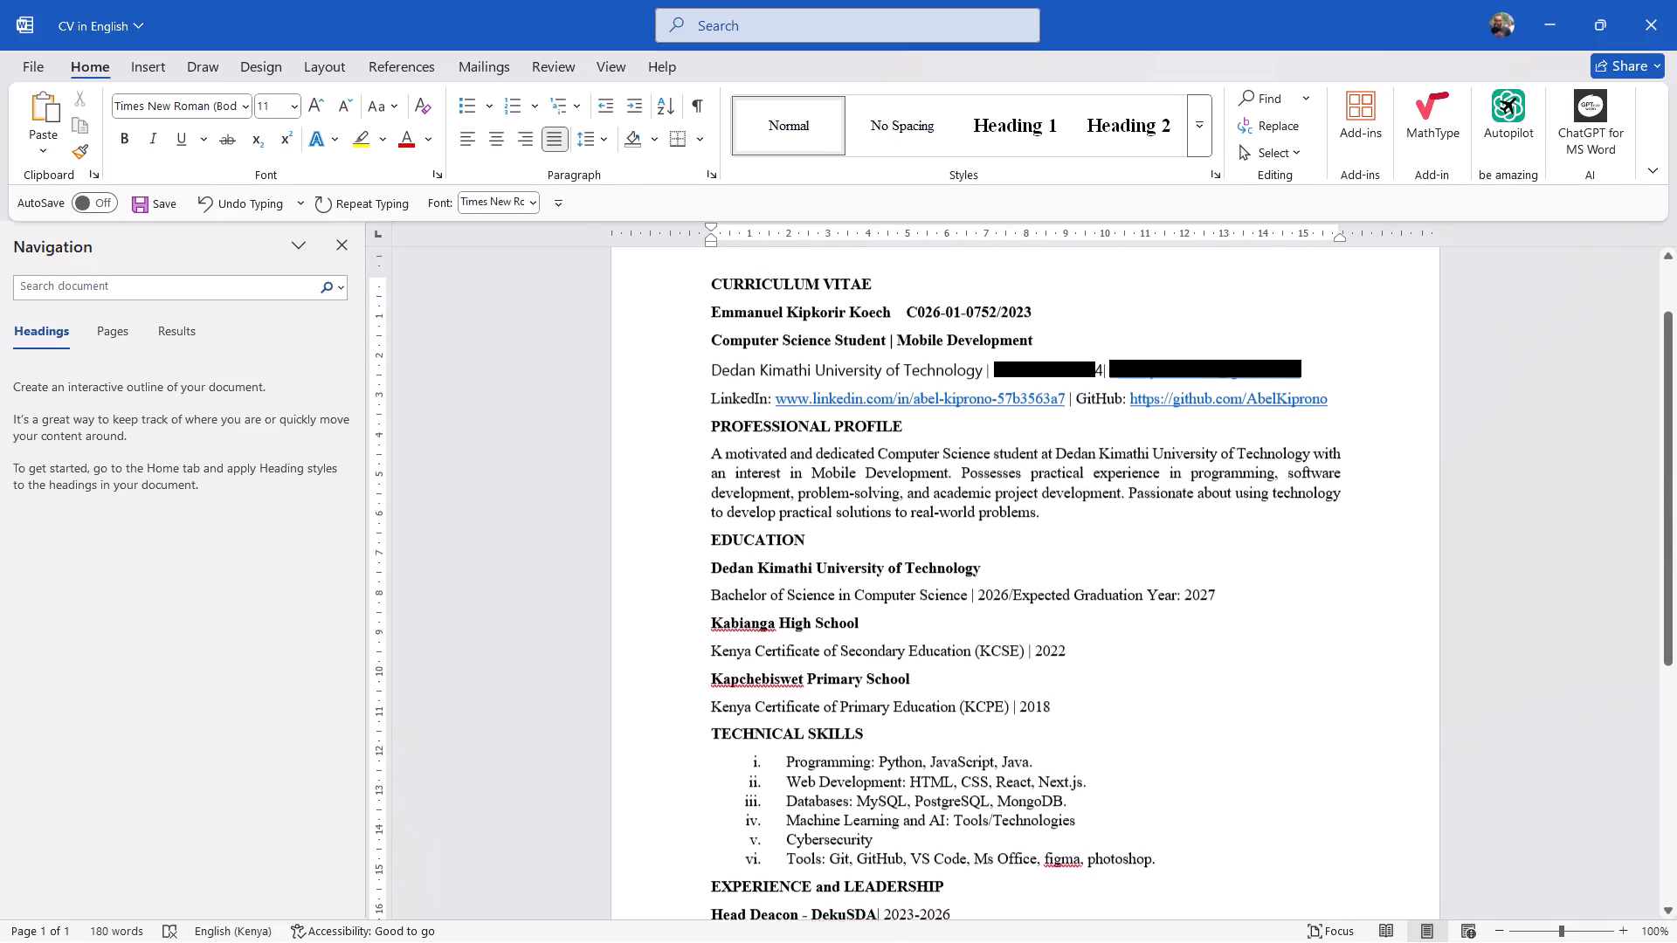
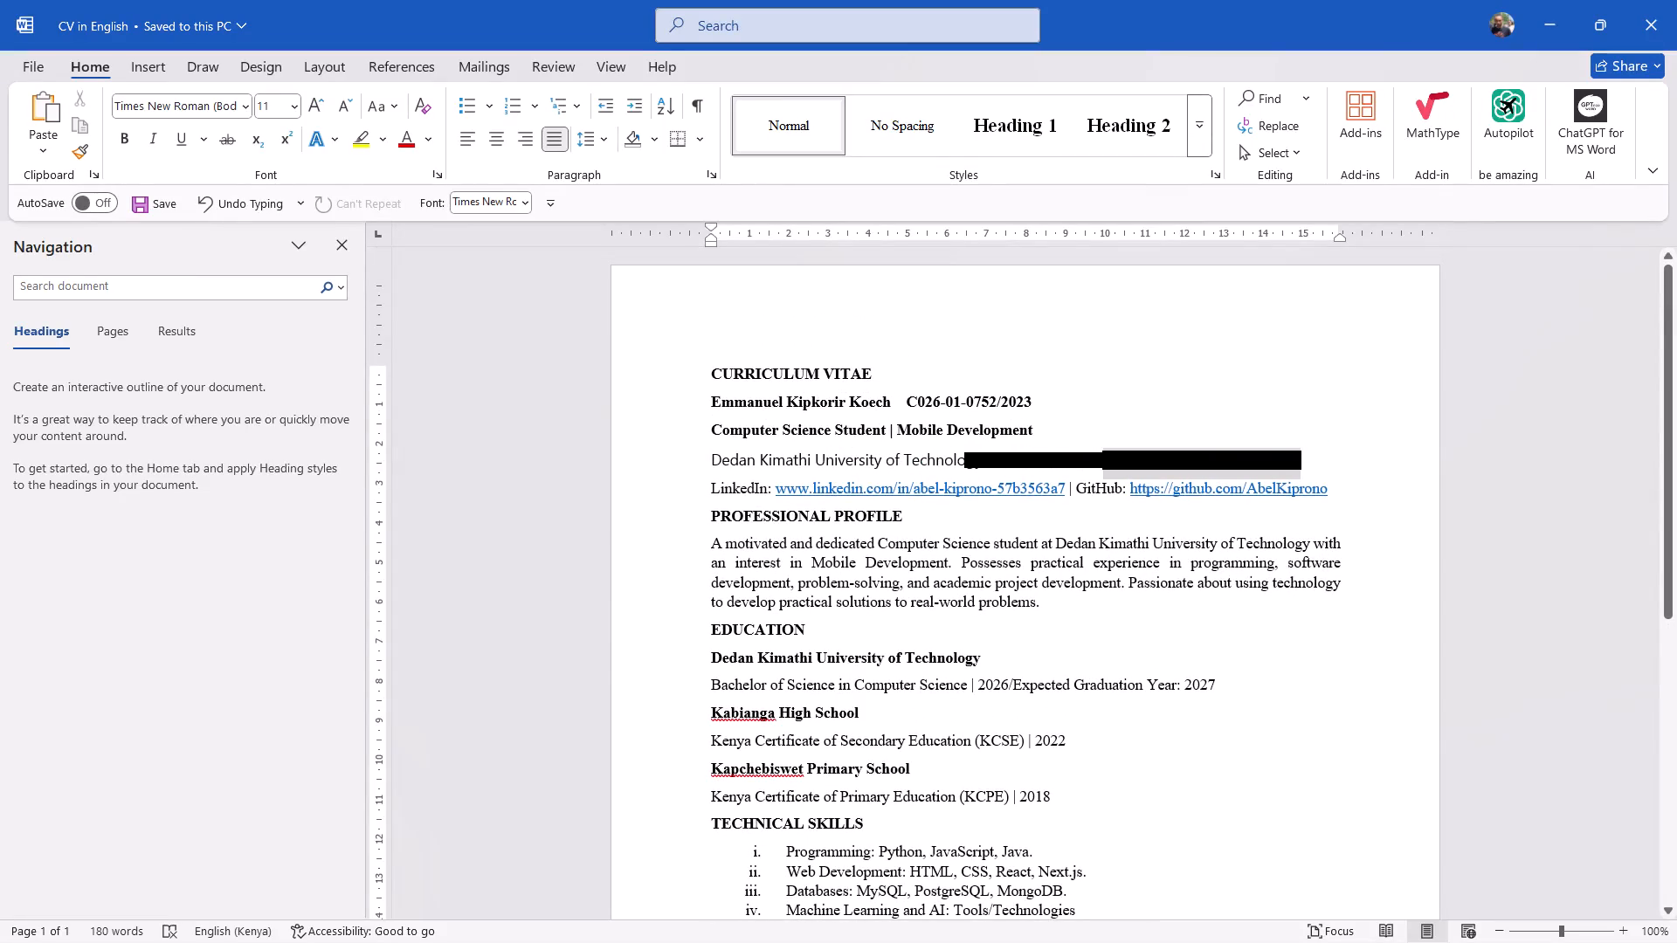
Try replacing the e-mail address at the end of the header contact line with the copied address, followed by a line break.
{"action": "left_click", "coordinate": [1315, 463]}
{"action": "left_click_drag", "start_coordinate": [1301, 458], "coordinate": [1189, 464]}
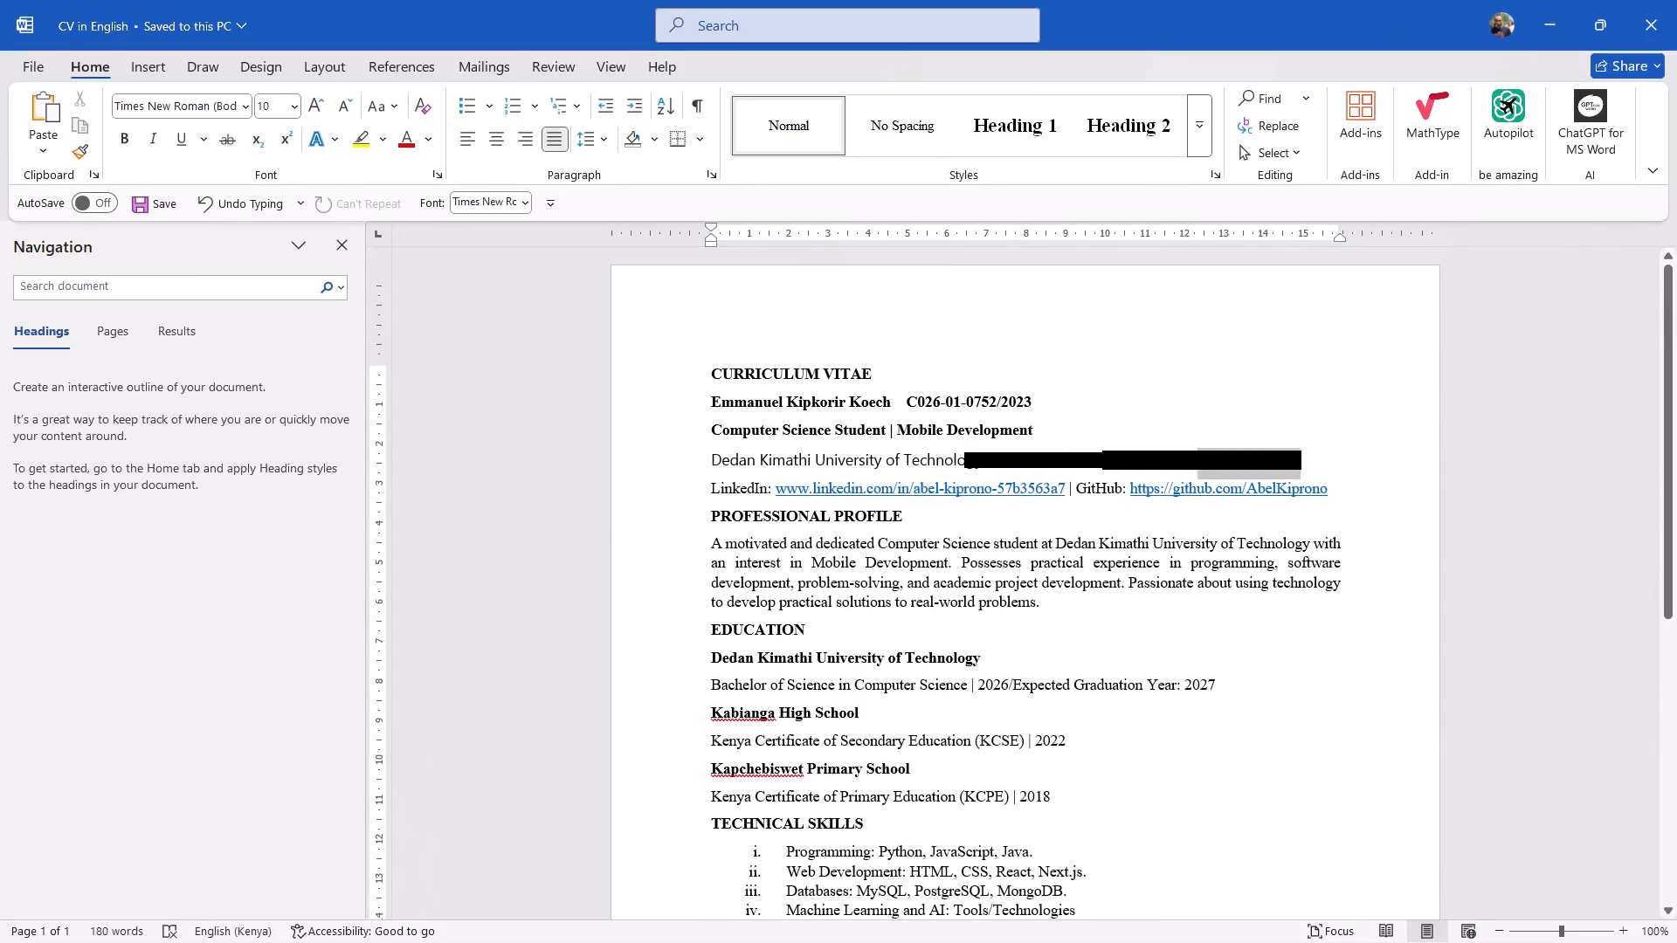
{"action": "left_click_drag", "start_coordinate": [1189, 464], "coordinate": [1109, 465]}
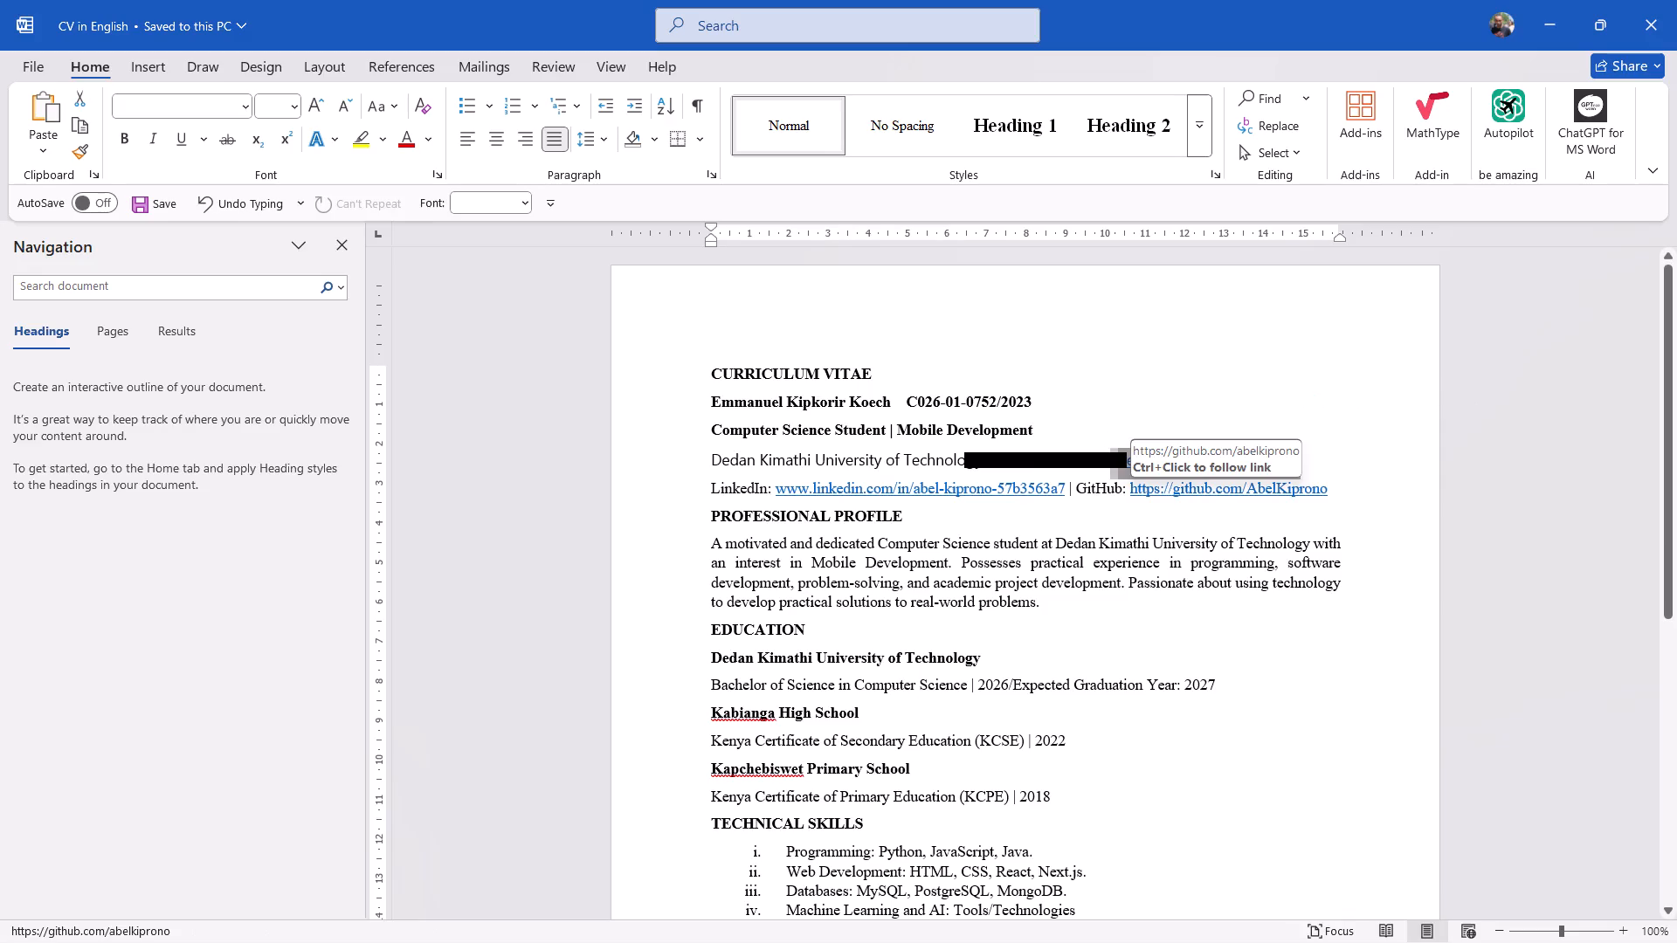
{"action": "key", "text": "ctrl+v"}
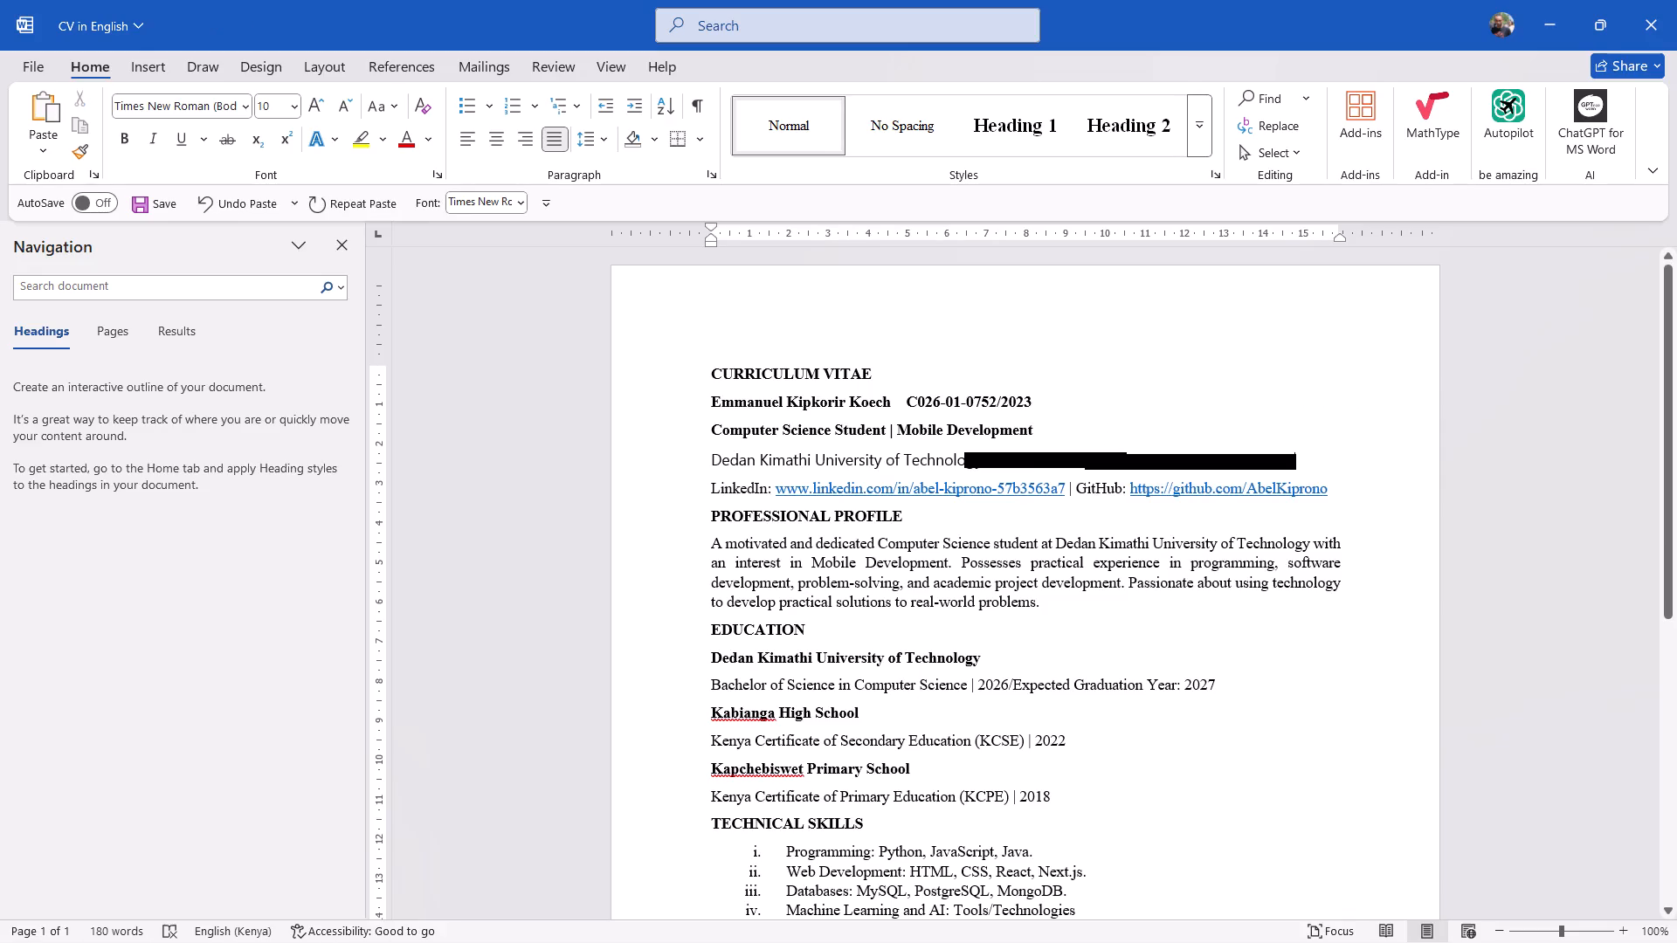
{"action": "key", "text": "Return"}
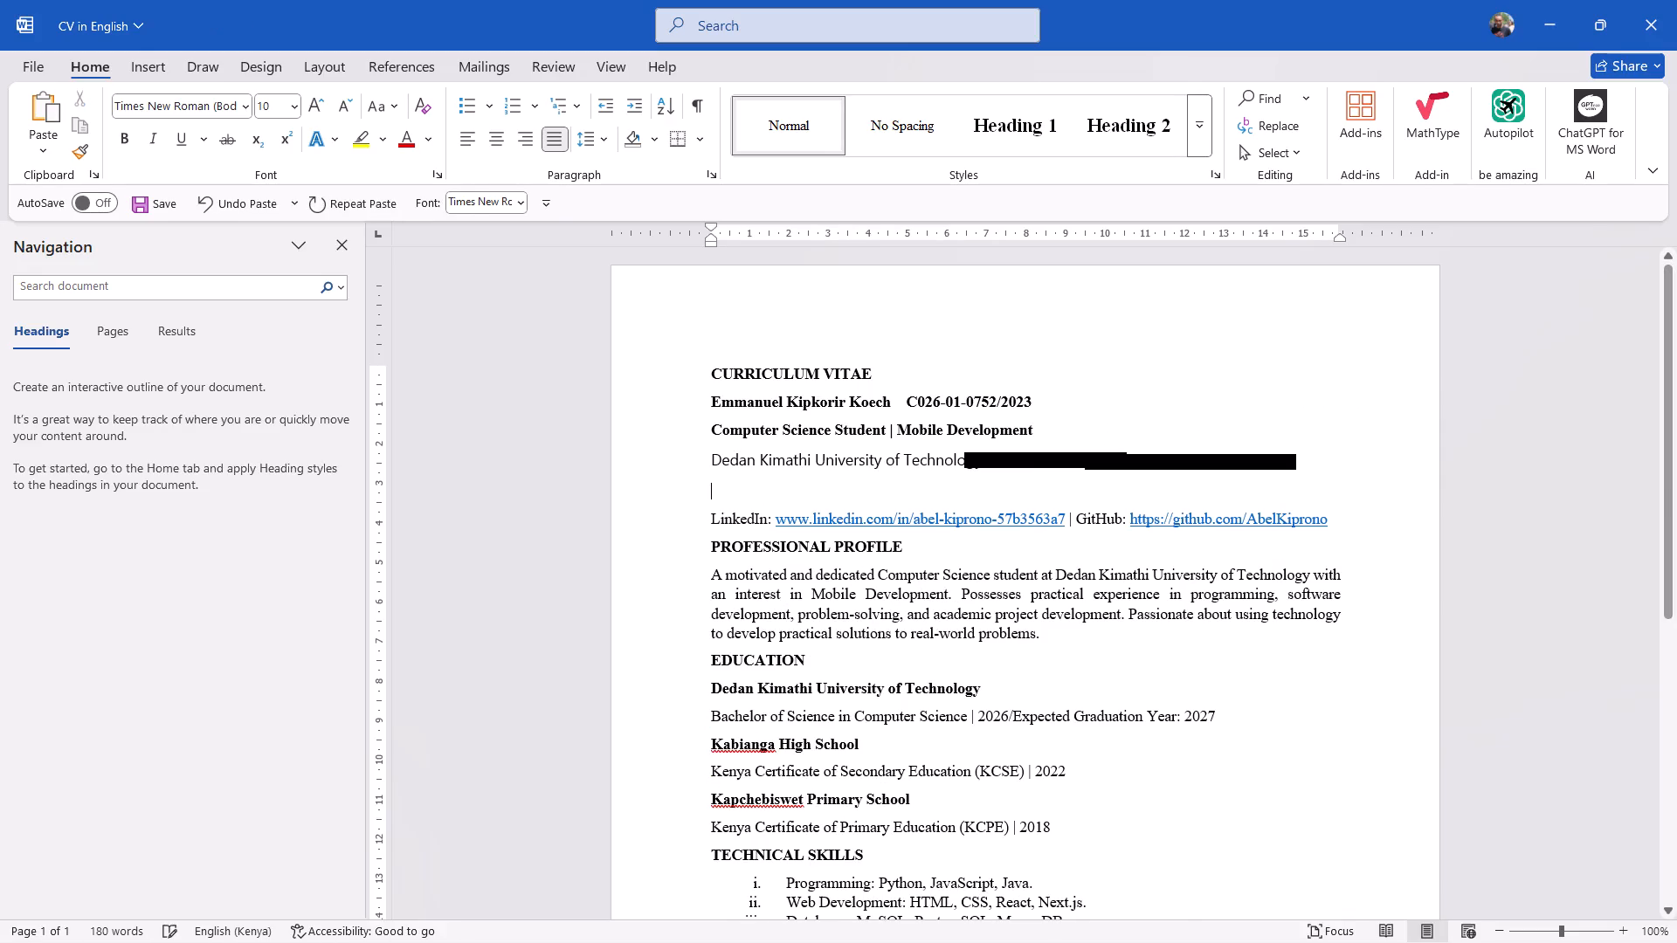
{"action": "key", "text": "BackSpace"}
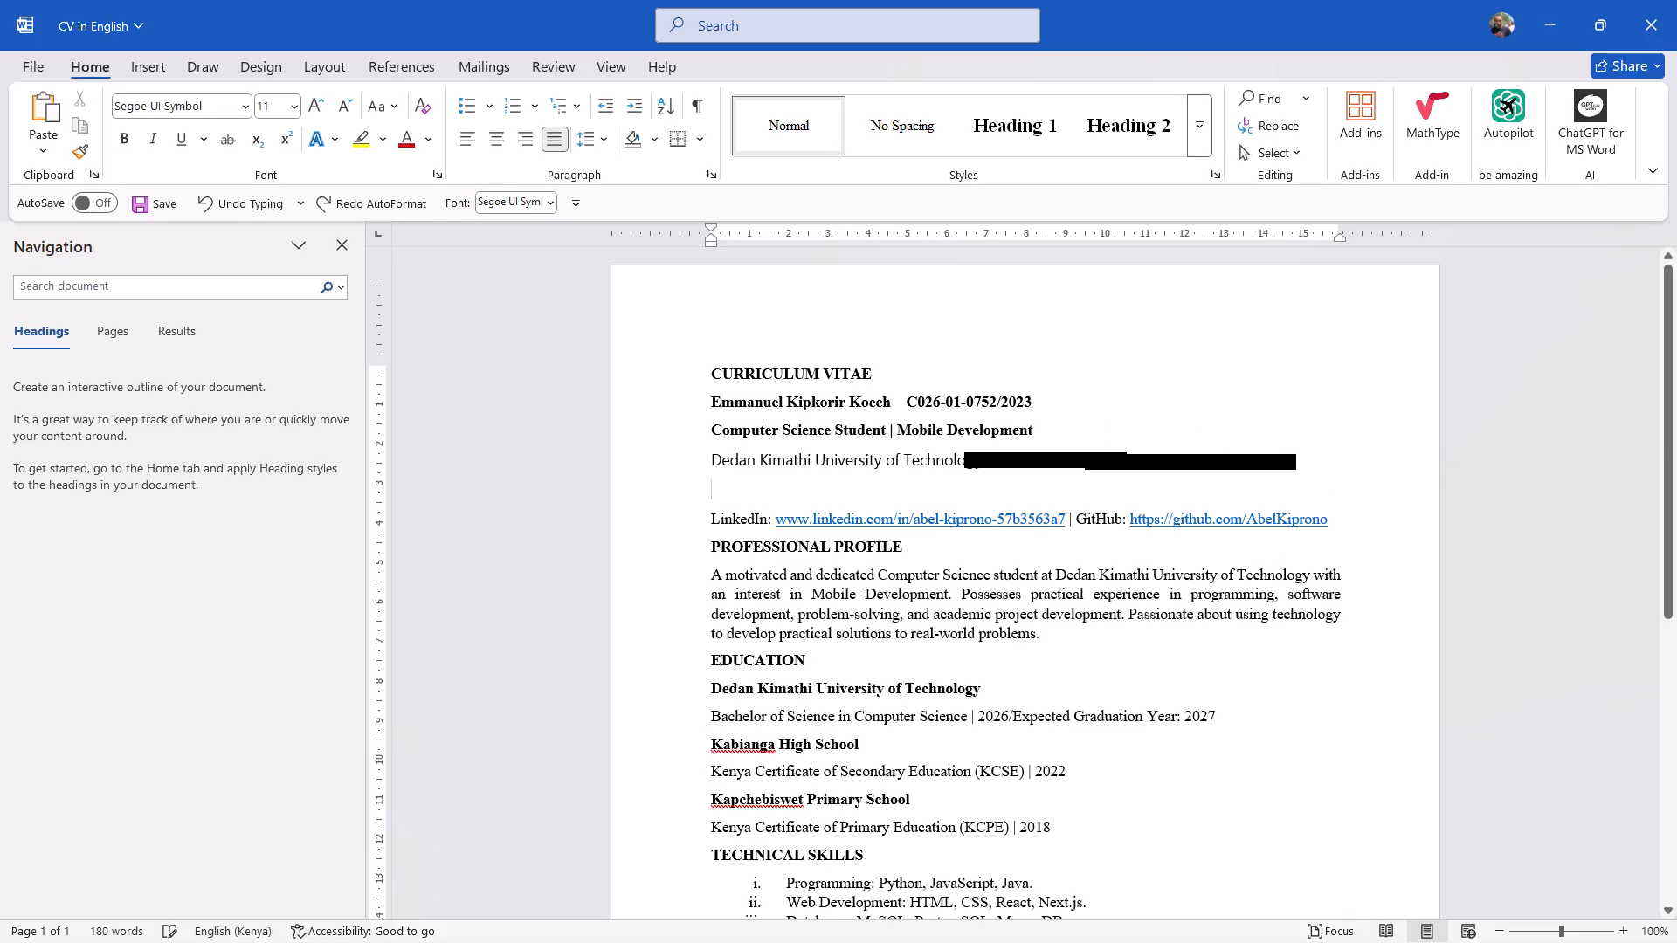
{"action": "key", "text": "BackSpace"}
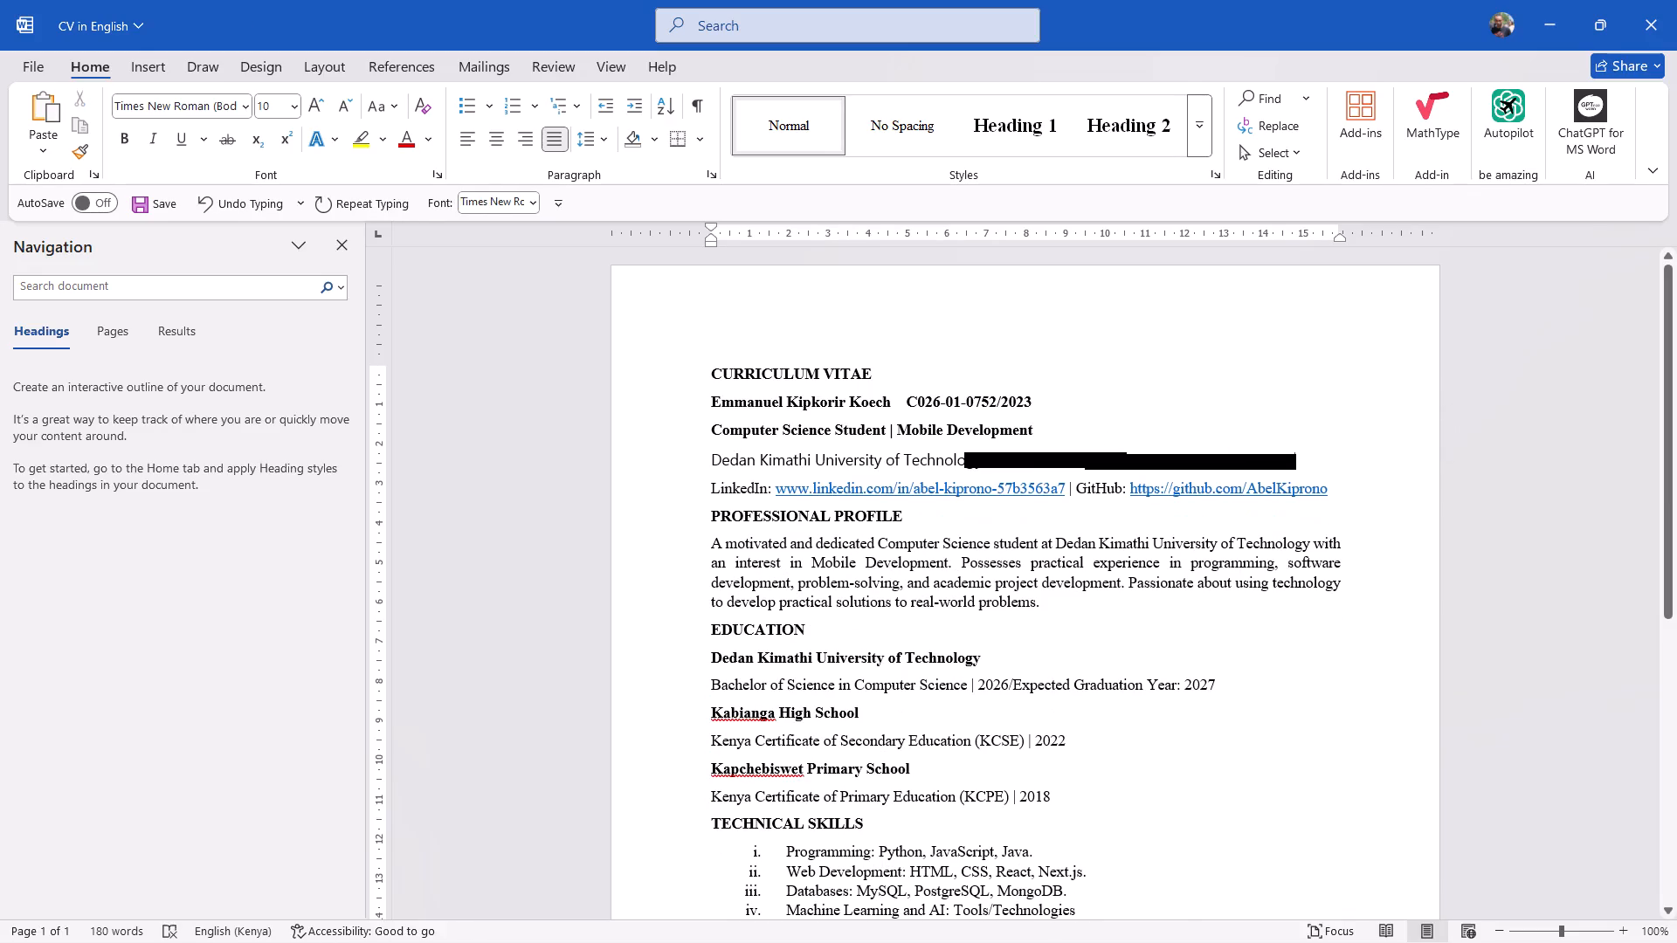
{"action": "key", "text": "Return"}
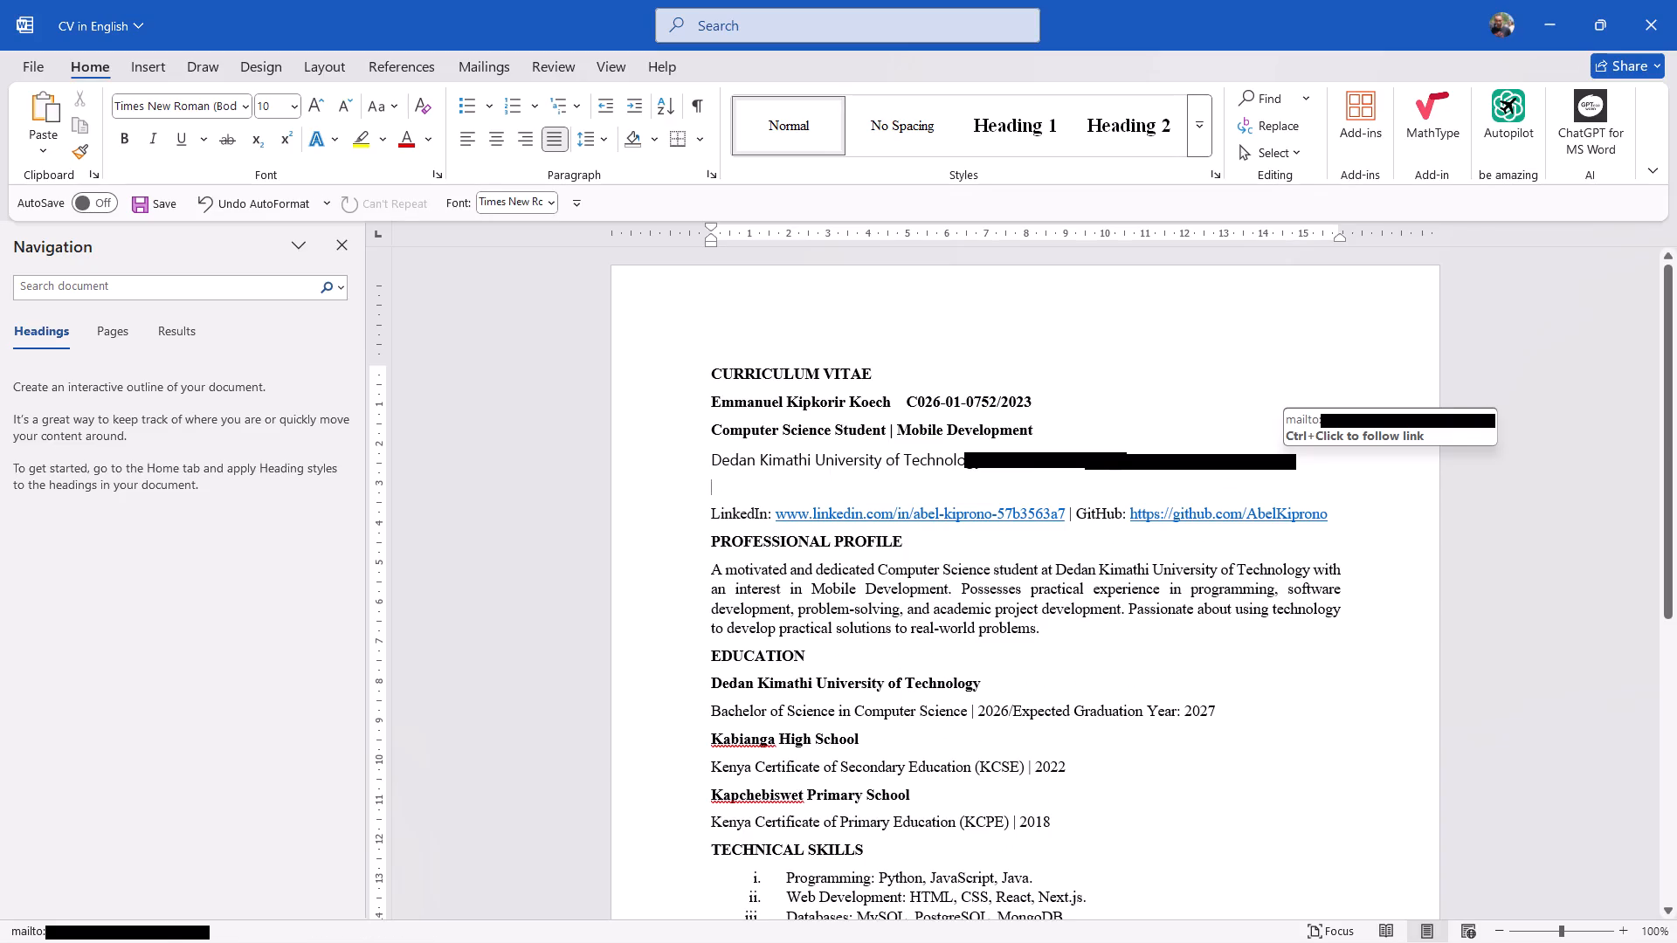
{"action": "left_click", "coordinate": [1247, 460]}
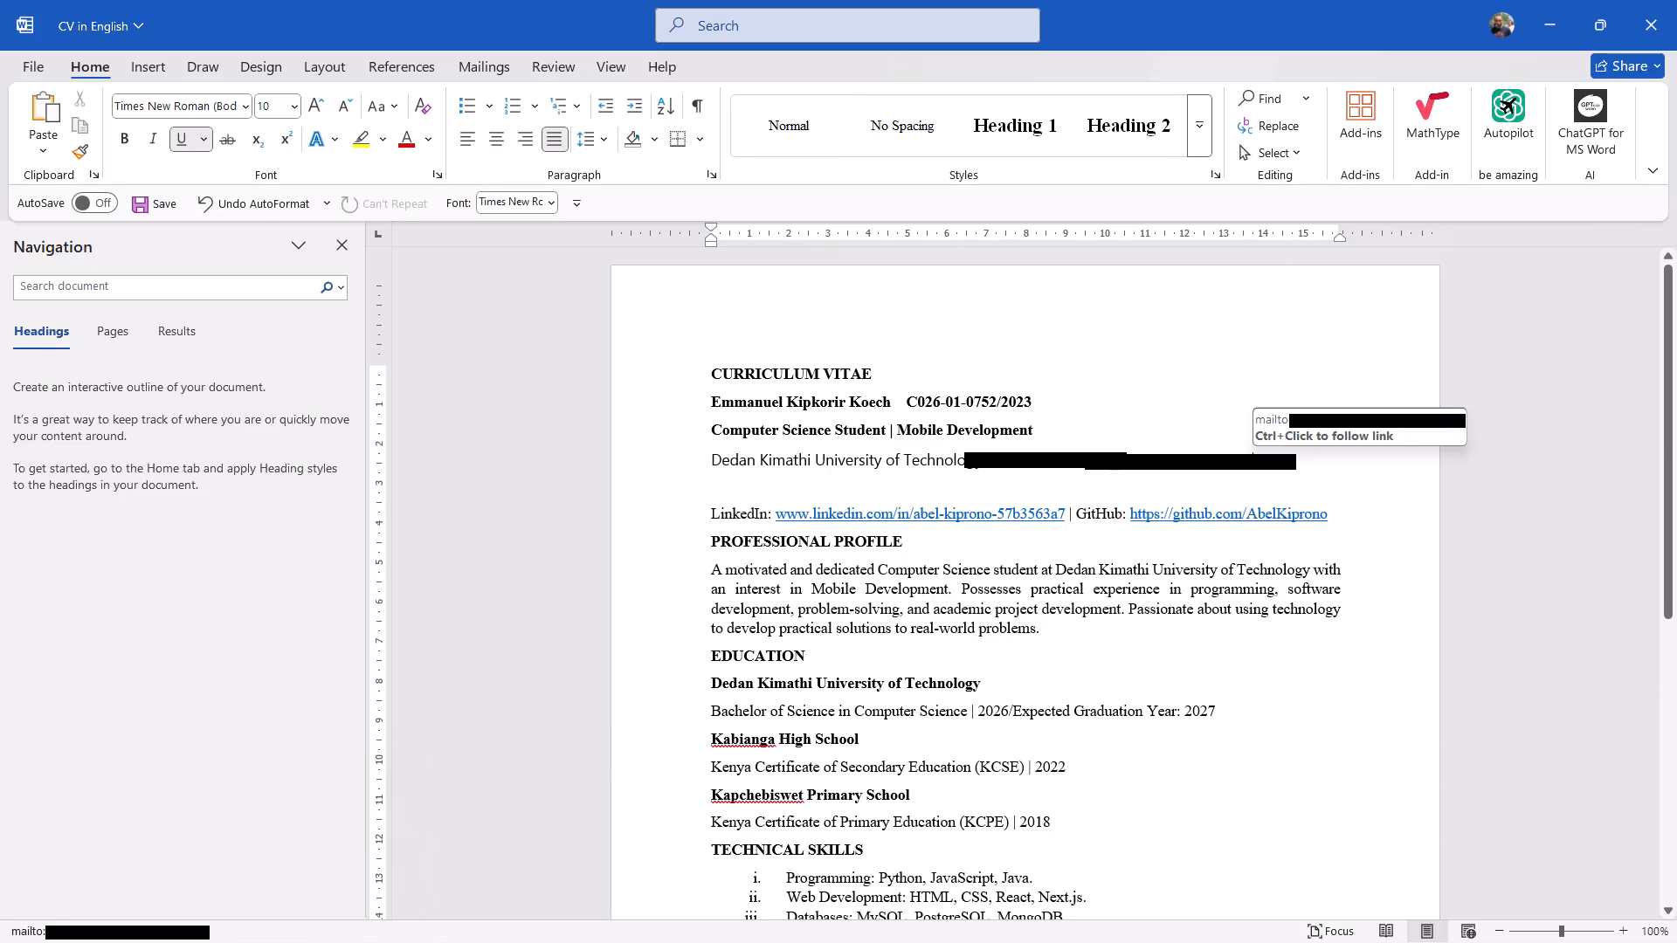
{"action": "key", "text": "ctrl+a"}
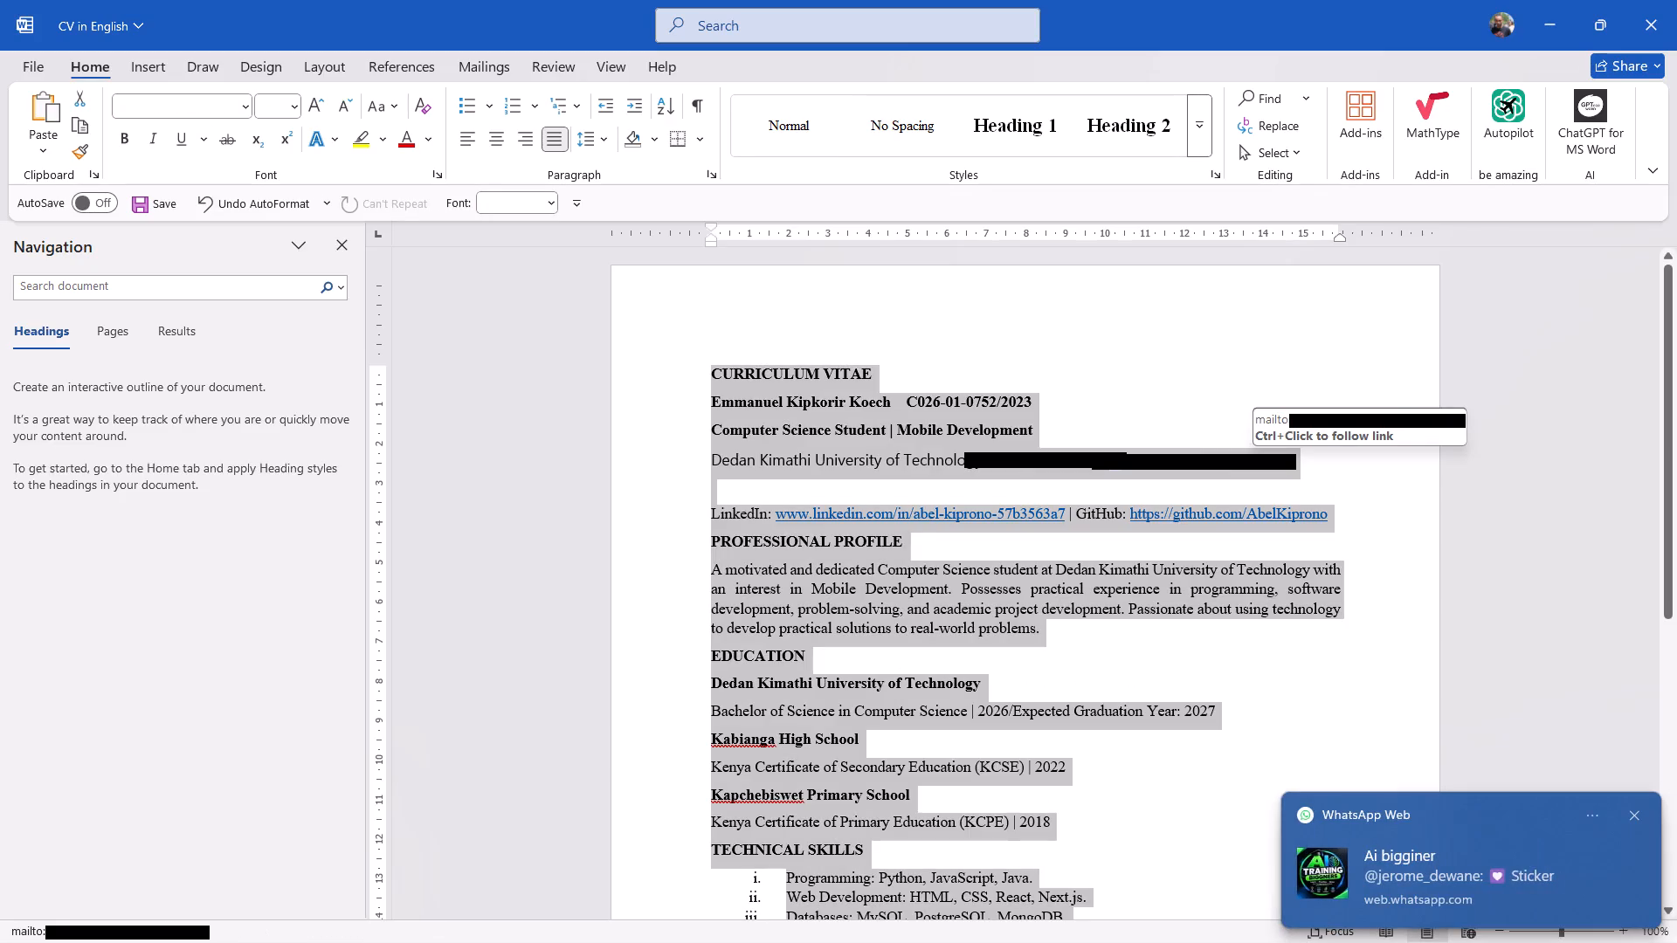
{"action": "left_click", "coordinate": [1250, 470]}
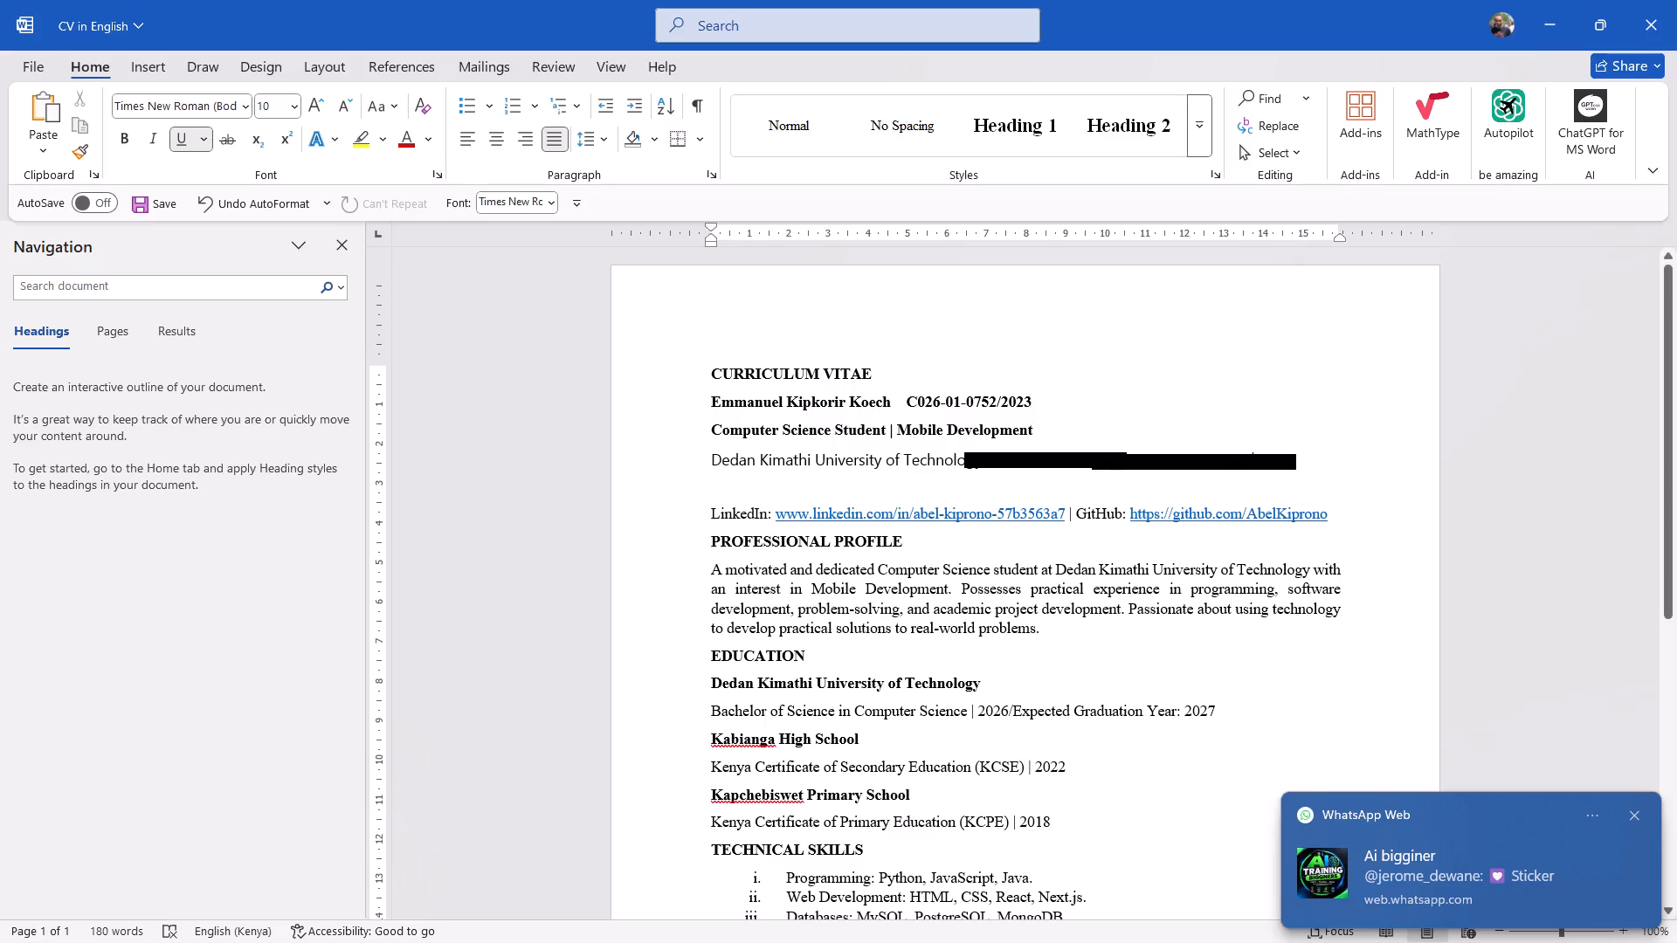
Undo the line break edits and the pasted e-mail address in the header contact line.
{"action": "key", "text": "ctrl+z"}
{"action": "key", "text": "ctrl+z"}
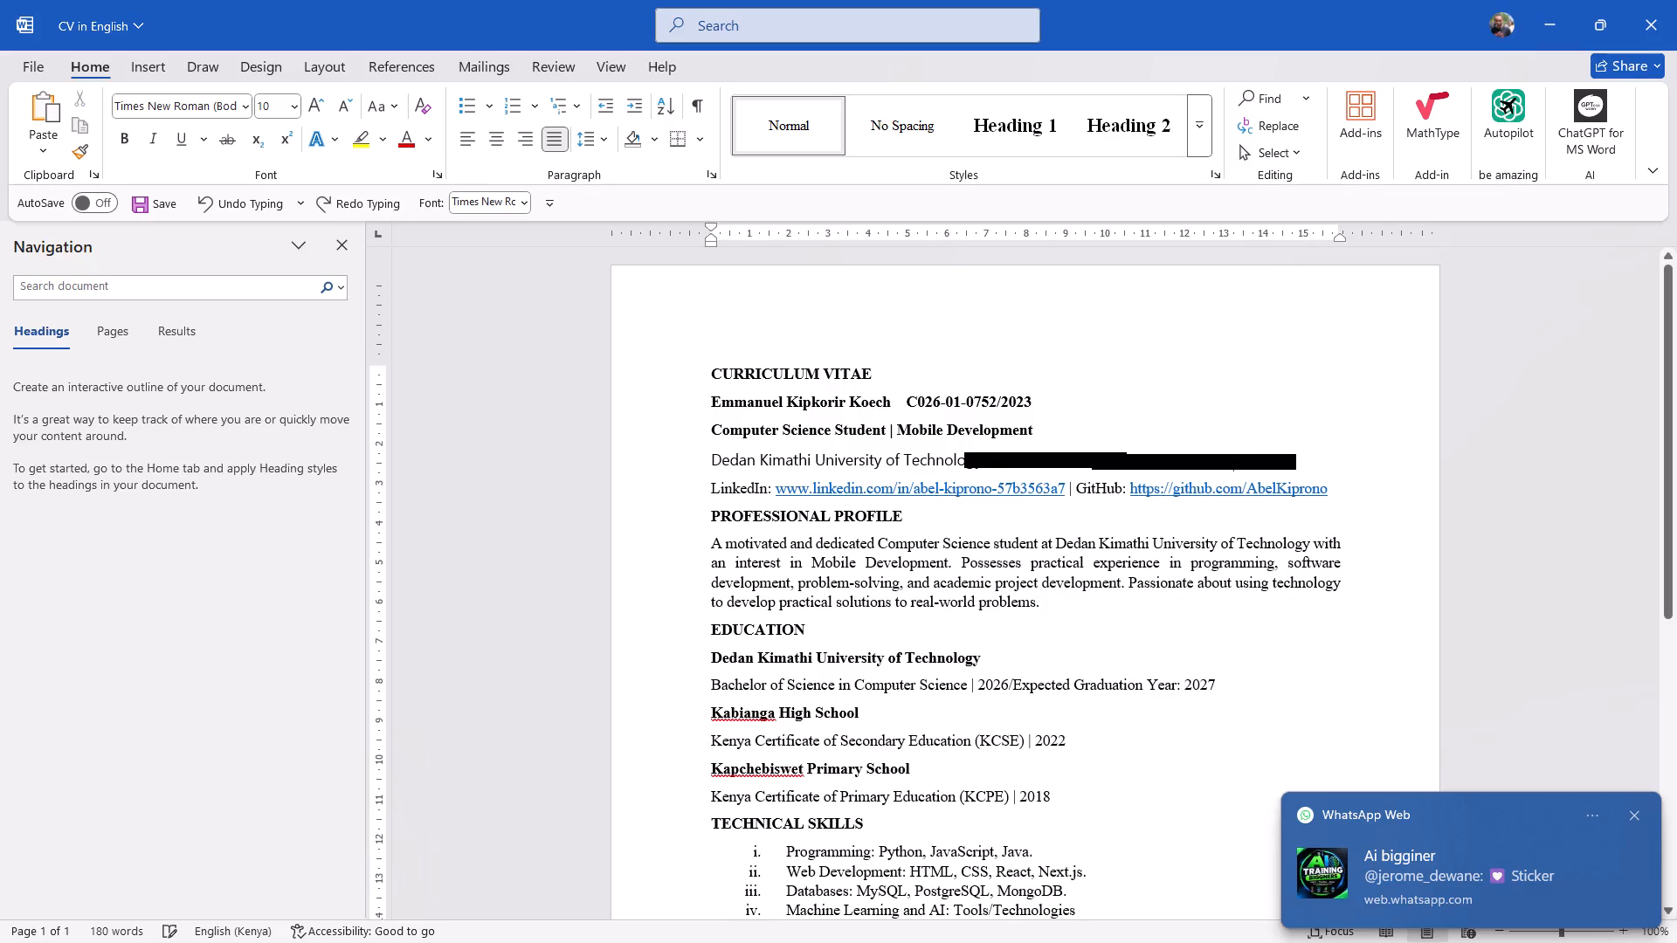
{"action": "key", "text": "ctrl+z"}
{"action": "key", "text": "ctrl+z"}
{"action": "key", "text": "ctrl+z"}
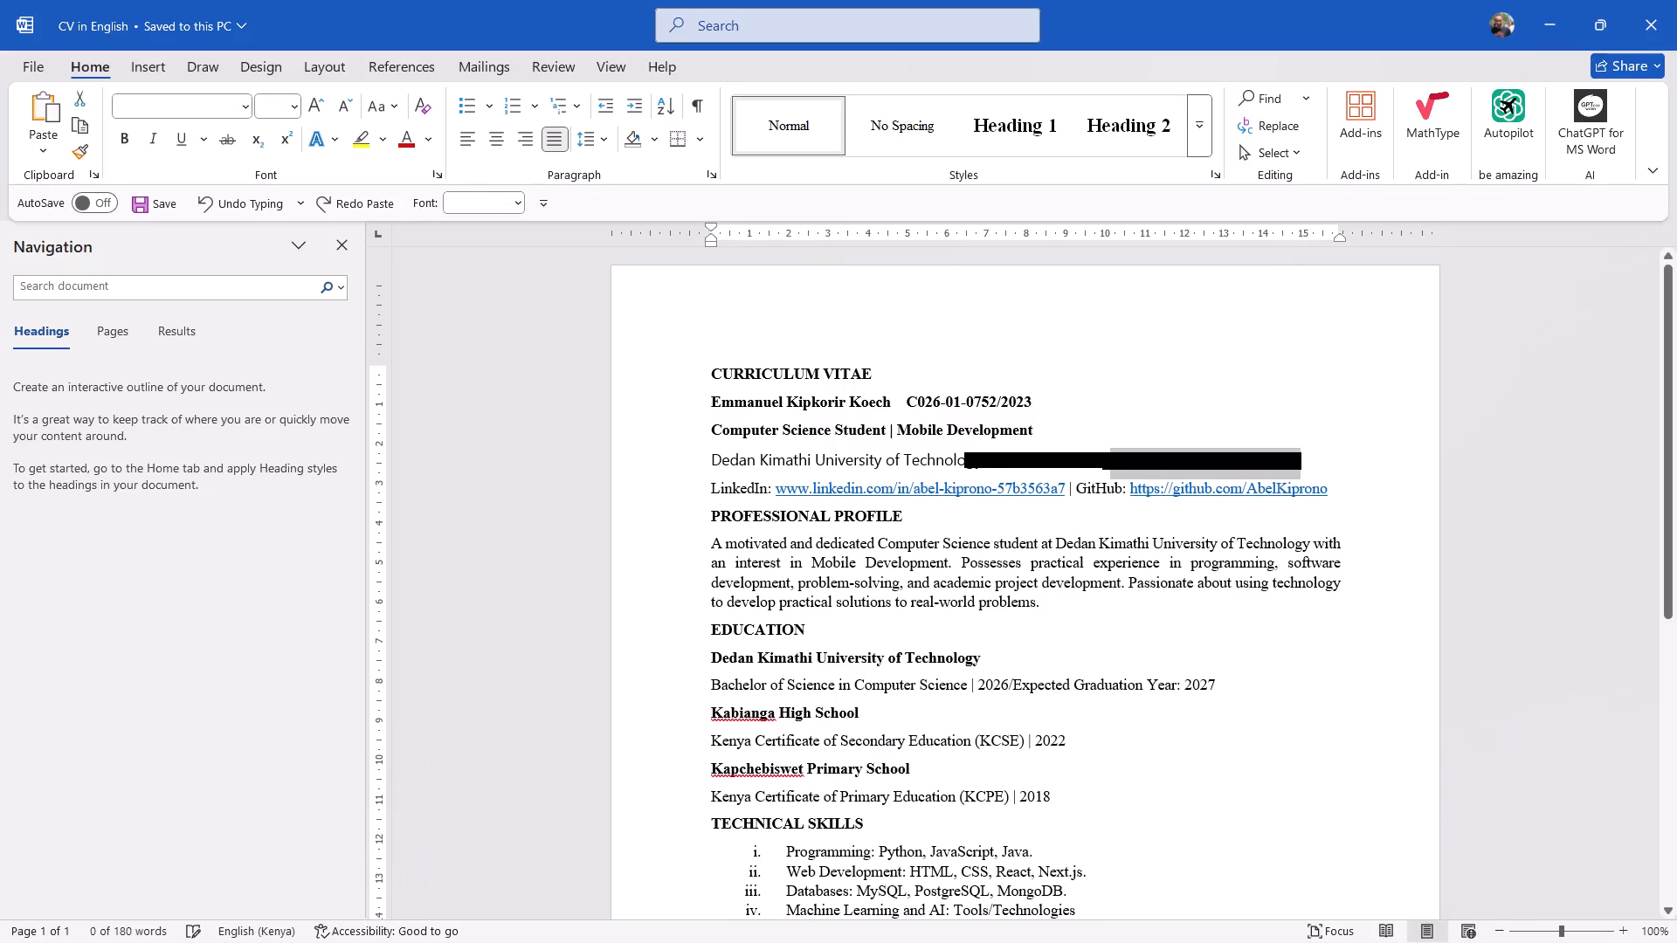
Delete the old e-mail address from the header contact line and paste the copied address in its place.
{"action": "left_click", "coordinate": [1308, 470]}
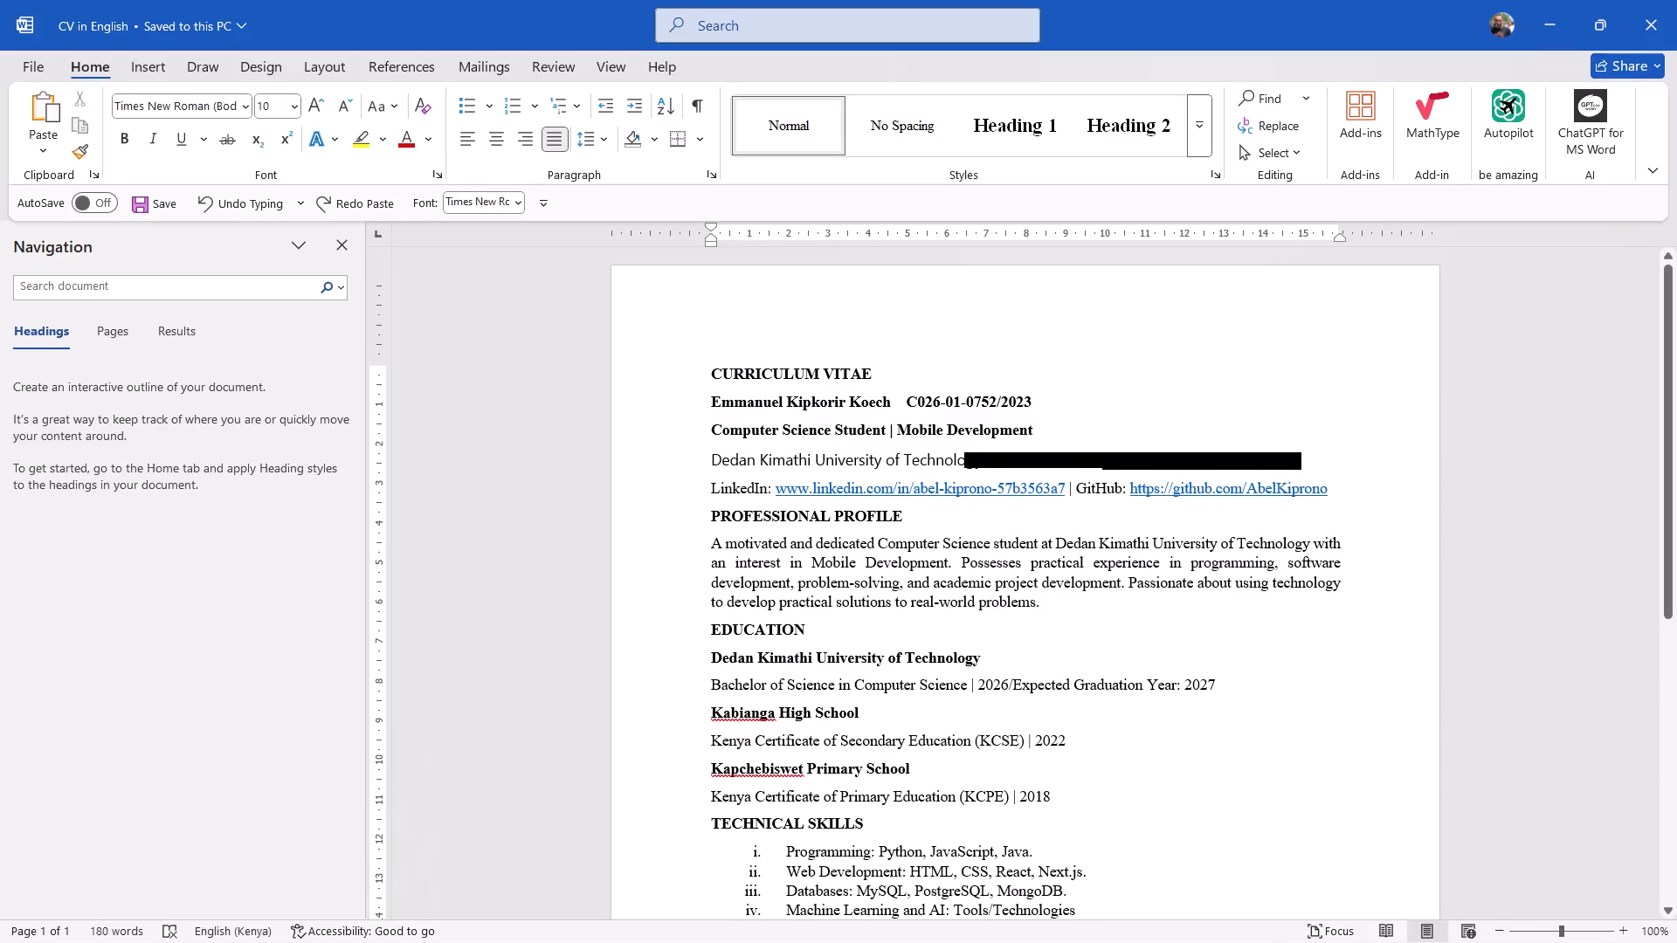
{"action": "key", "text": "BackSpace"}
{"action": "key", "text": "BackSpace"}
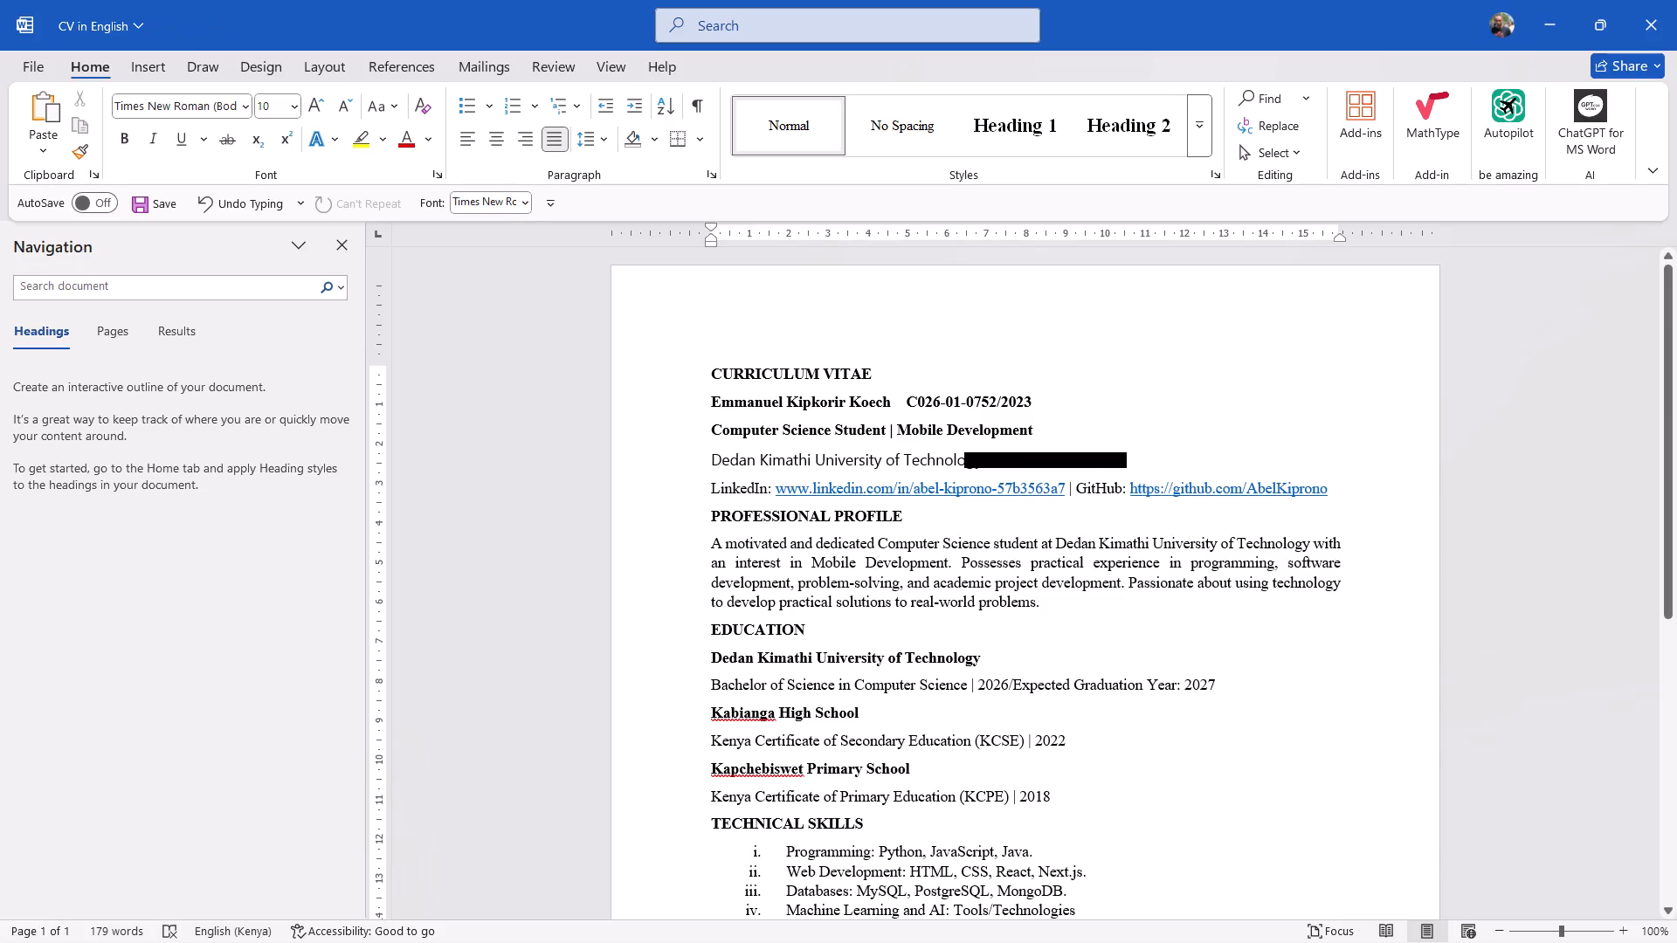
{"action": "key", "text": "ctrl+v"}
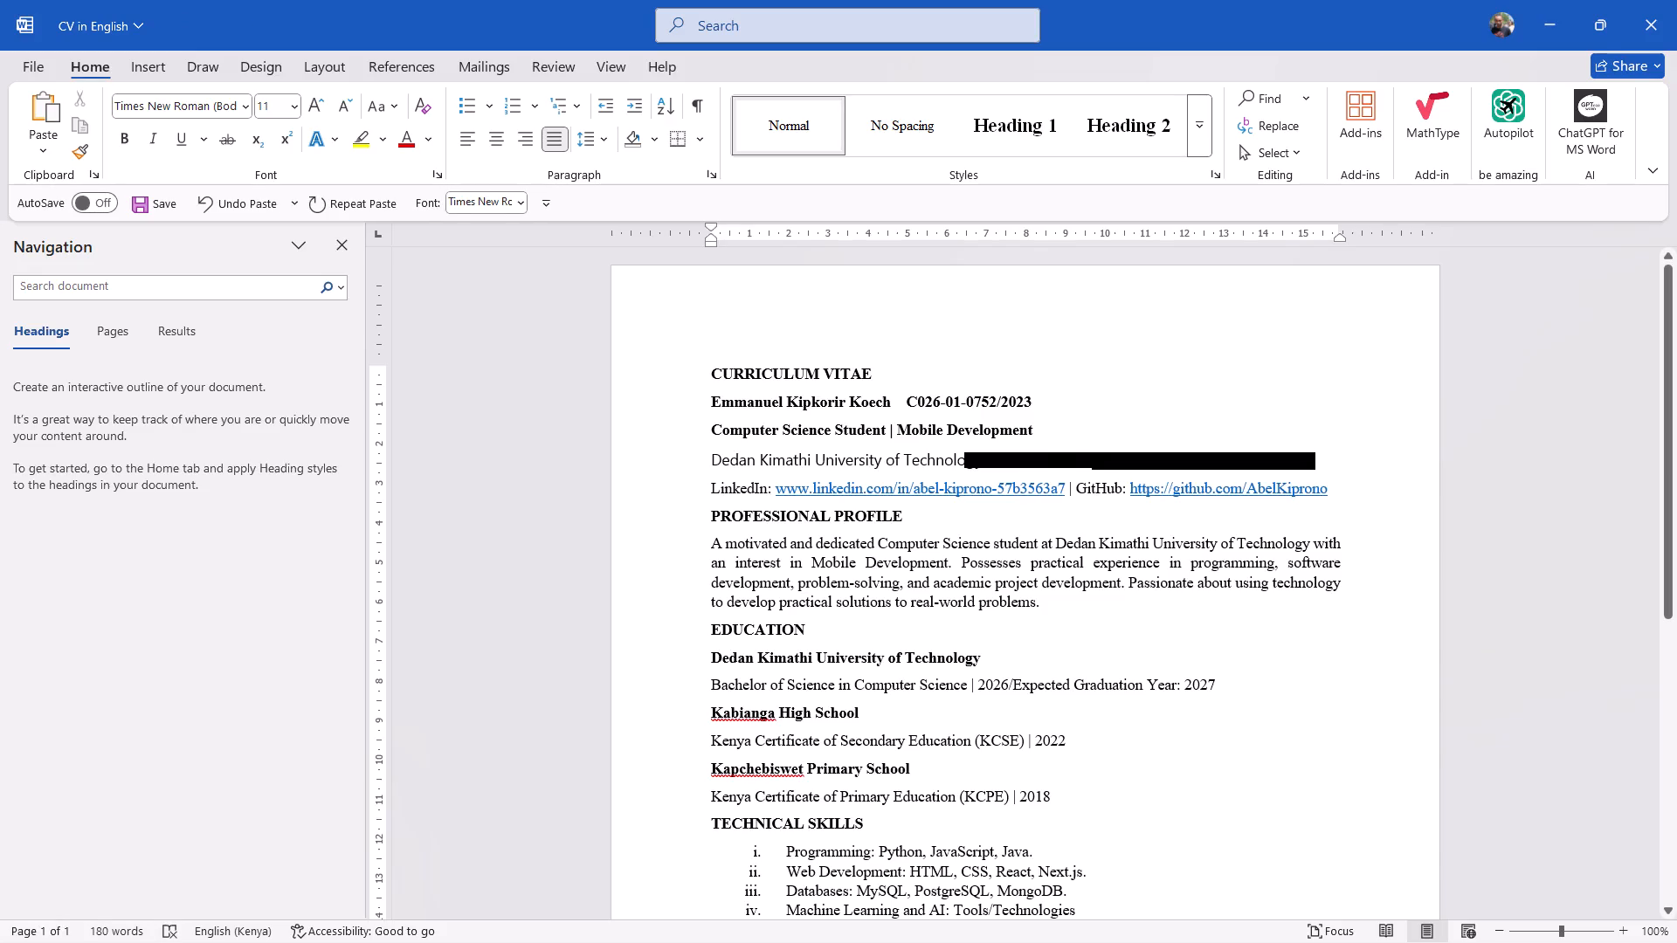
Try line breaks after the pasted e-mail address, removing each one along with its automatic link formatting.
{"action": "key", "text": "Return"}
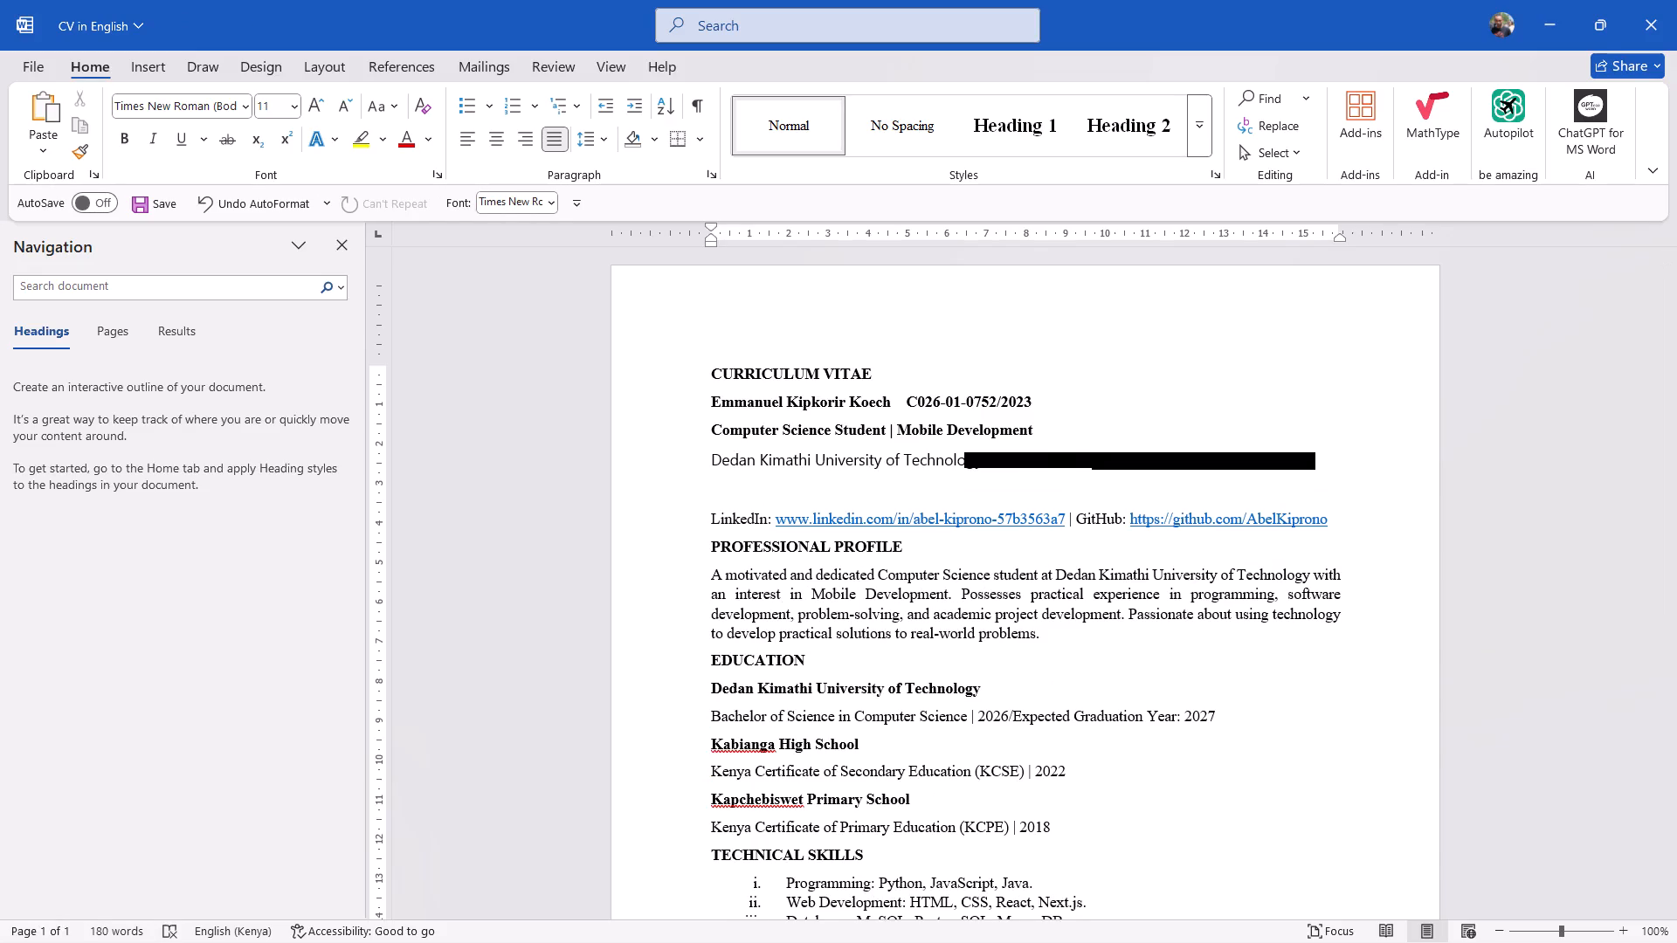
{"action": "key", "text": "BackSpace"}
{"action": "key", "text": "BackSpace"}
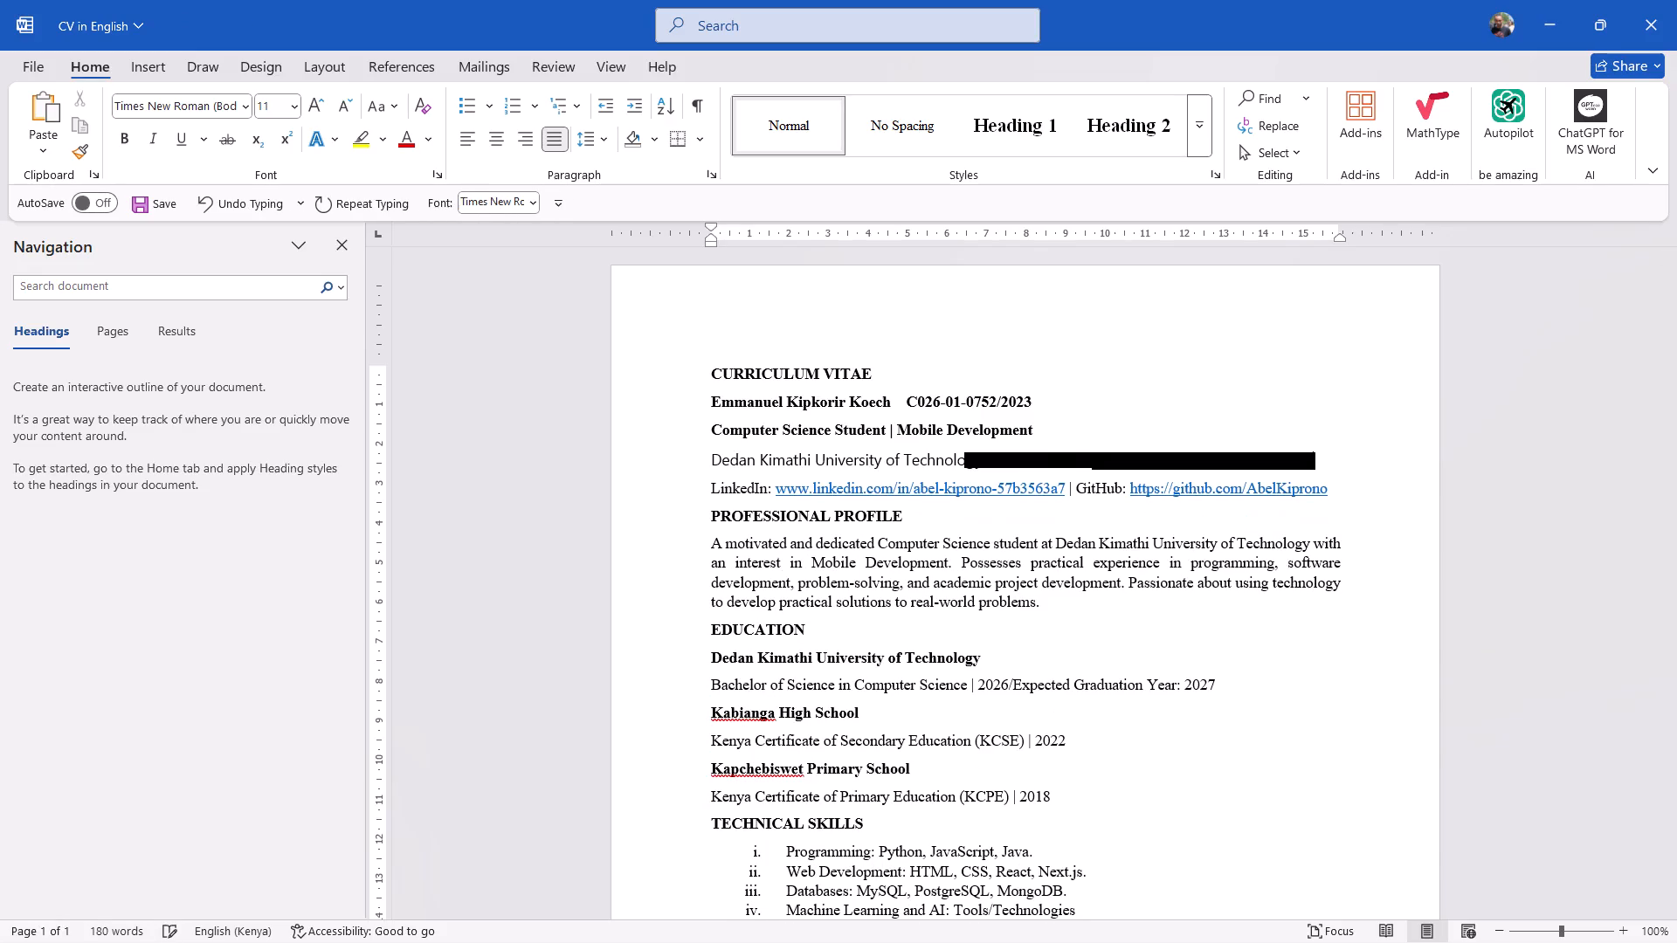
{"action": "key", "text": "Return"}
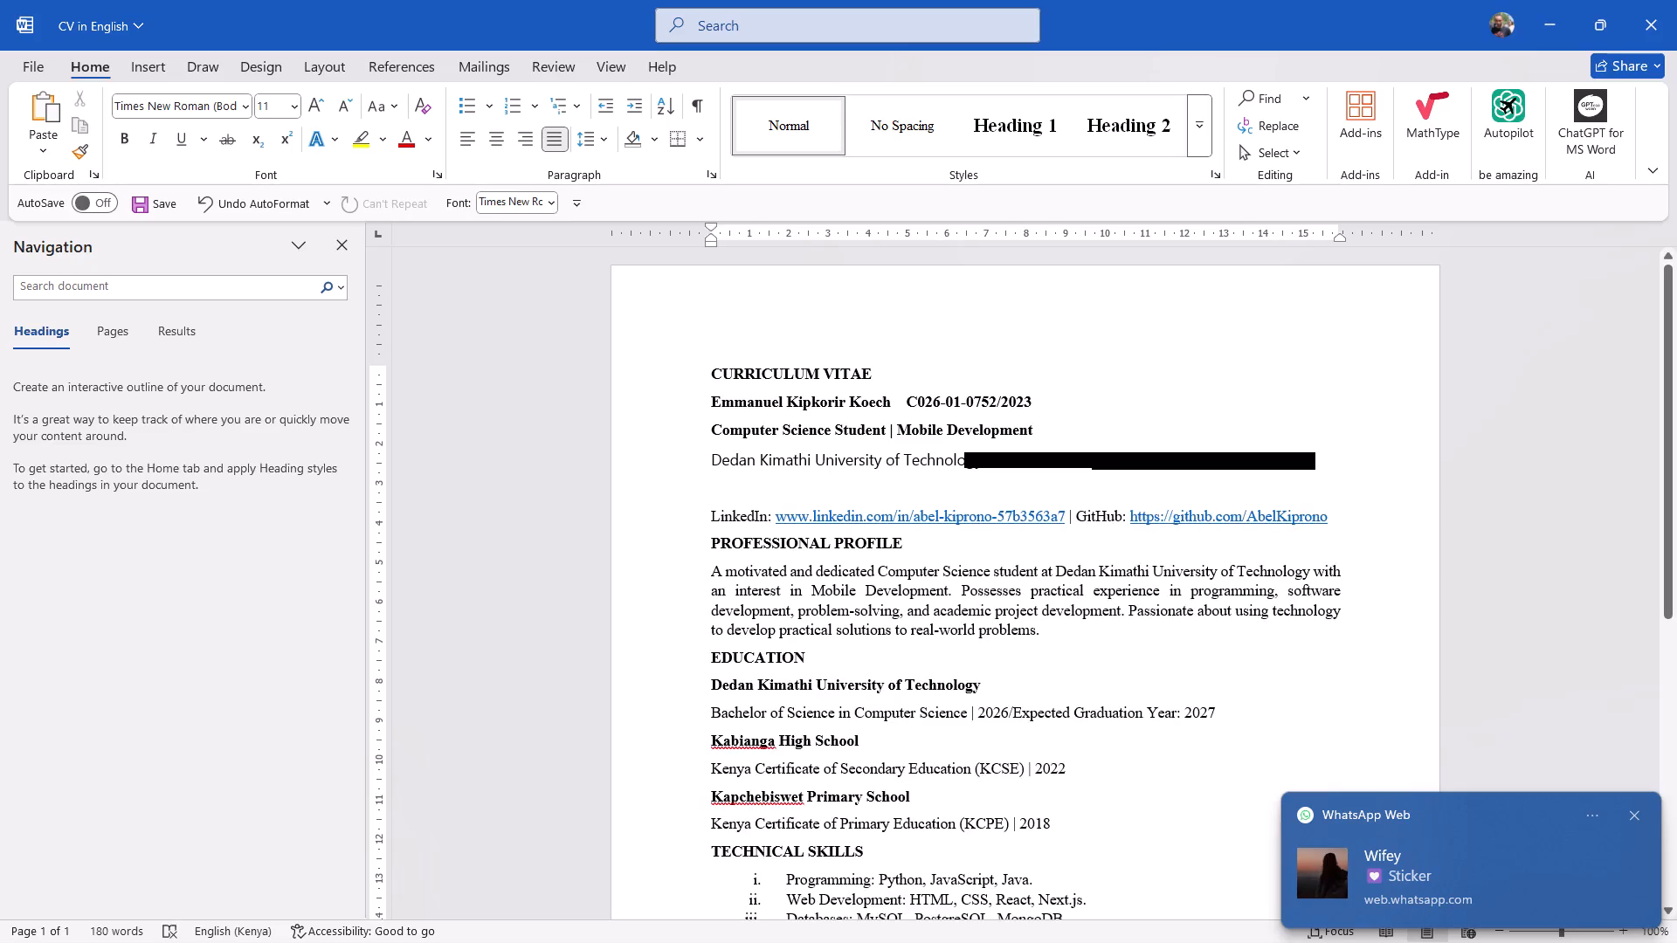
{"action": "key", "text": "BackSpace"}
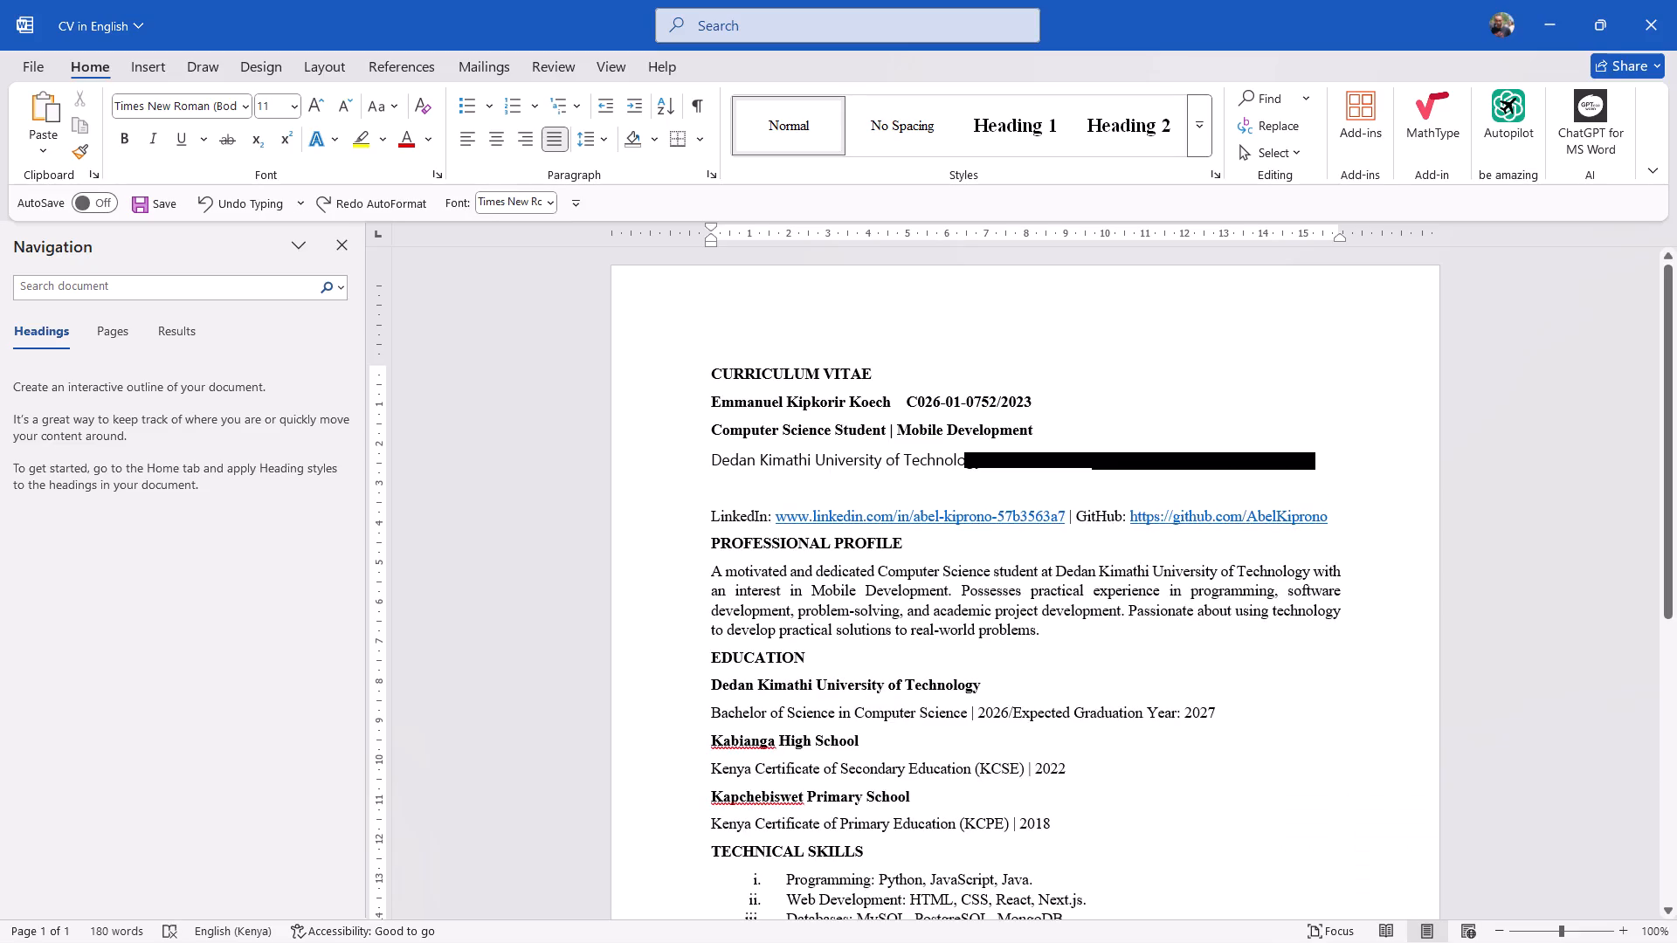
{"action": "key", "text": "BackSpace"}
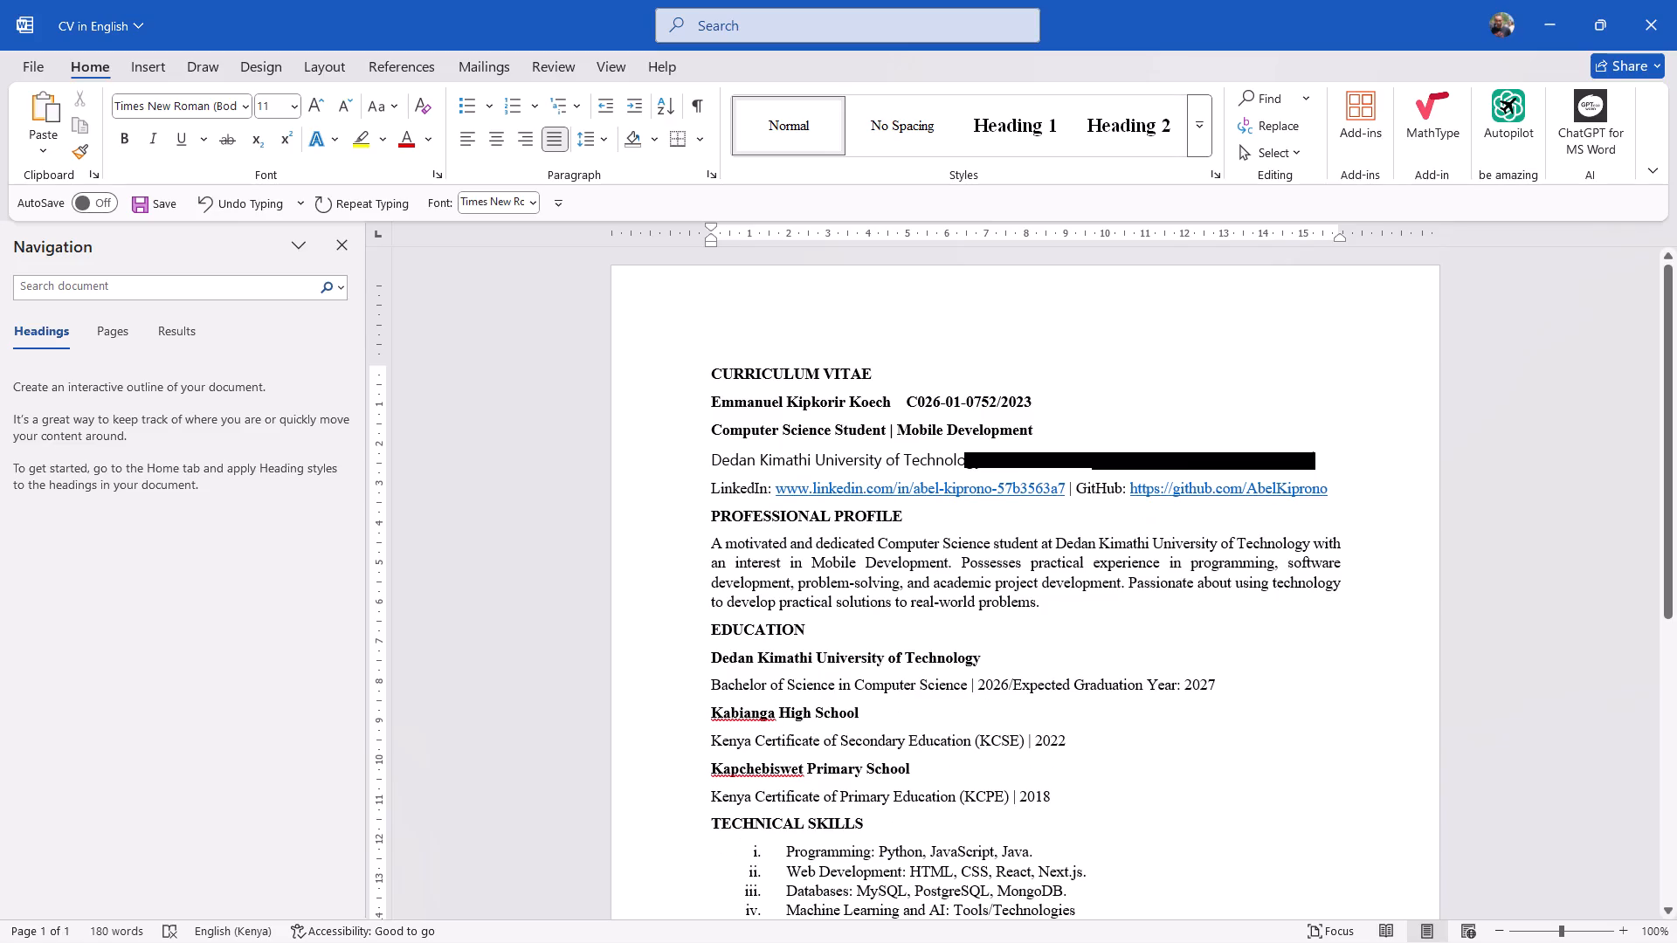
Select the pasted e-mail address in the header contact line and open its font size choices.
{"action": "left_click_drag", "start_coordinate": [1111, 461], "coordinate": [1292, 461]}
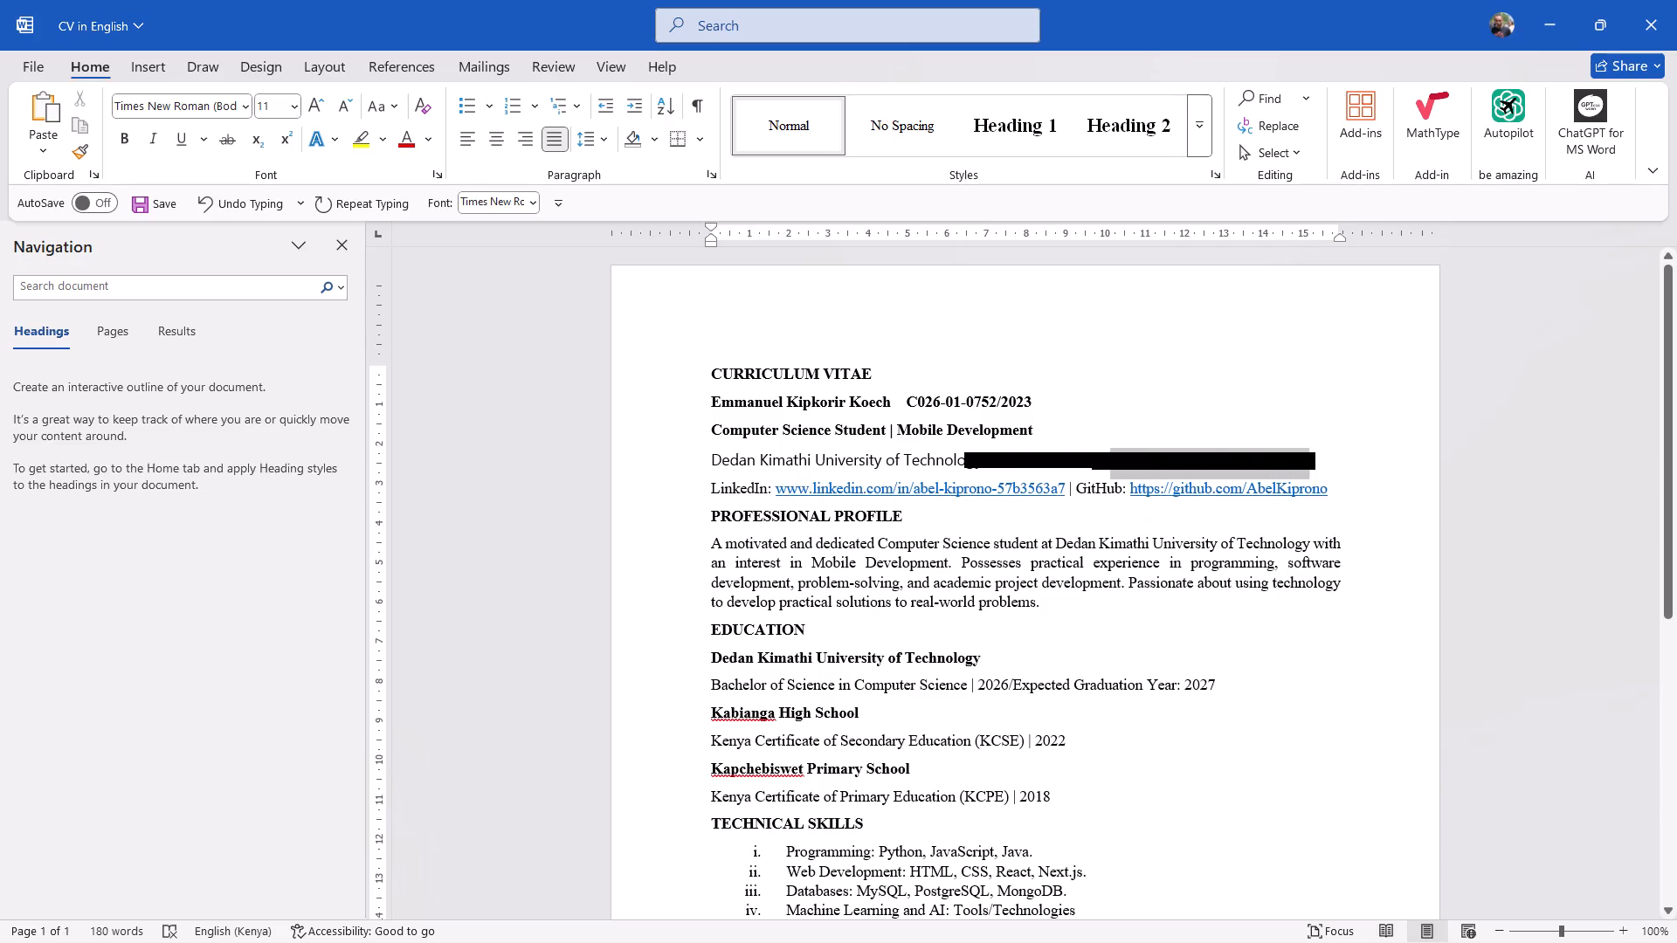
{"action": "left_click_drag", "start_coordinate": [1292, 461], "coordinate": [1315, 461]}
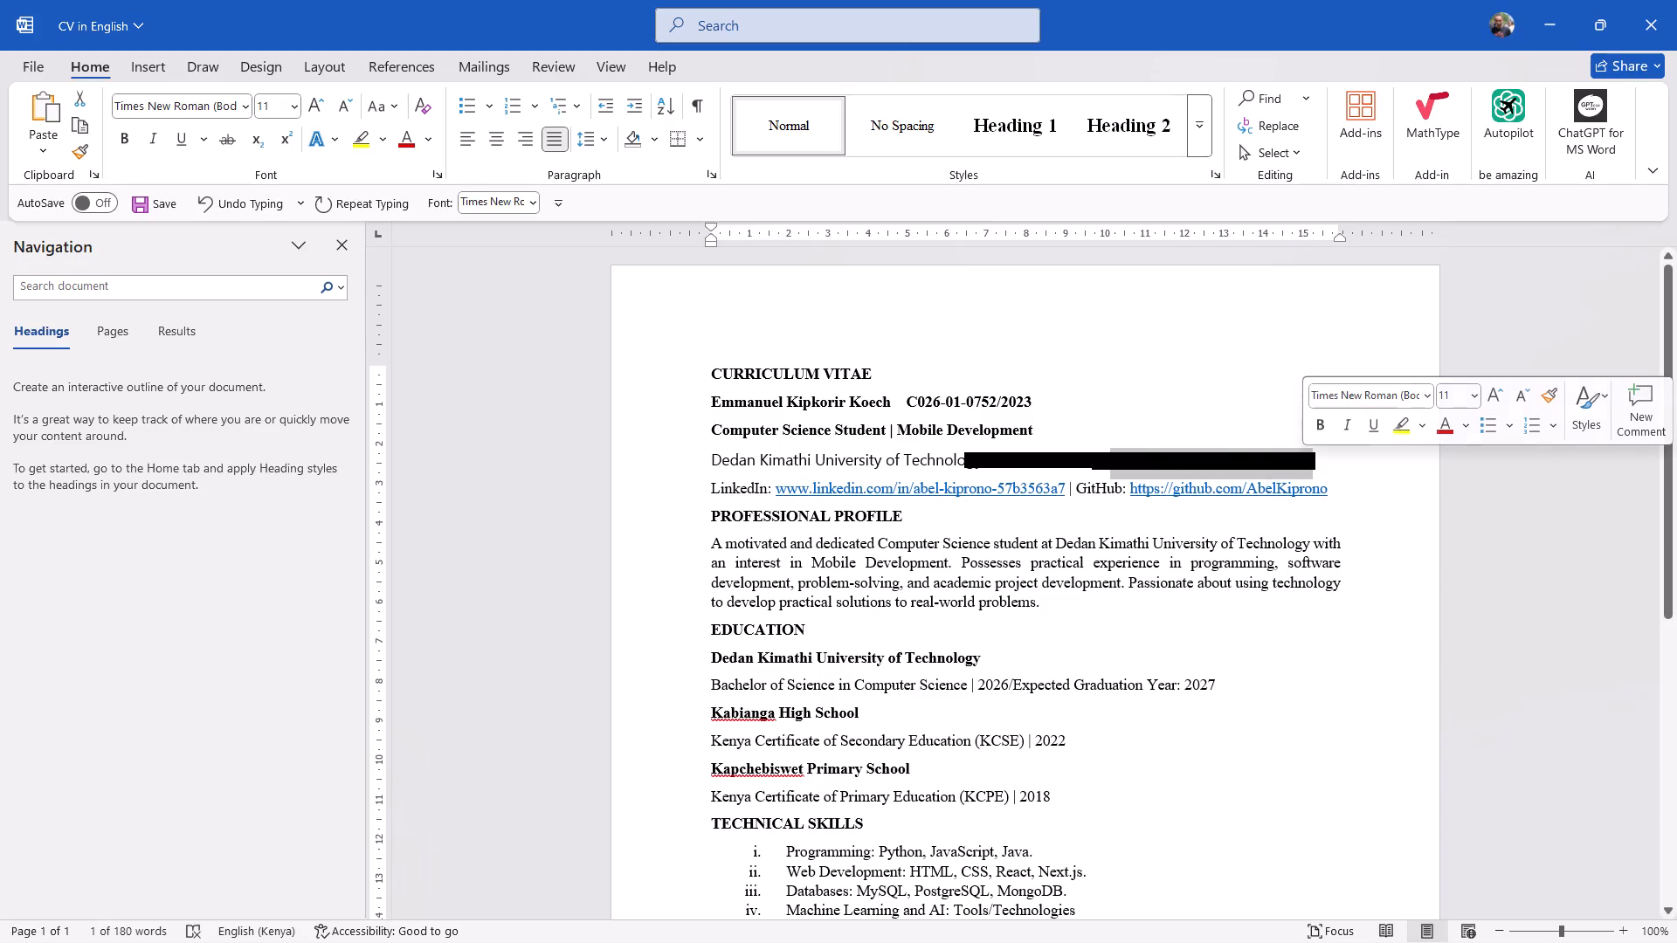
{"action": "left_click", "coordinate": [1473, 398]}
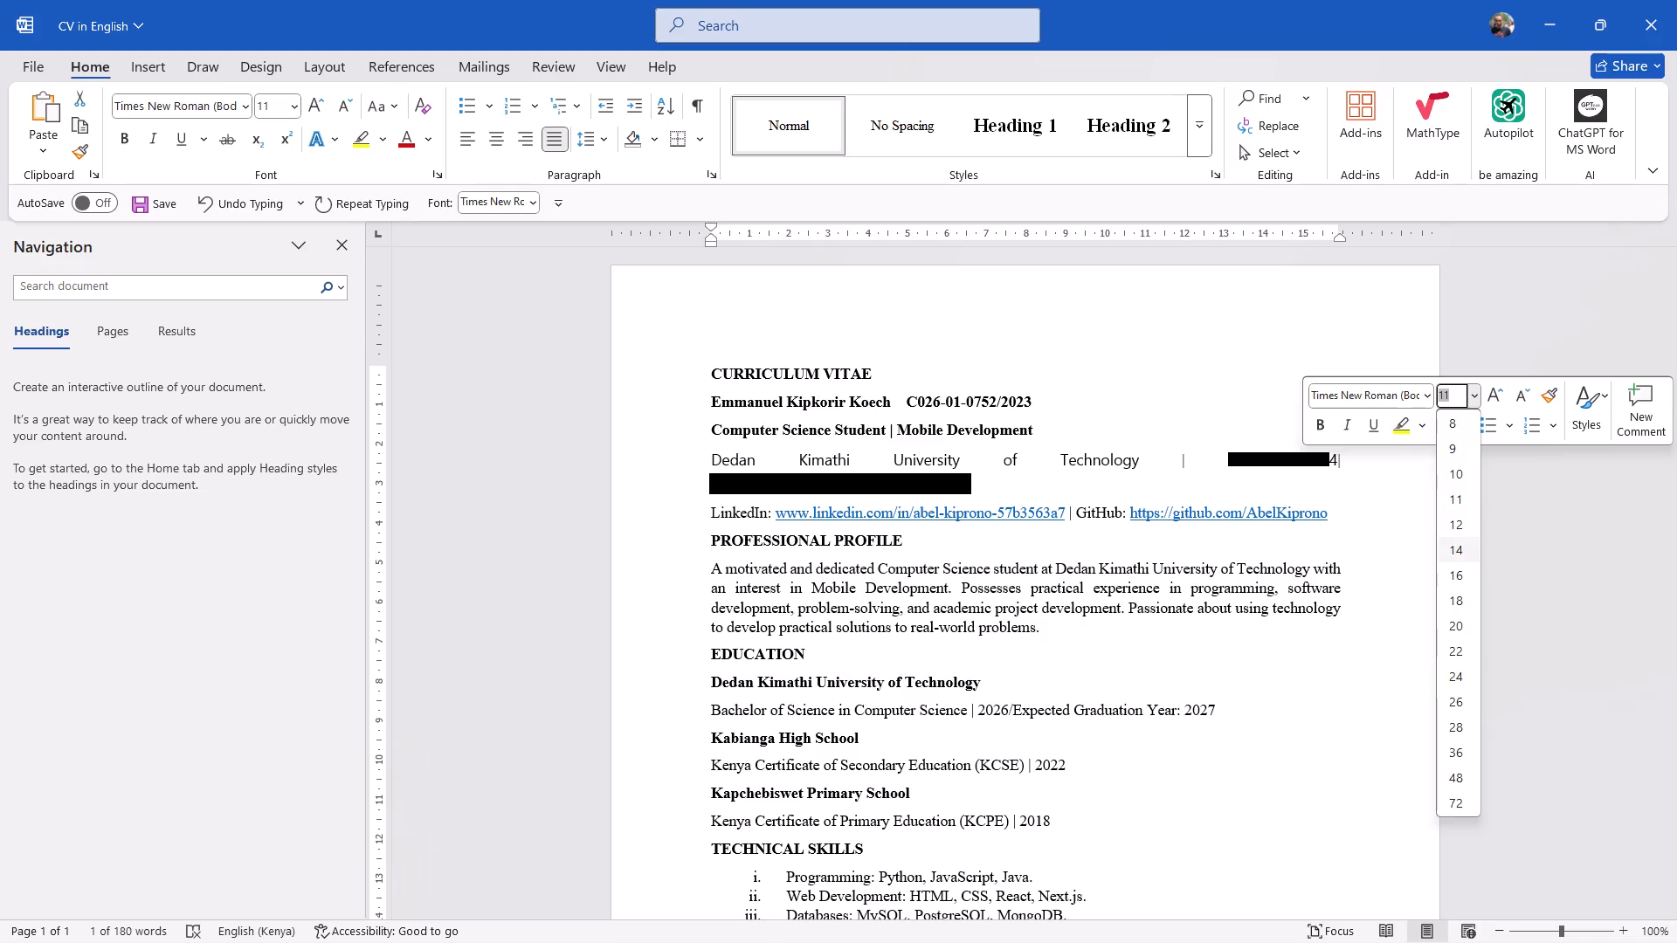
Move the last contact detail in the CV header from the university line onto its own line.
{"action": "left_click", "coordinate": [1102, 523]}
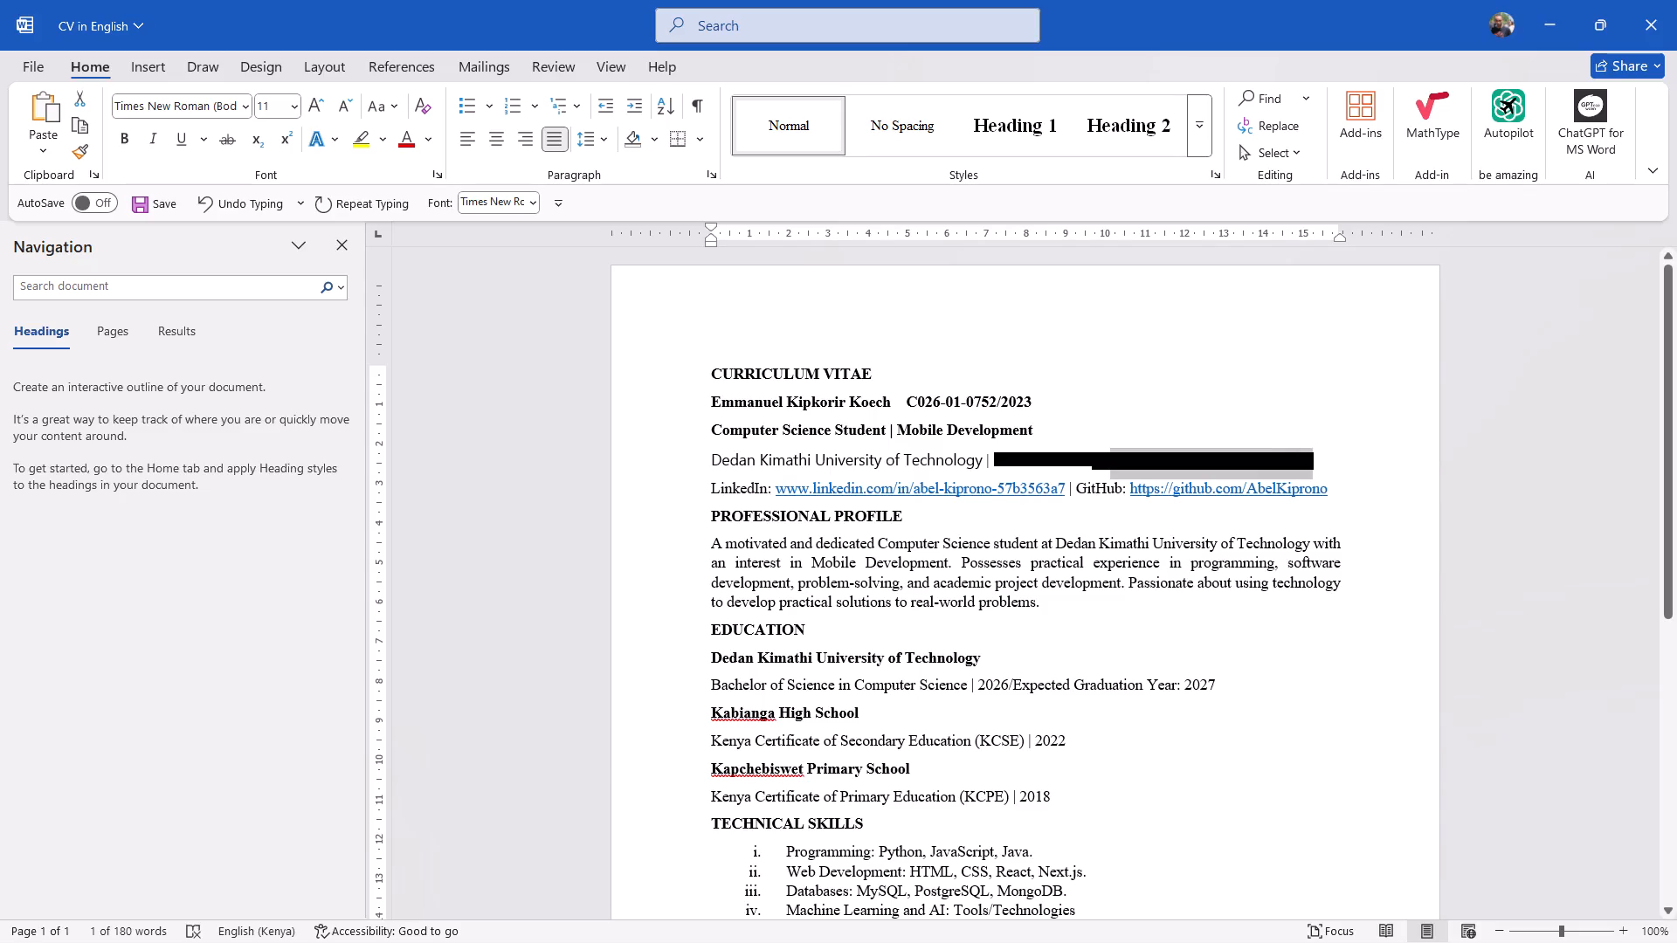
{"action": "left_click", "coordinate": [1108, 463]}
{"action": "key", "text": "Return"}
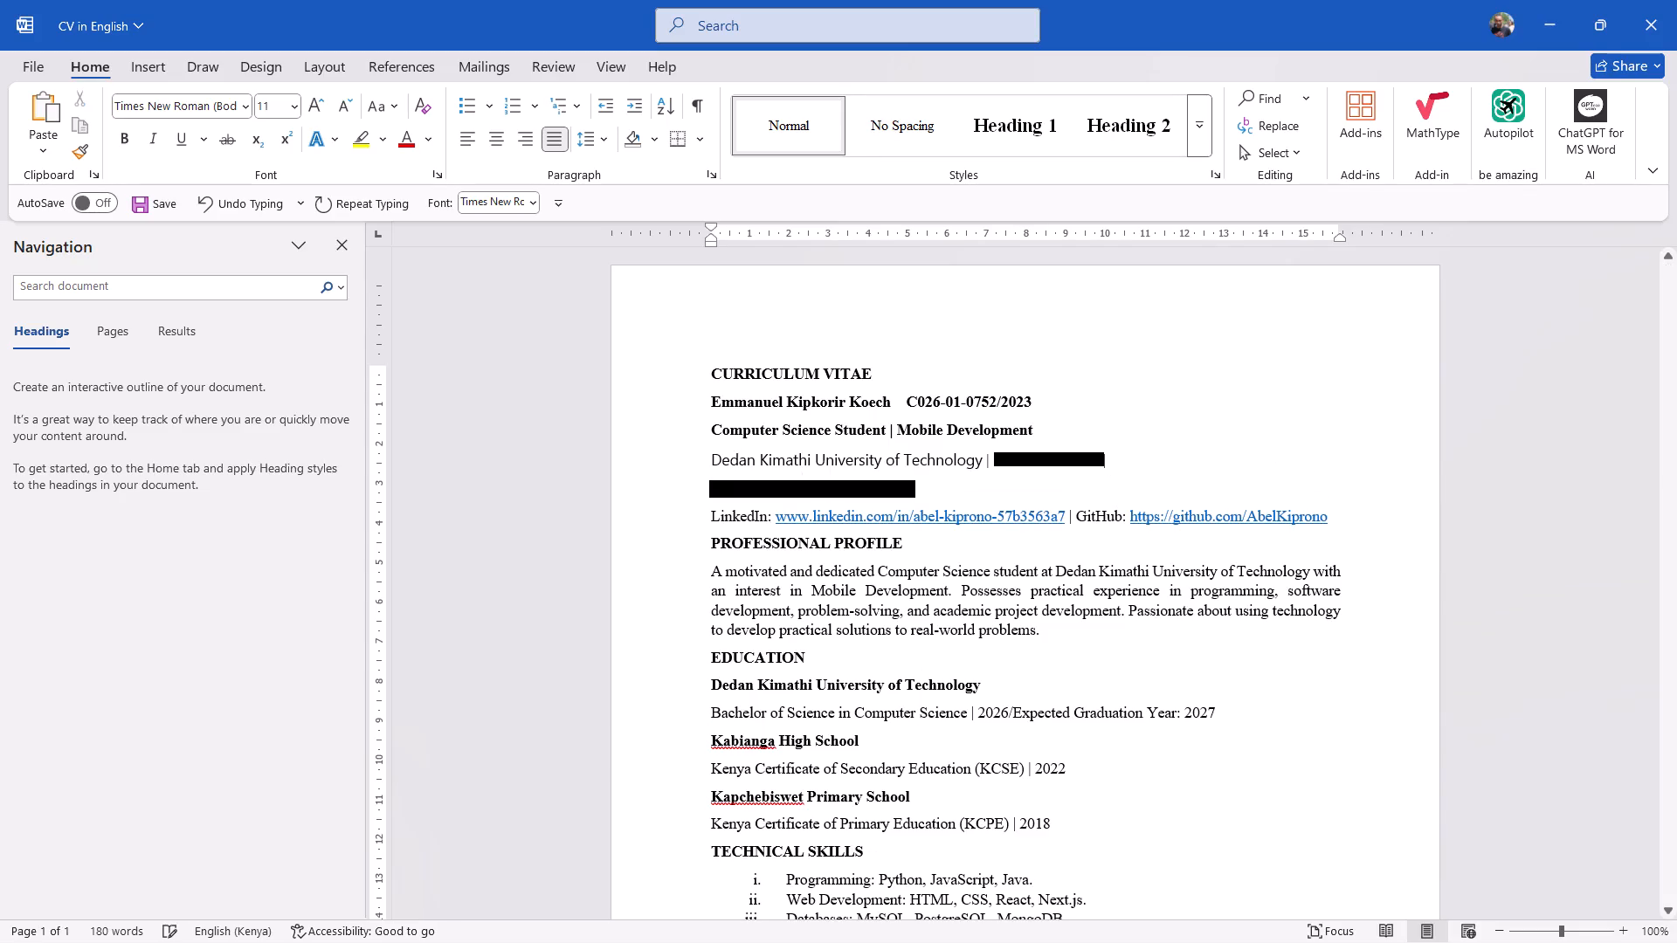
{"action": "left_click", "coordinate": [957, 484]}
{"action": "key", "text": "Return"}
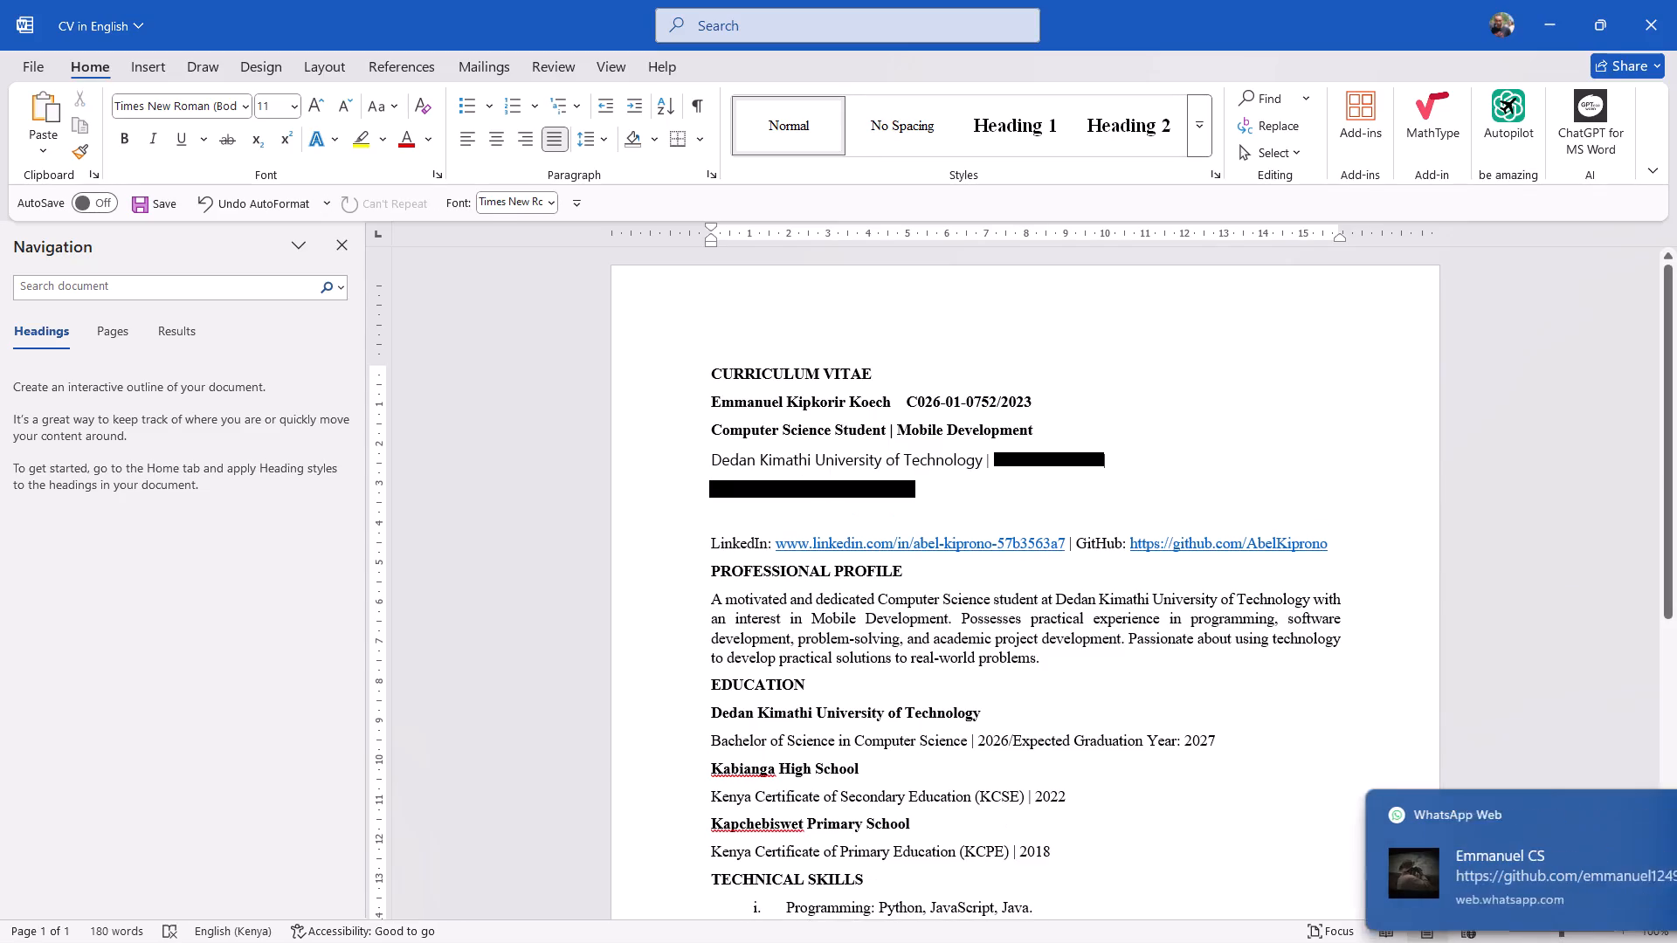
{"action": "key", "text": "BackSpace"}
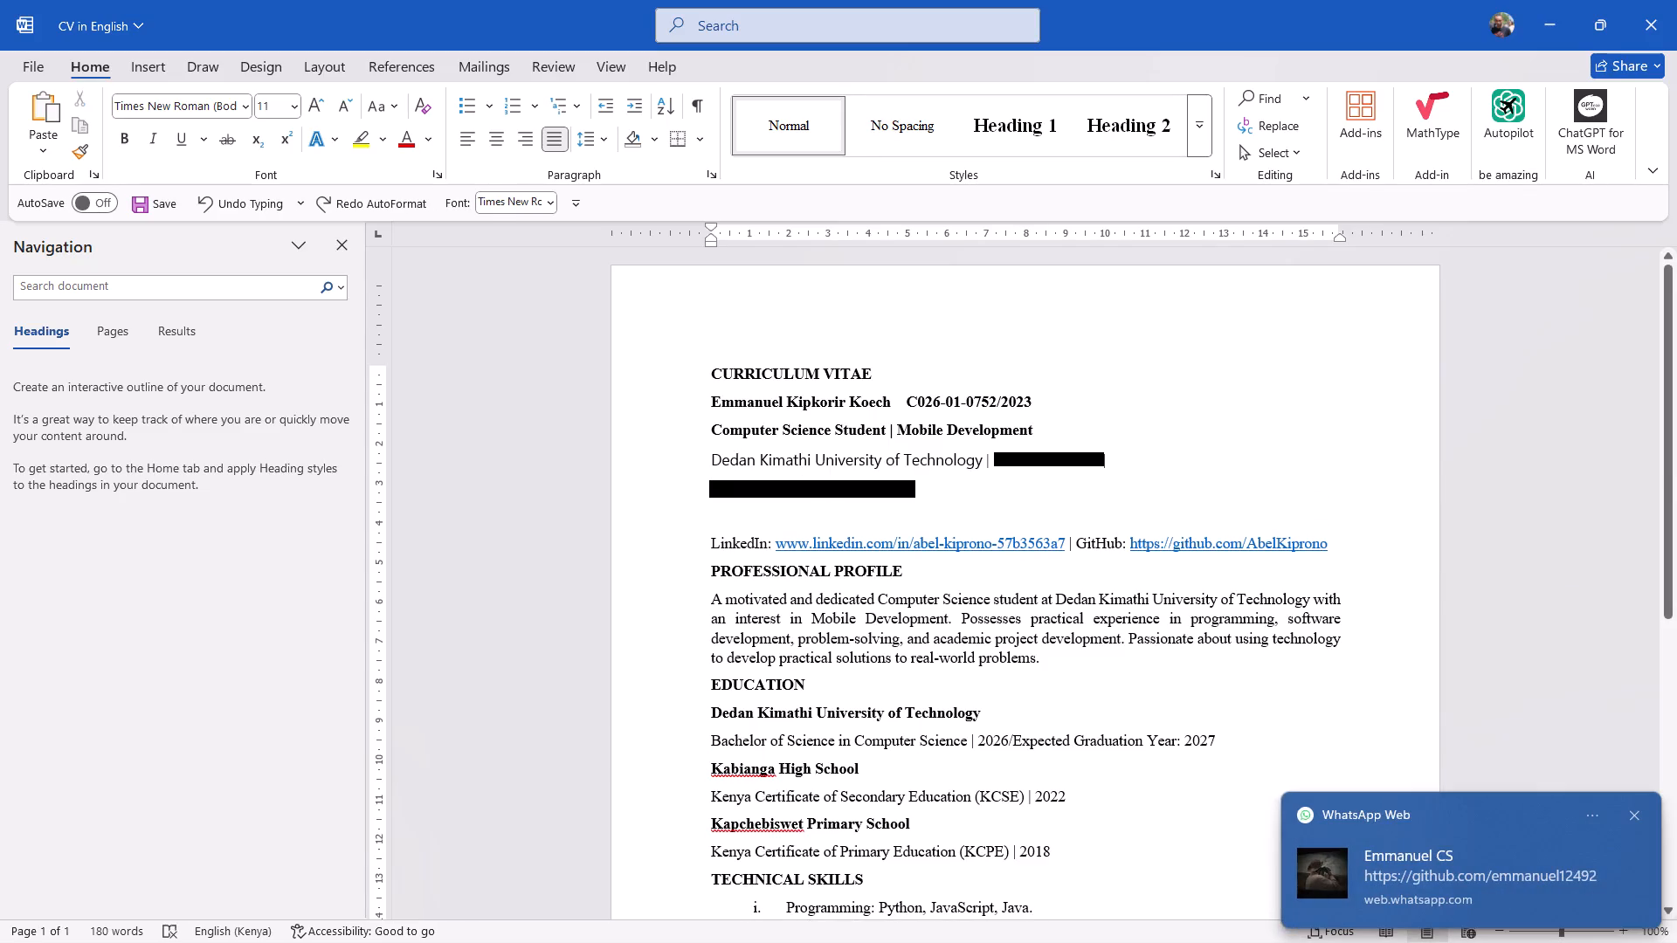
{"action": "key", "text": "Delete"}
Delete the separate contact detail line above the LinkedIn and GitHub links in the header.
{"action": "left_click", "coordinate": [943, 480]}
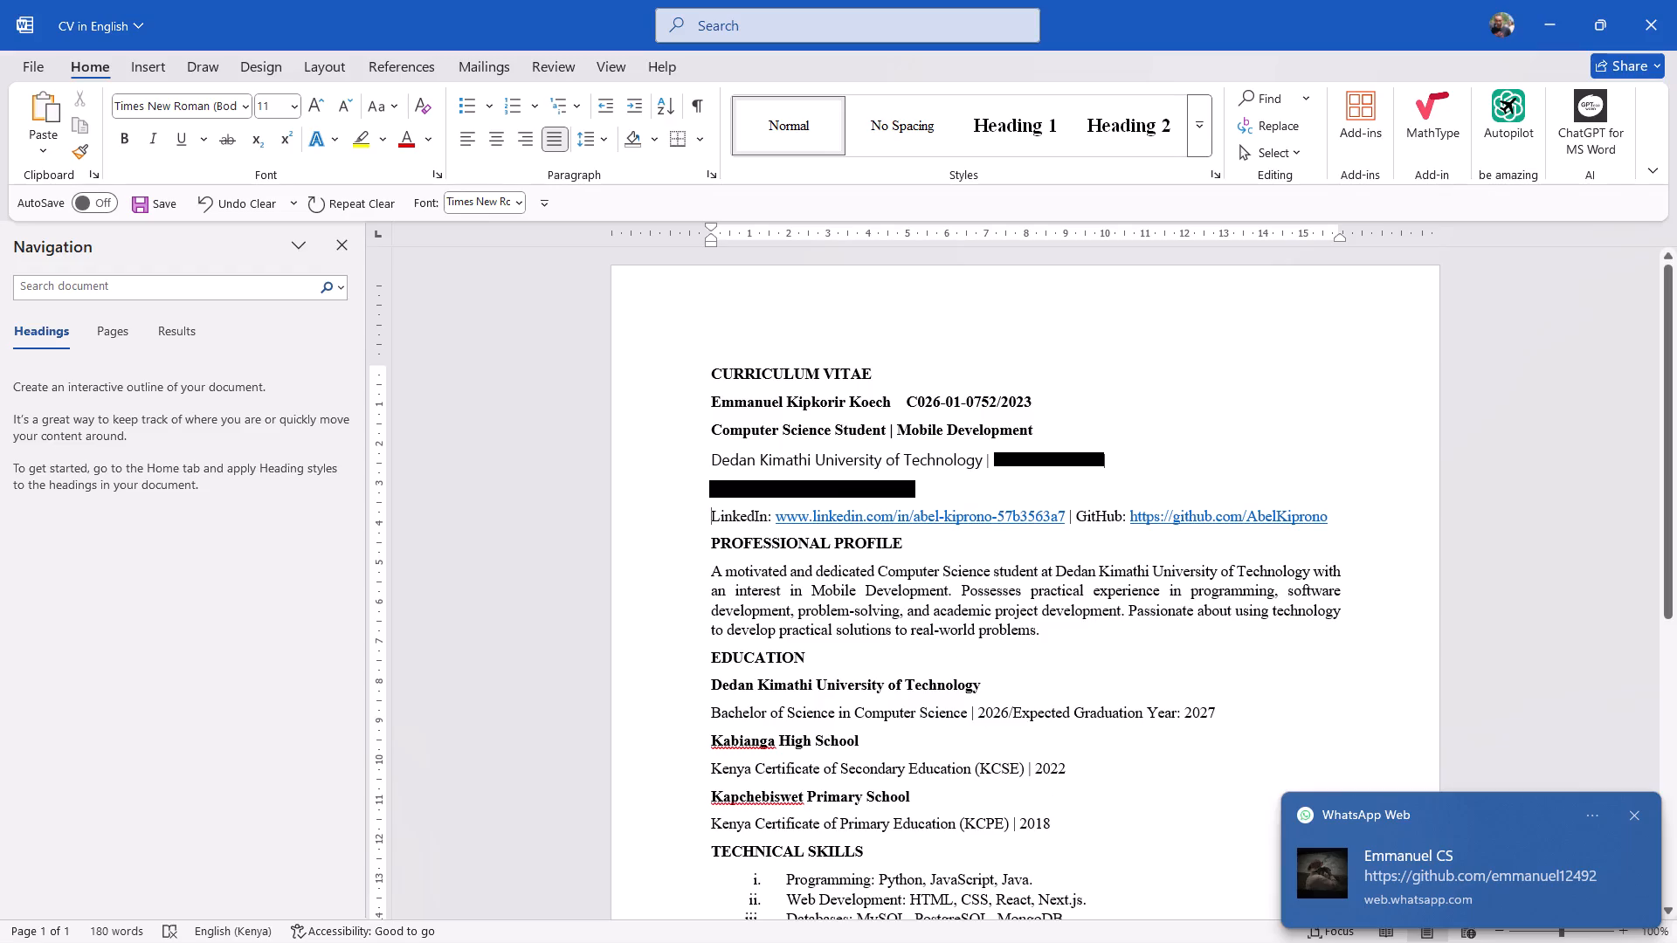
{"action": "left_click_drag", "start_coordinate": [930, 483], "coordinate": [738, 483]}
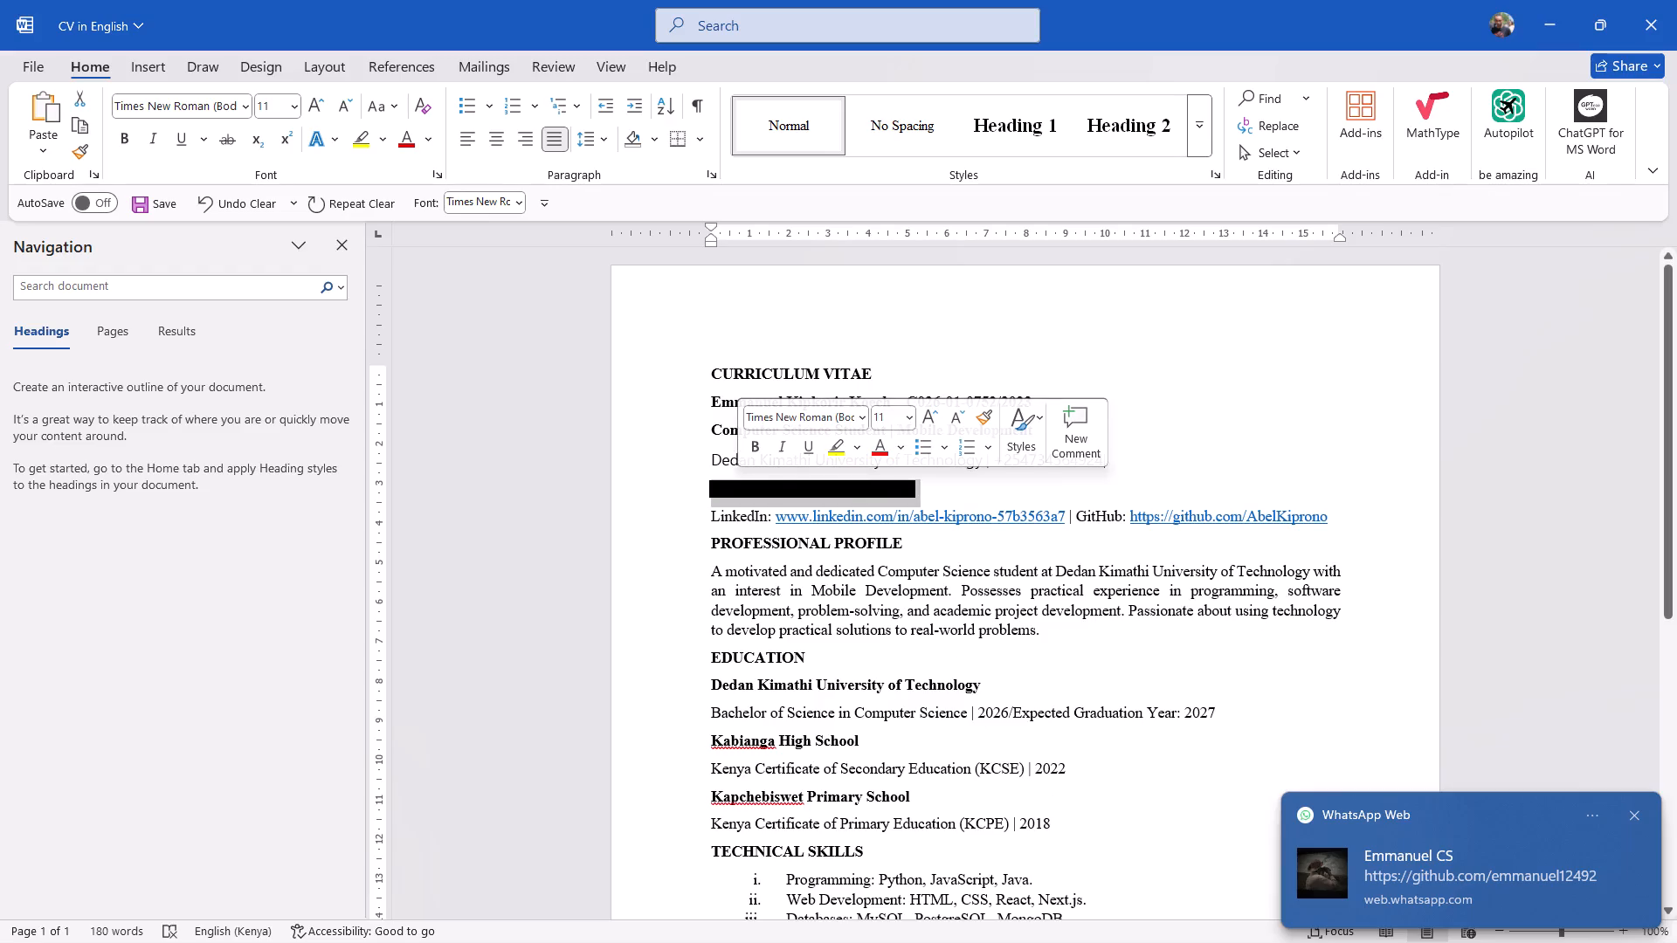
{"action": "left_click", "coordinate": [1209, 525]}
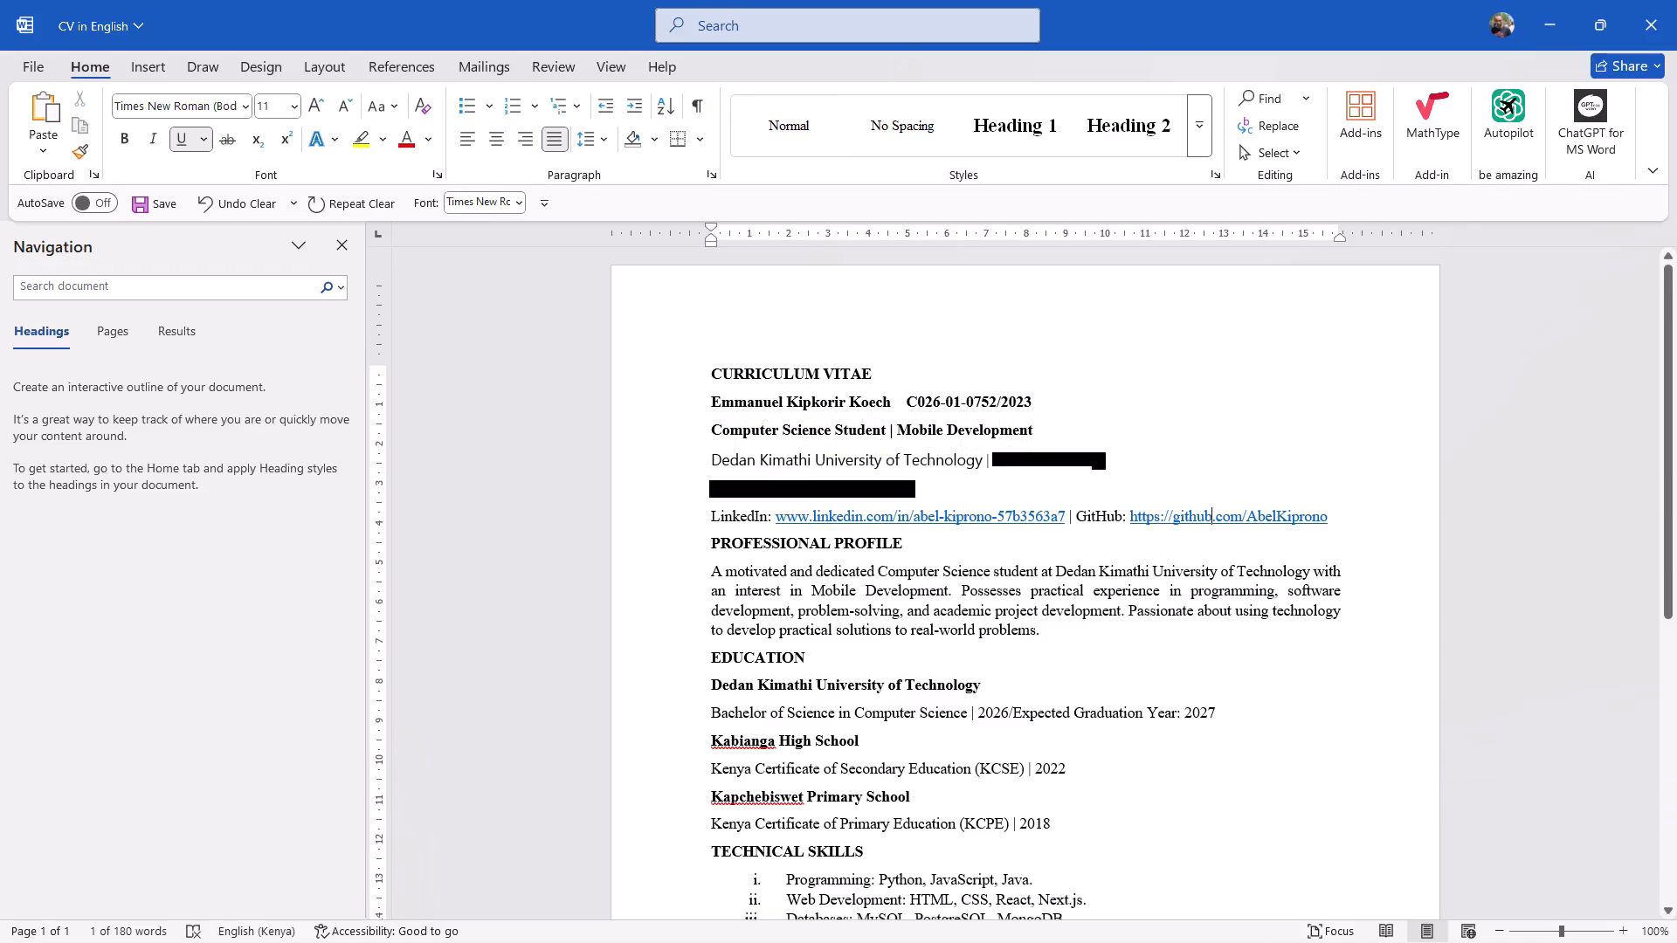
{"action": "left_click", "coordinate": [848, 482]}
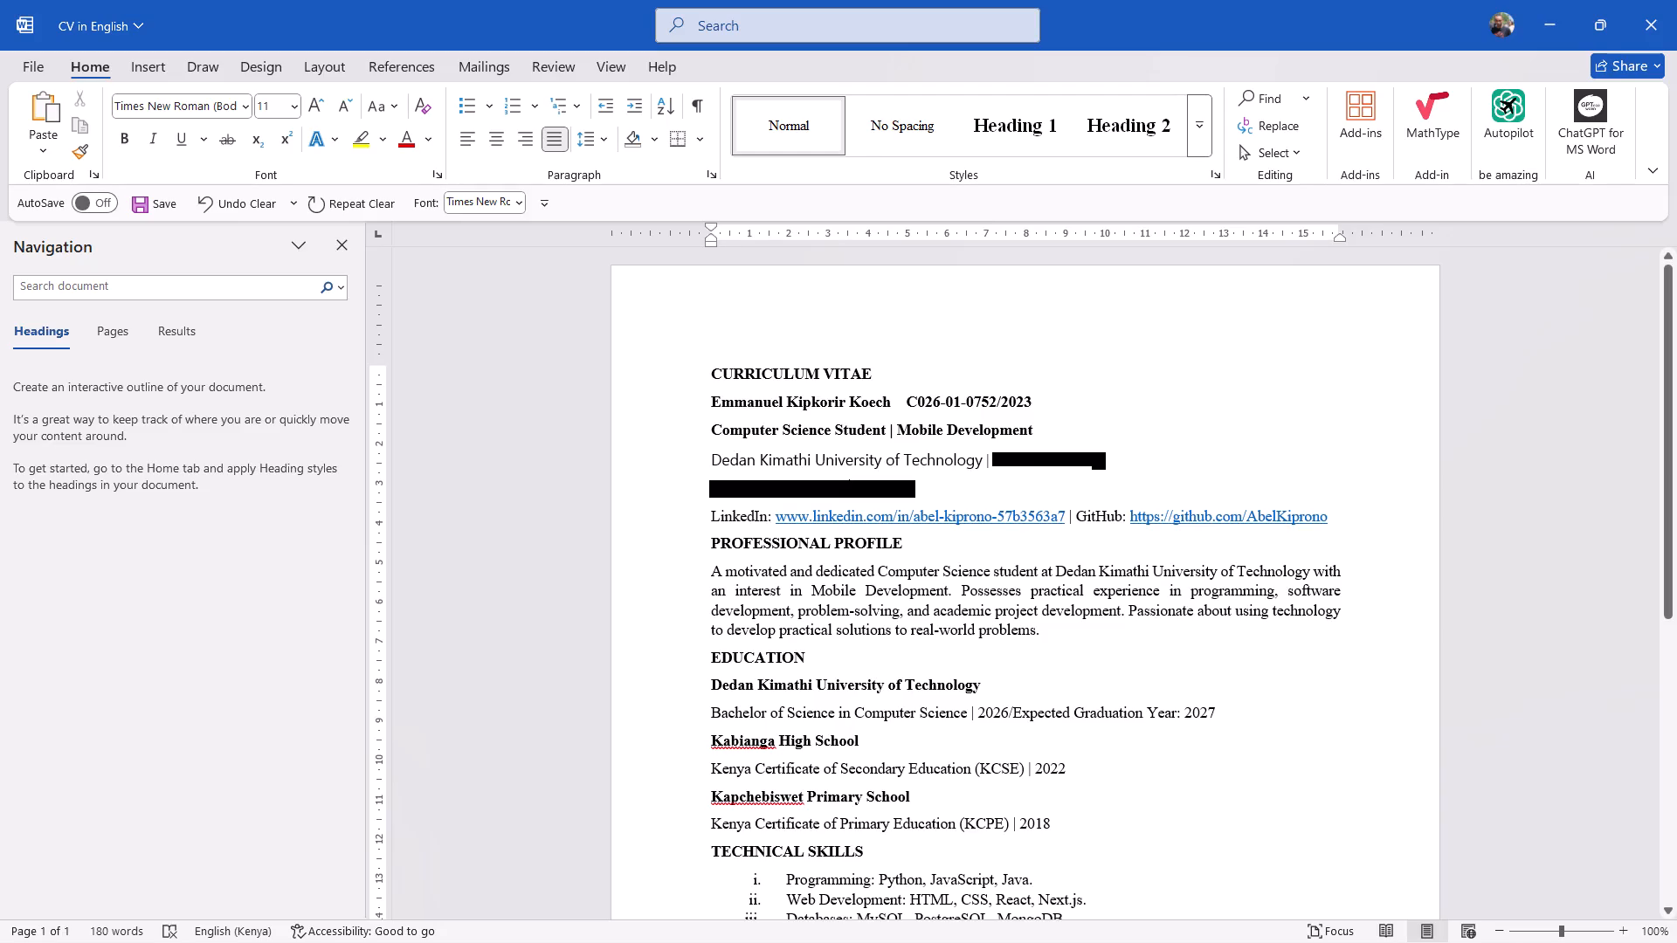
{"action": "left_click_drag", "start_coordinate": [918, 493], "coordinate": [725, 497]}
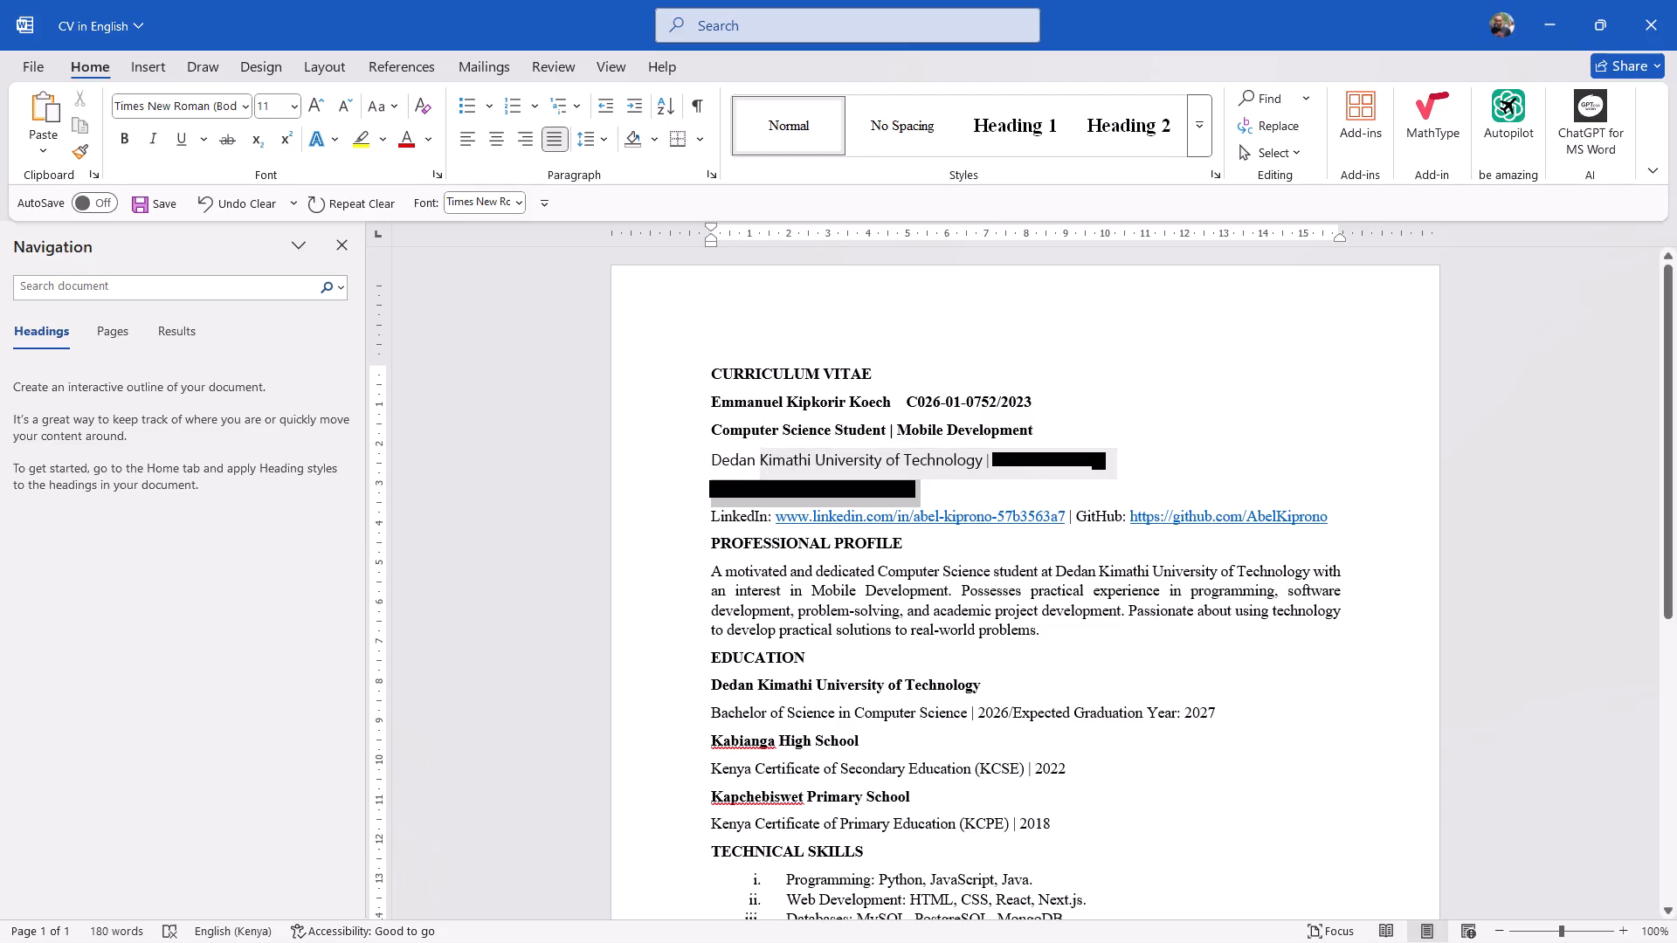
{"action": "left_click_drag", "start_coordinate": [725, 497], "coordinate": [721, 497]}
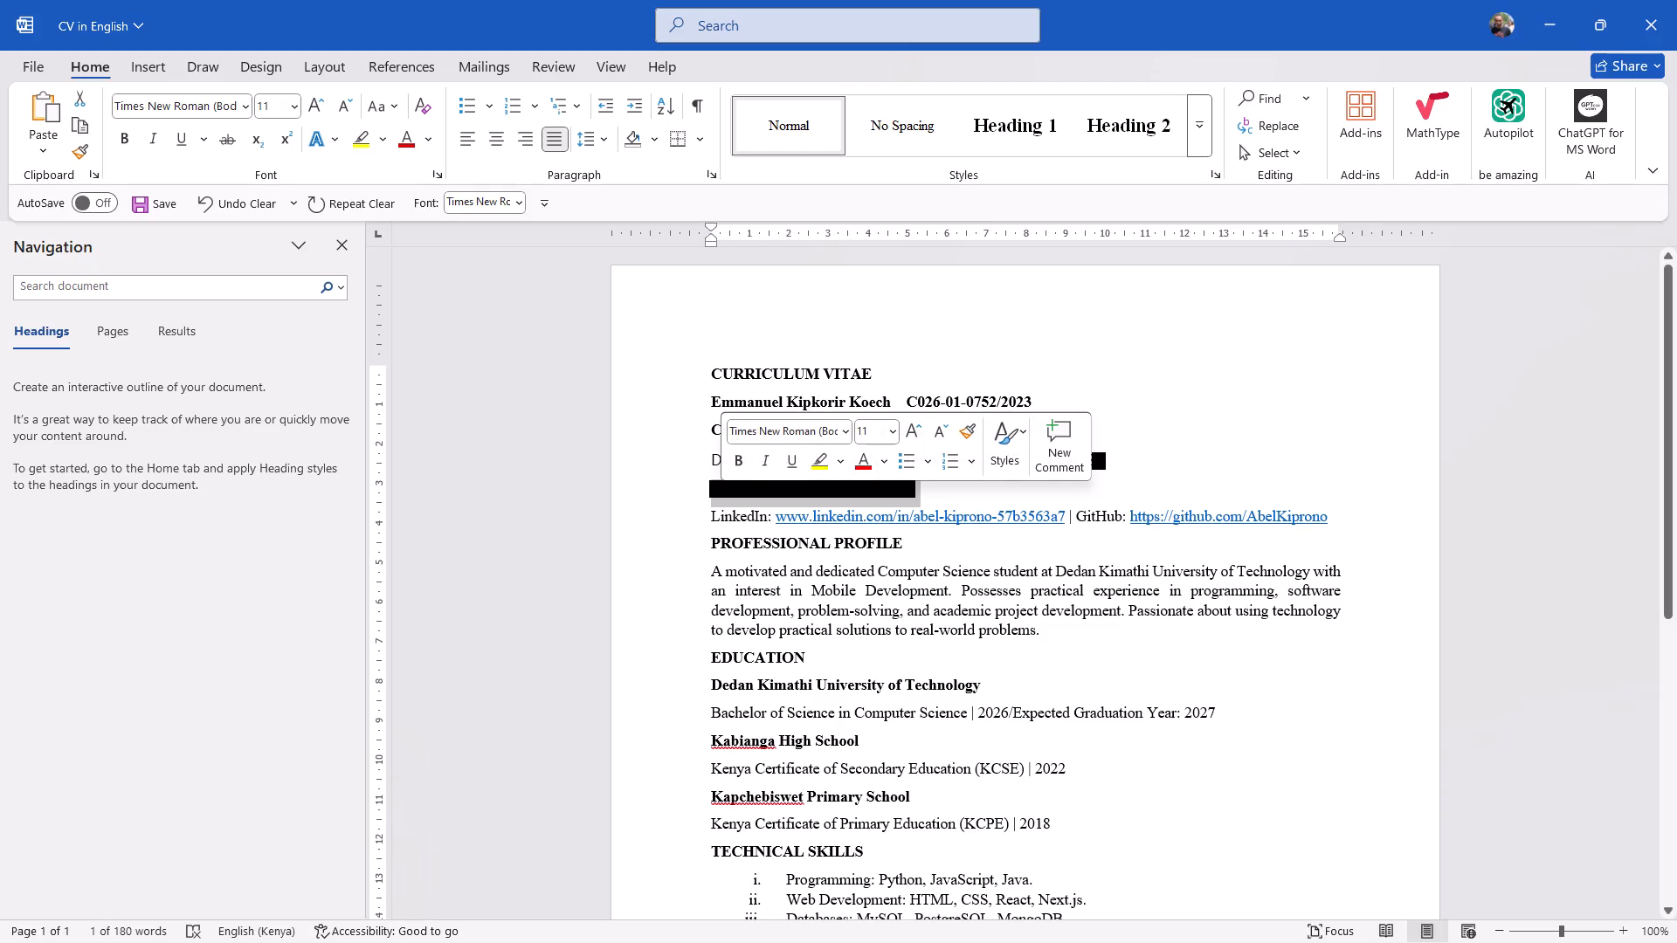
{"action": "key", "text": "BackSpace"}
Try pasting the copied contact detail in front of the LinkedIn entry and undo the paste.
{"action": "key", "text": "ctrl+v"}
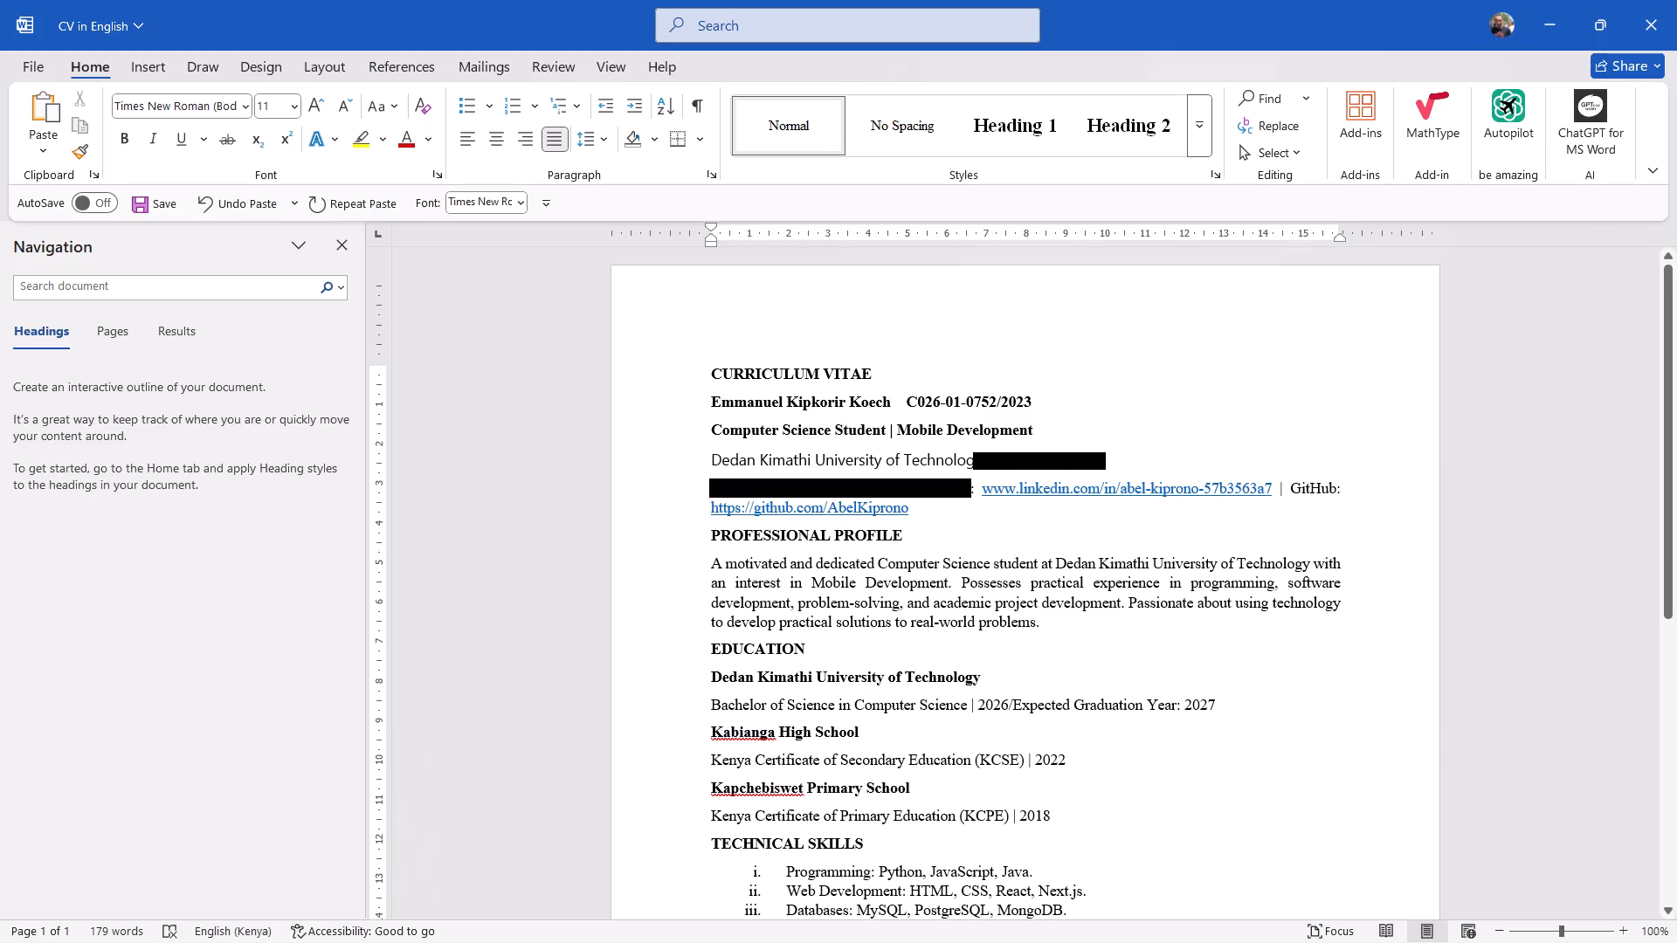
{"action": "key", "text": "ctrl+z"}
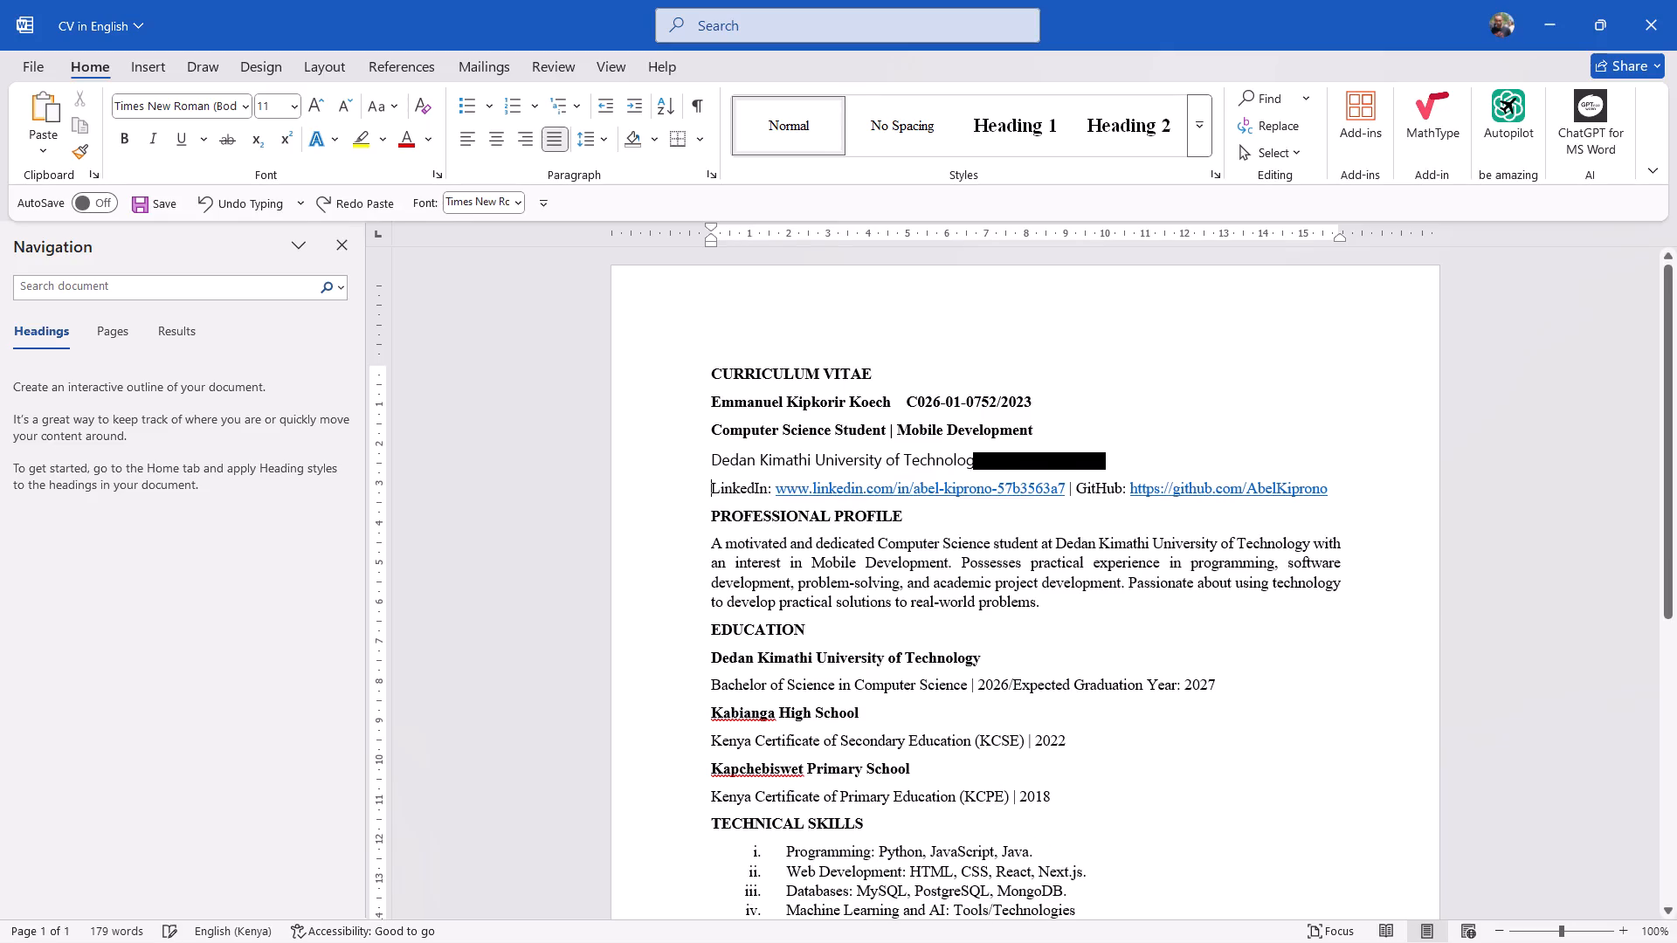
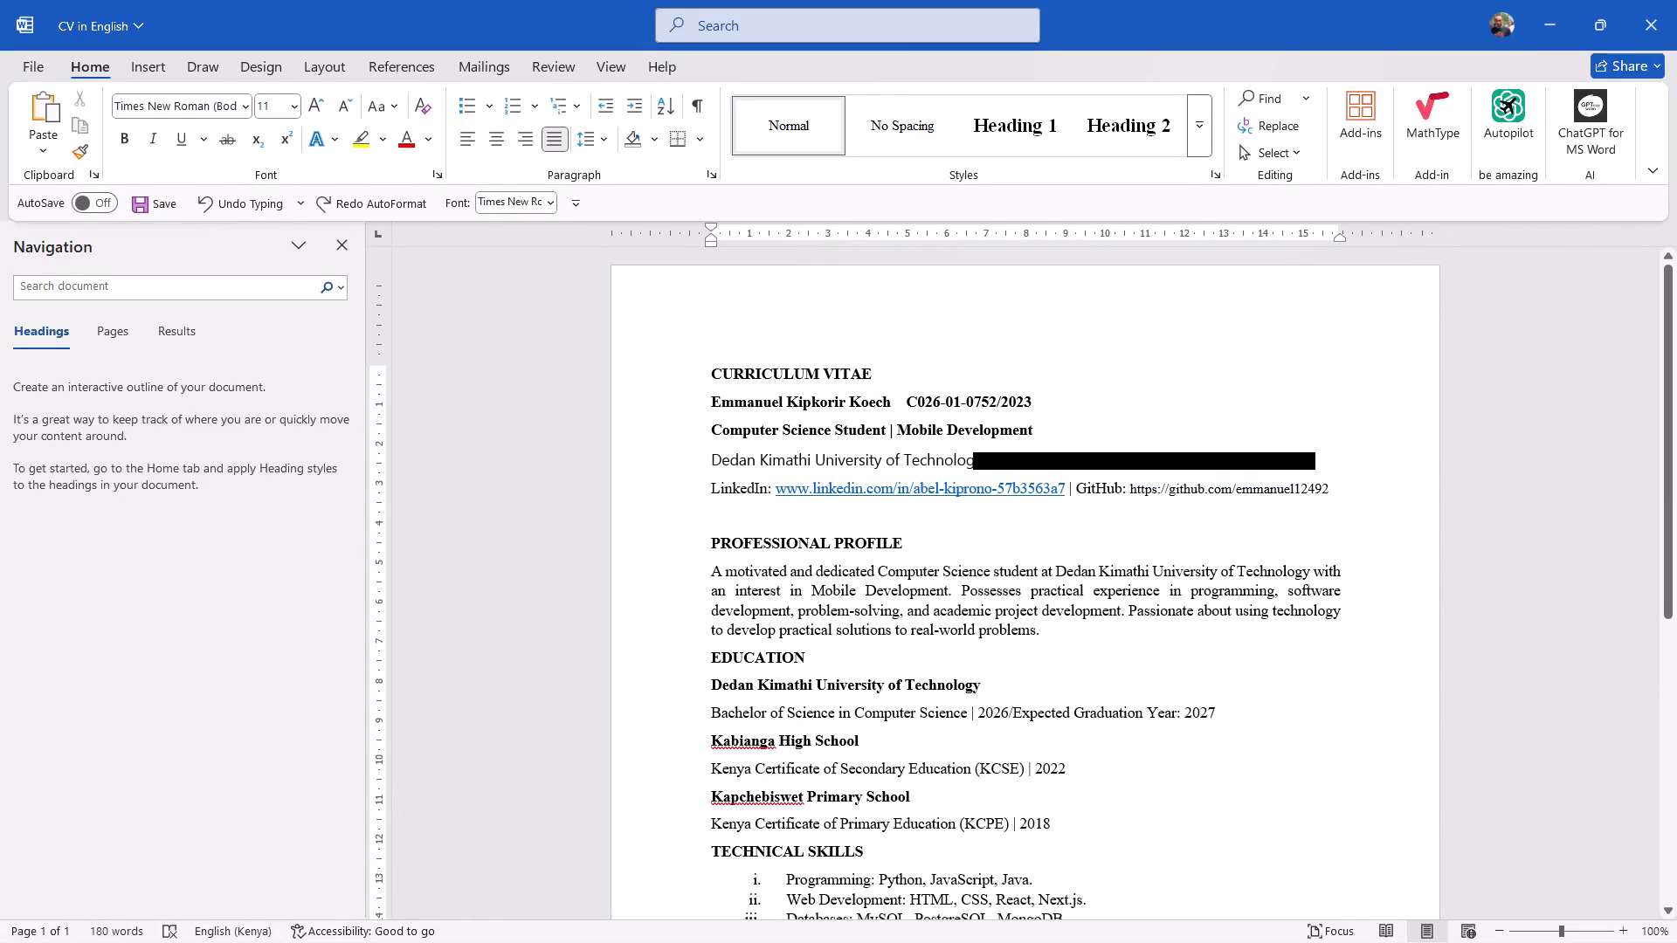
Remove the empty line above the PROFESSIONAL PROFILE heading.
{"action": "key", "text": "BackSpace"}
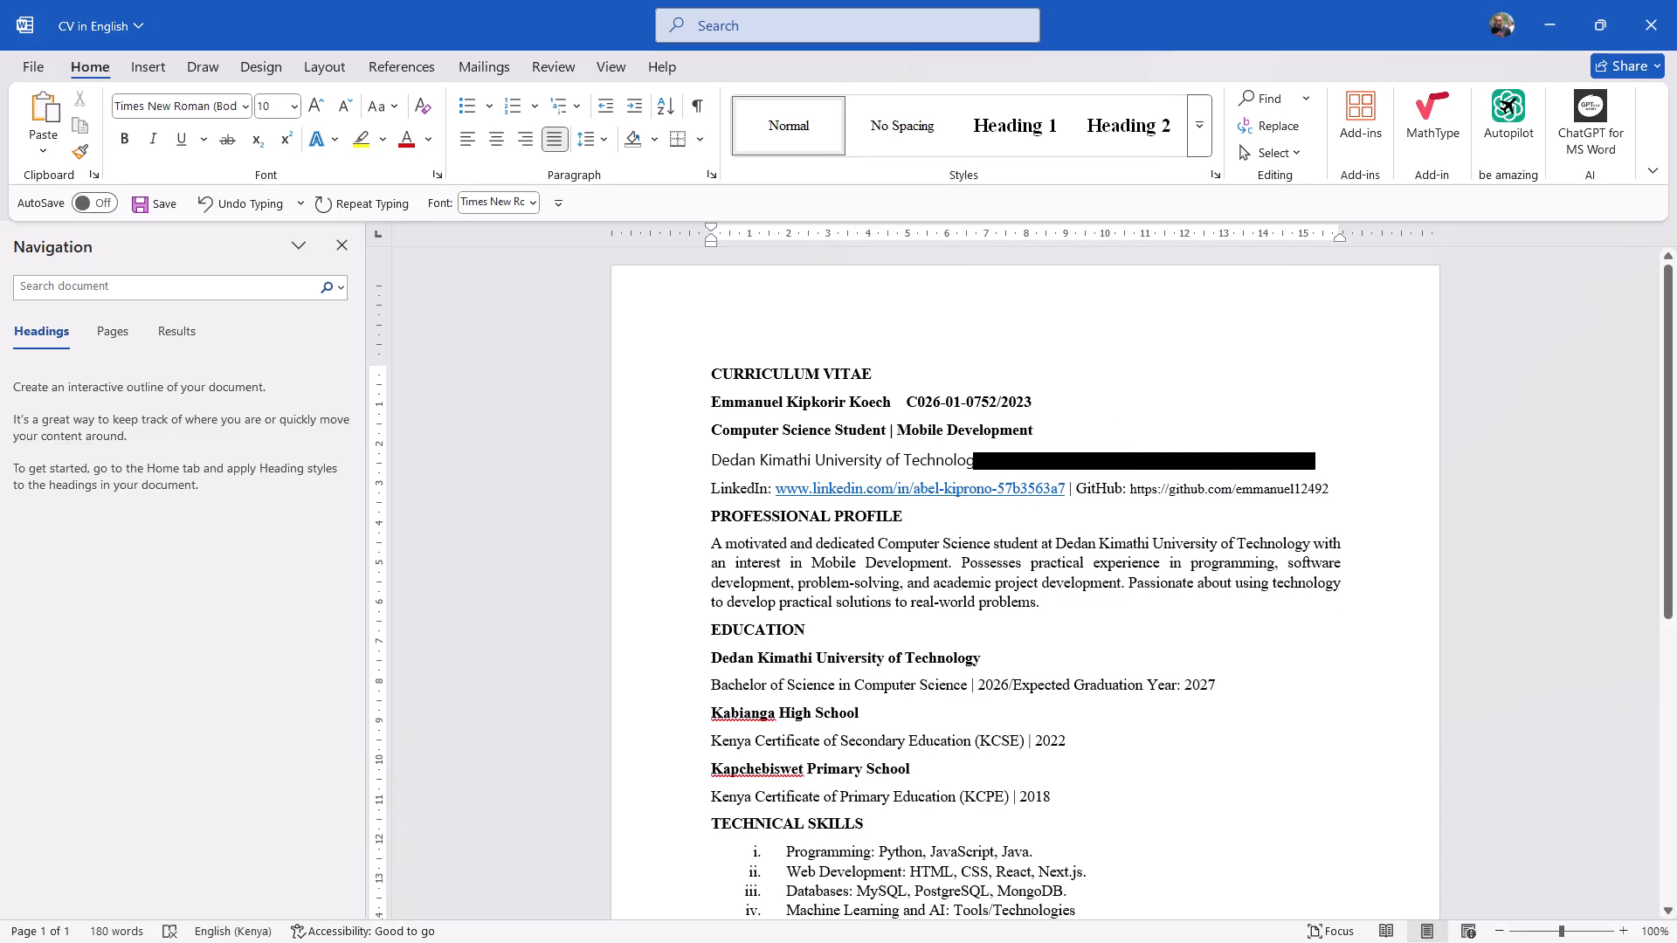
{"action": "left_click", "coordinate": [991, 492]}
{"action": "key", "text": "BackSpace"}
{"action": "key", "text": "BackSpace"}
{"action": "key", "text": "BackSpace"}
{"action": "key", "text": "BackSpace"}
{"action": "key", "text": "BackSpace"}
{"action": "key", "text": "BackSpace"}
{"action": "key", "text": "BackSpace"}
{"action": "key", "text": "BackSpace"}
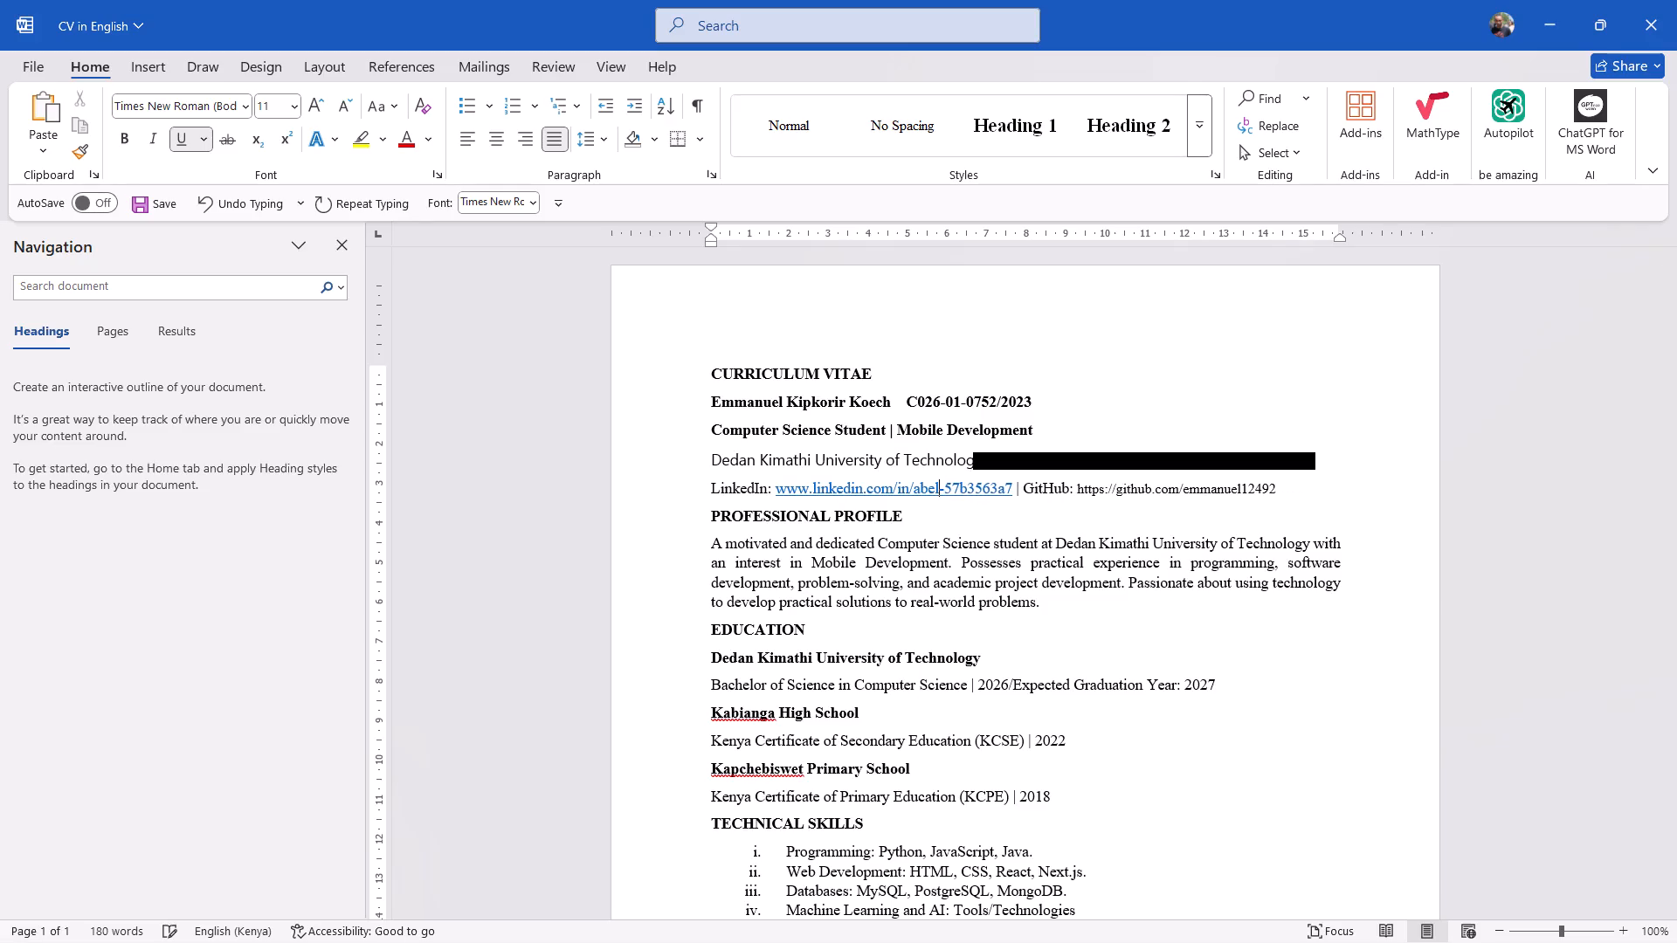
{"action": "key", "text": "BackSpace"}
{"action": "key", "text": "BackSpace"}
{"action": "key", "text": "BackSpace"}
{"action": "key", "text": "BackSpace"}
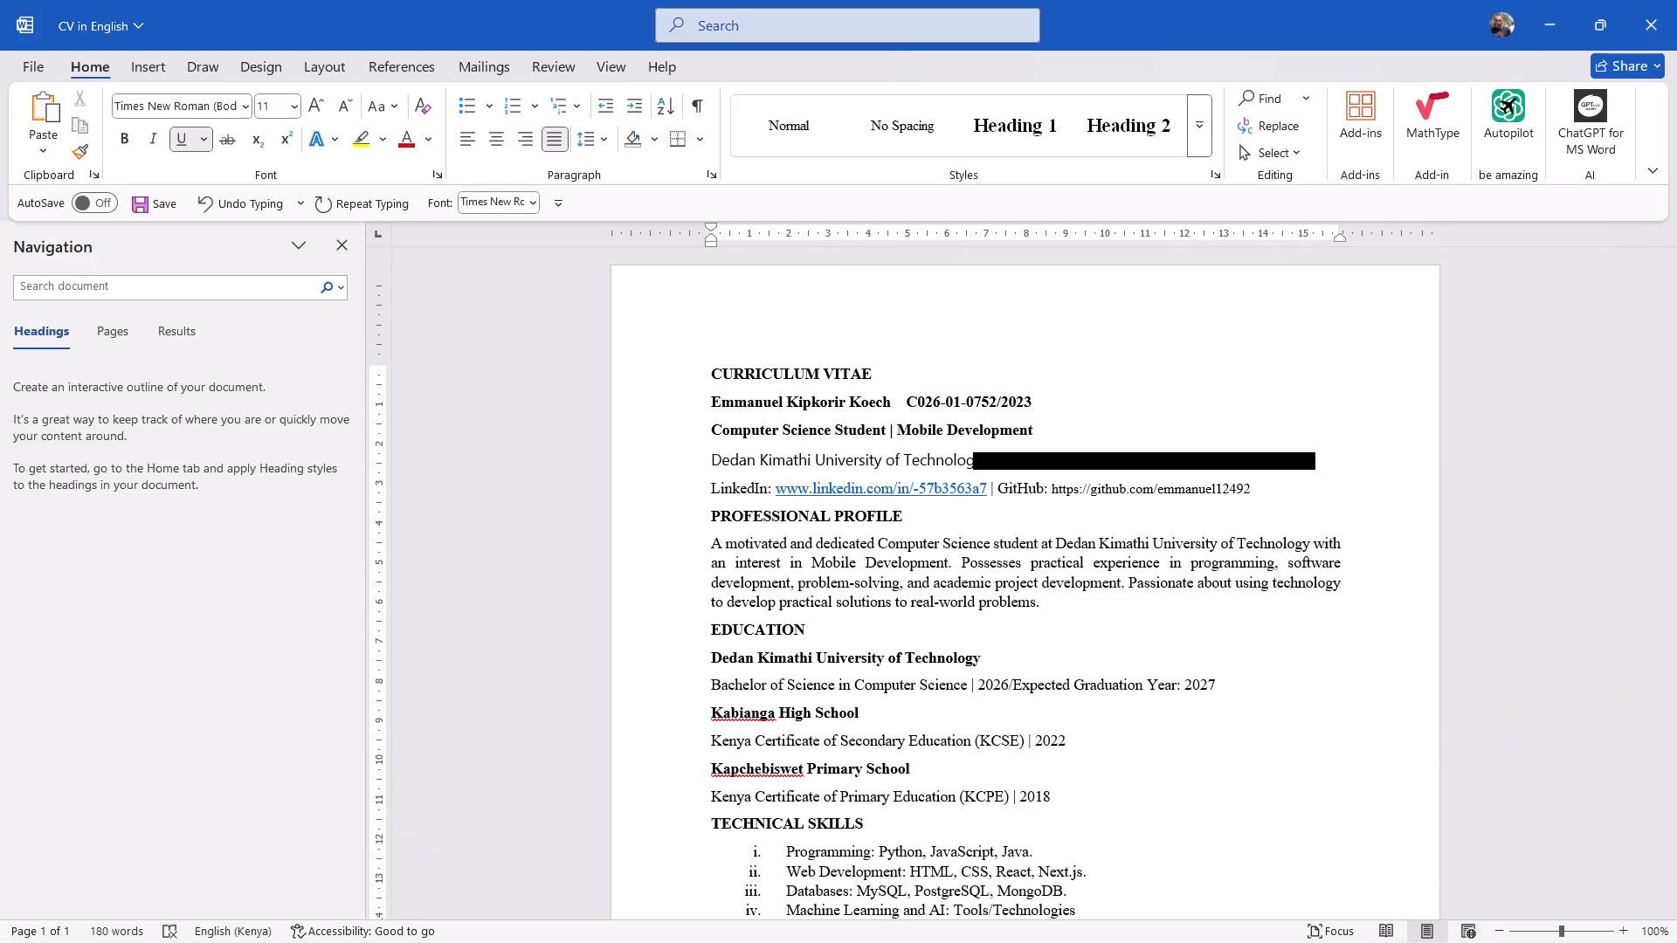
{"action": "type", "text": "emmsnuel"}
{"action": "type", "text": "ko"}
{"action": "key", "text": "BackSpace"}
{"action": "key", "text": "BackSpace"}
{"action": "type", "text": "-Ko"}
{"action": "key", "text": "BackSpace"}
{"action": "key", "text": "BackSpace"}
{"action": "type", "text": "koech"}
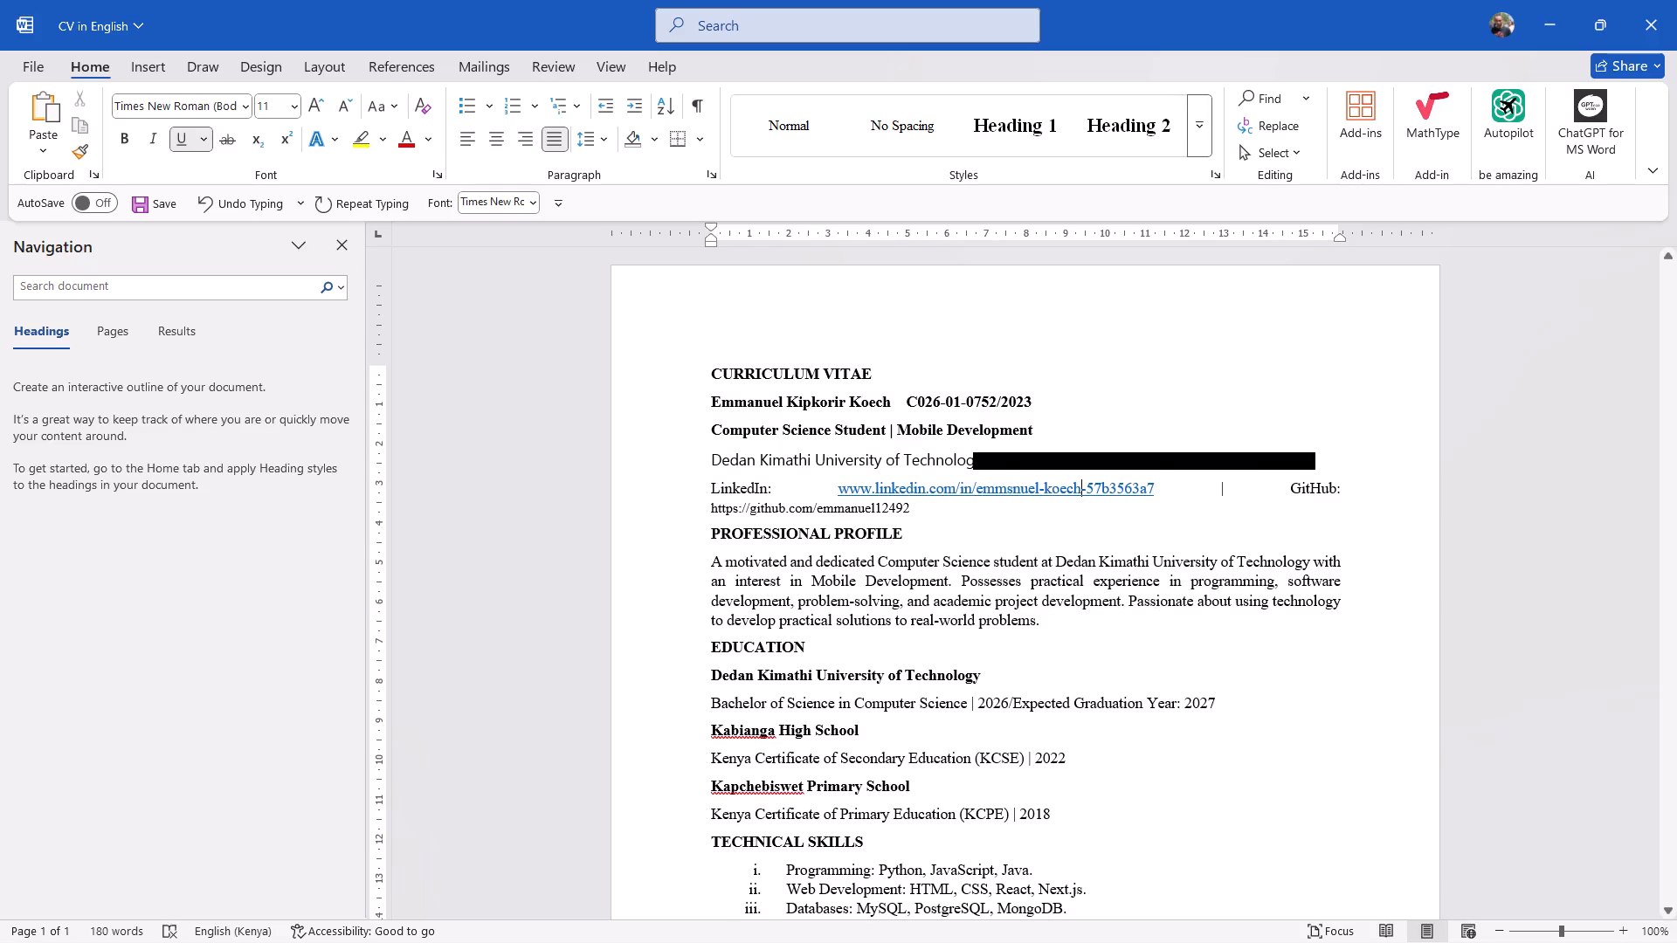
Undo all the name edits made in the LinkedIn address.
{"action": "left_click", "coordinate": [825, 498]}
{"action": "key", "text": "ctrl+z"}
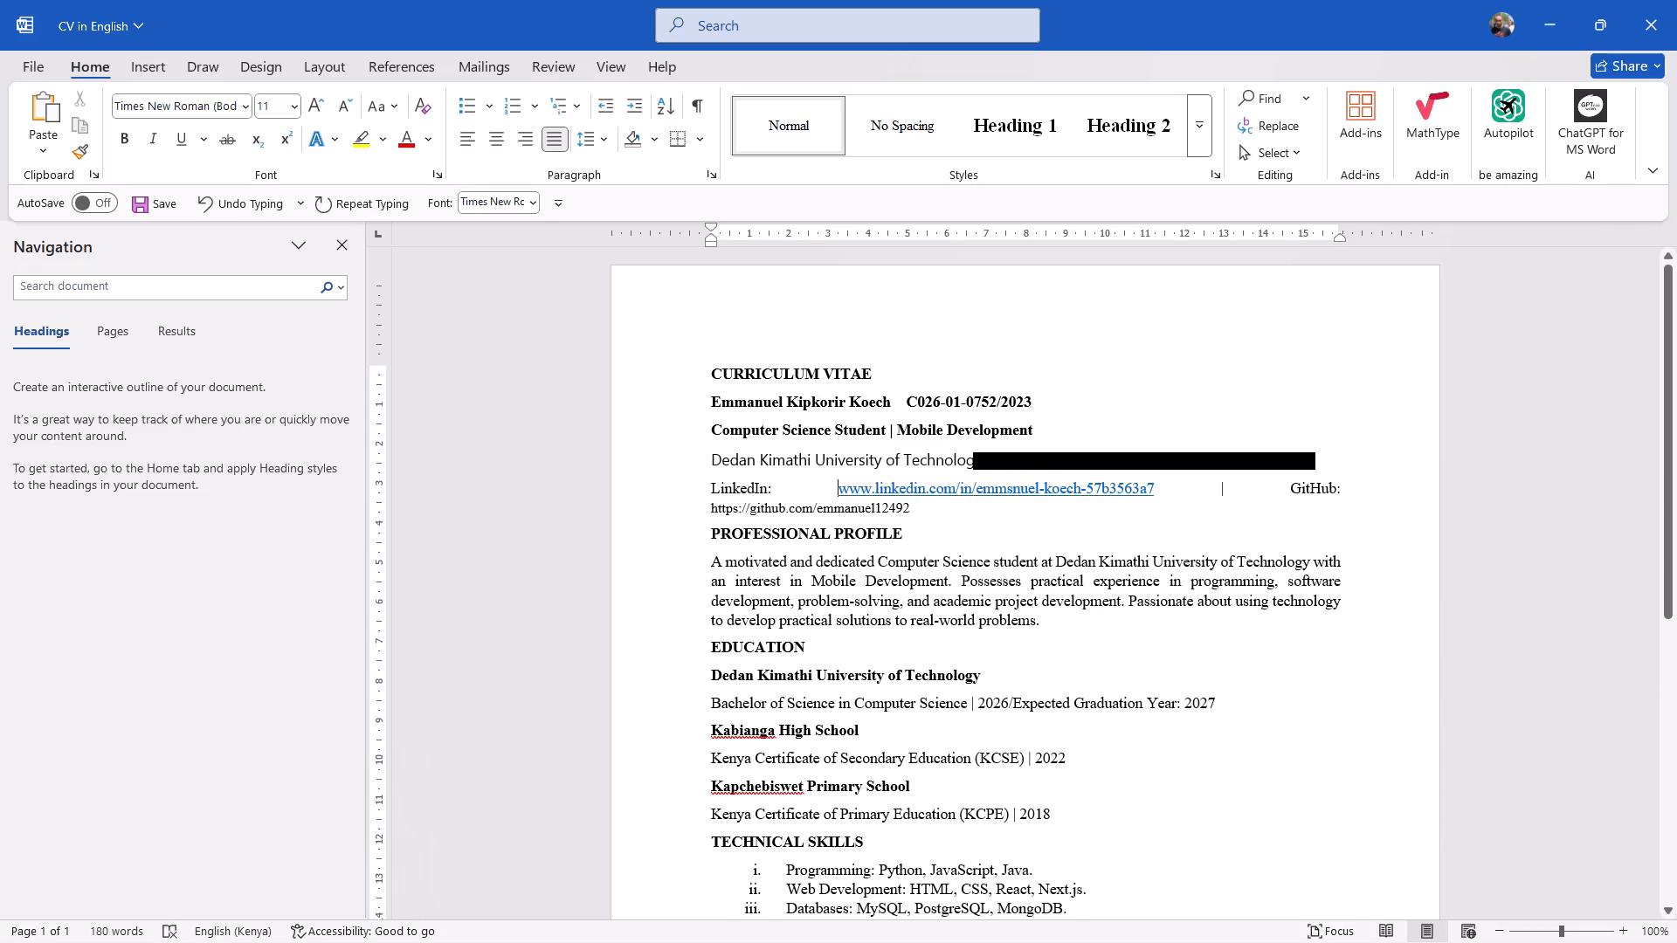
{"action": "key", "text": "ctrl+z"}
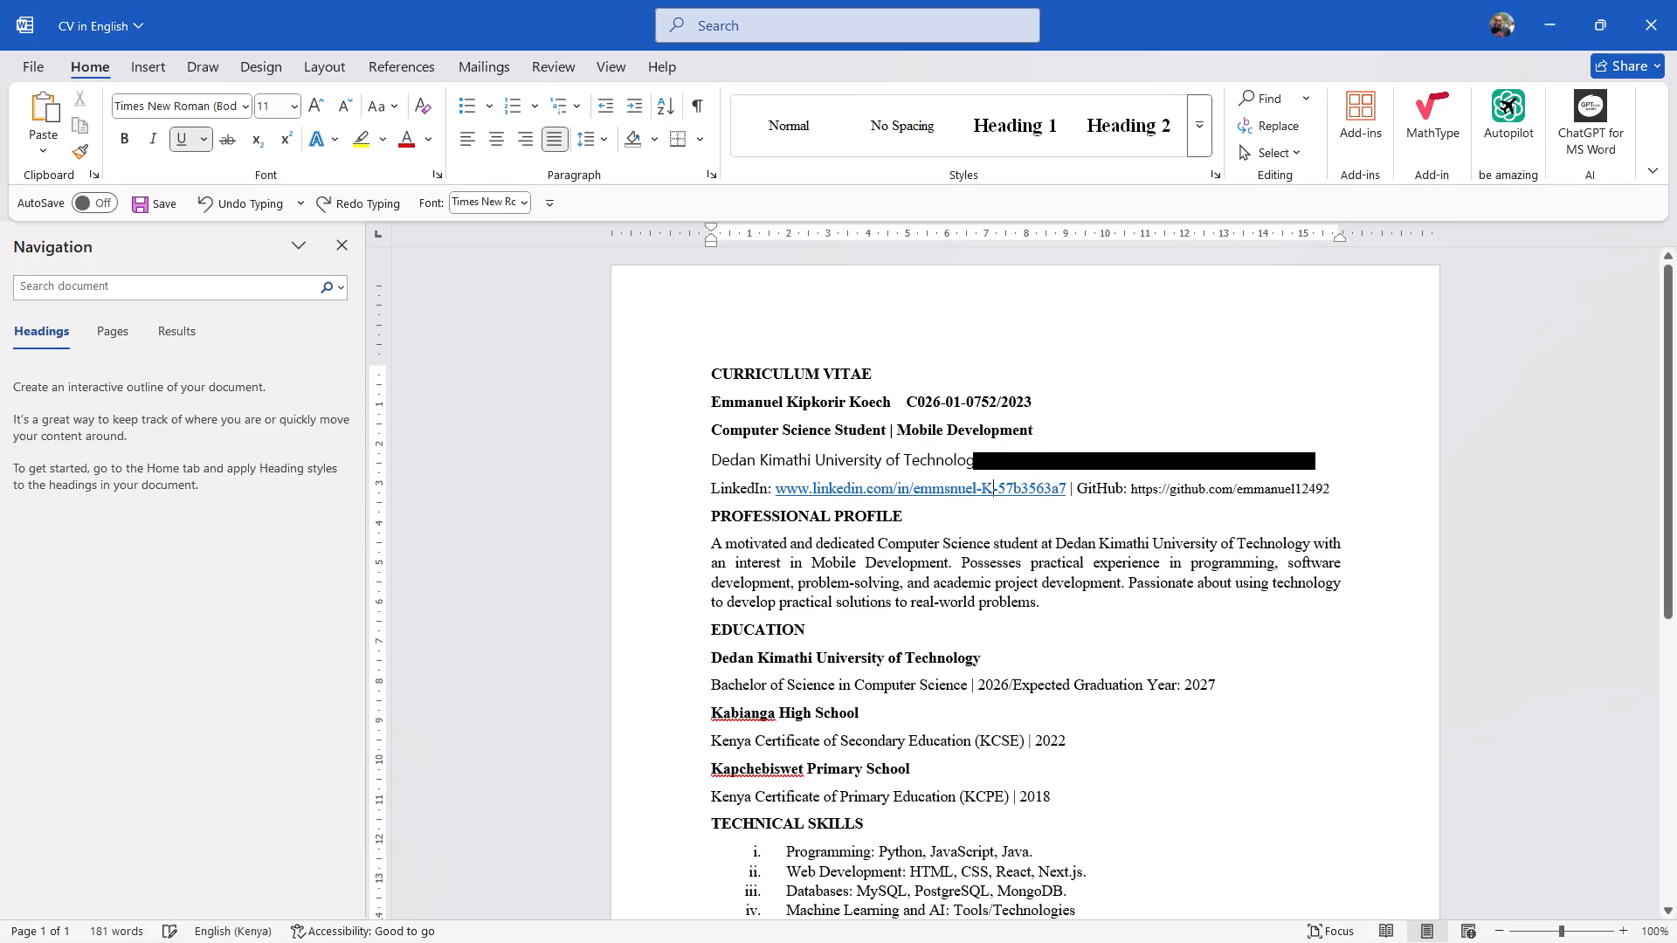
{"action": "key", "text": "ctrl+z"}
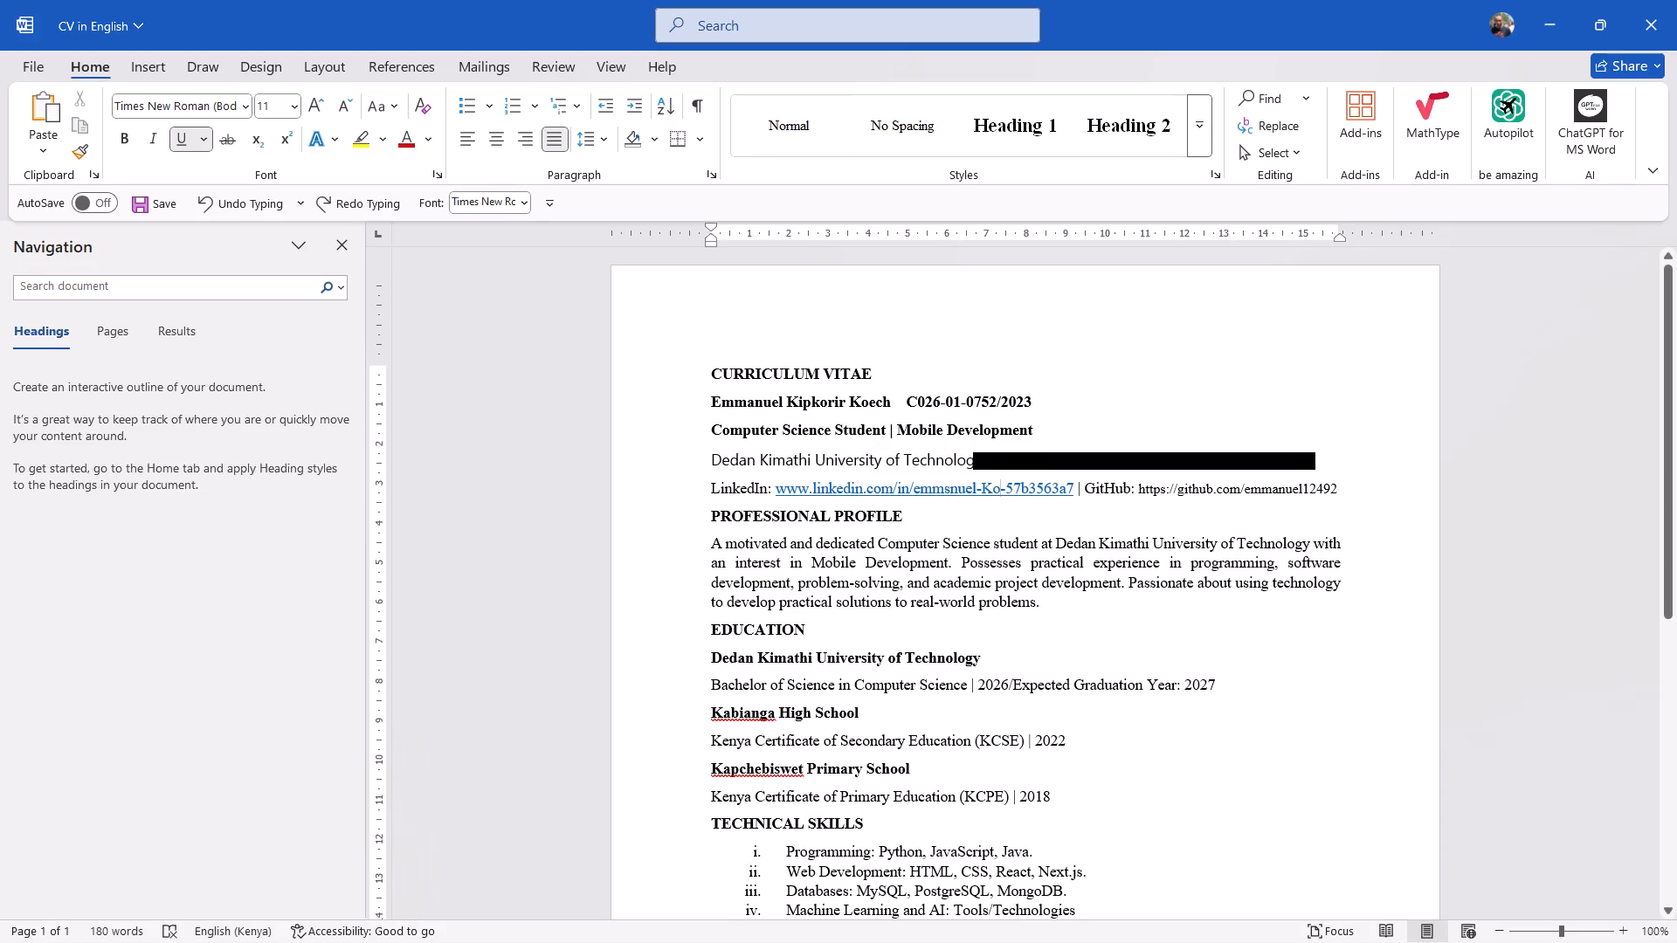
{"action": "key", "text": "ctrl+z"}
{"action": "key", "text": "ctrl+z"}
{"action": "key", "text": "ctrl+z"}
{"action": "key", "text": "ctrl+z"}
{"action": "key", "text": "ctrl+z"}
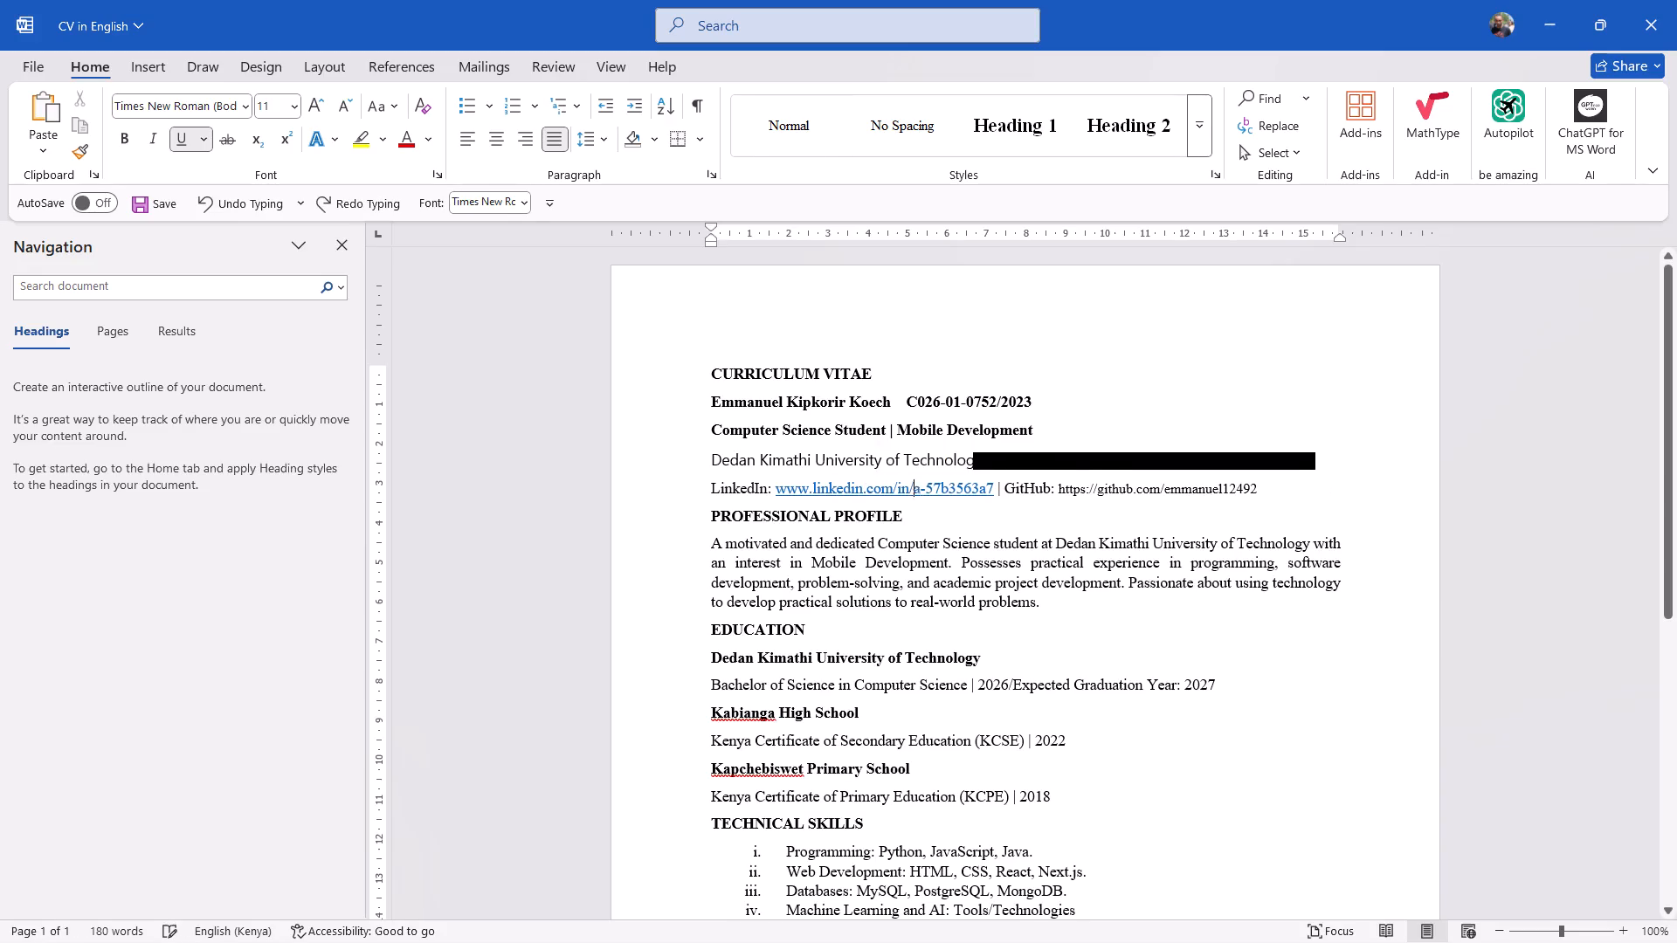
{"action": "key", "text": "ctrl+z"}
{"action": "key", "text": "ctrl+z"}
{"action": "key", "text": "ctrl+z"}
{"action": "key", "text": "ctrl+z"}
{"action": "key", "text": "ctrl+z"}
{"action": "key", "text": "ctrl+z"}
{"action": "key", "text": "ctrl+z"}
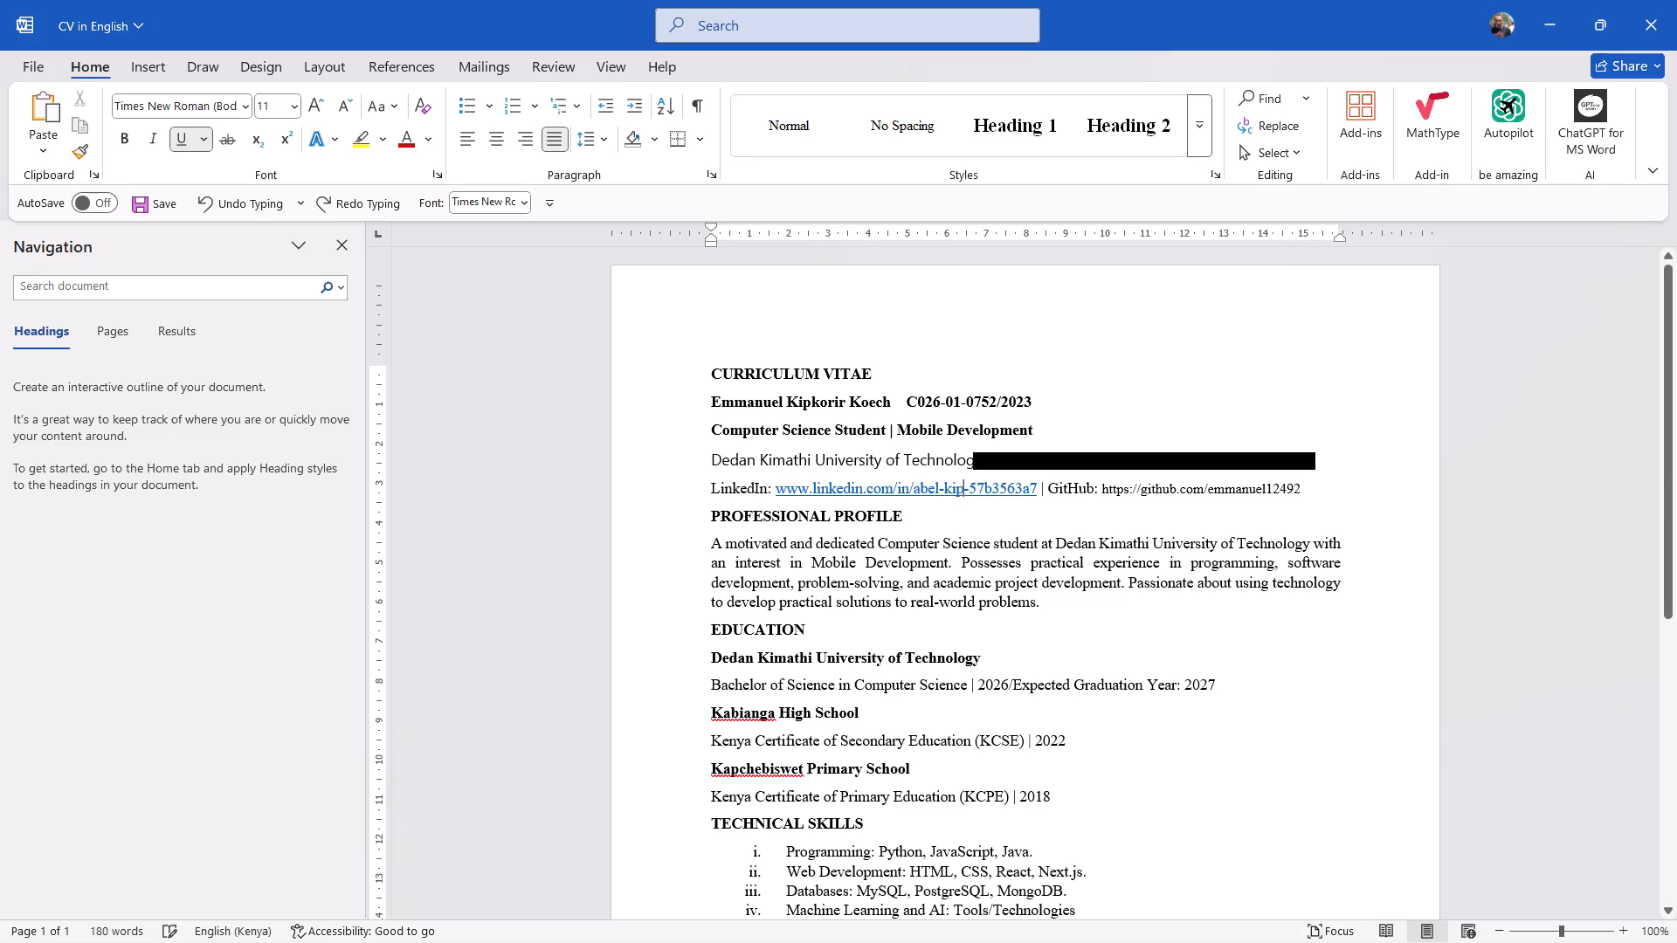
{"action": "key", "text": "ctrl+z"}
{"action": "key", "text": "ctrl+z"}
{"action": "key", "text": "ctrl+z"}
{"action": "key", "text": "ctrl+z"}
Undo the earlier header edits back through the GitHub address replacement and the e-mail address paste.
{"action": "key", "text": "ctrl+z"}
{"action": "key", "text": "ctrl+z"}
{"action": "key", "text": "ctrl+z"}
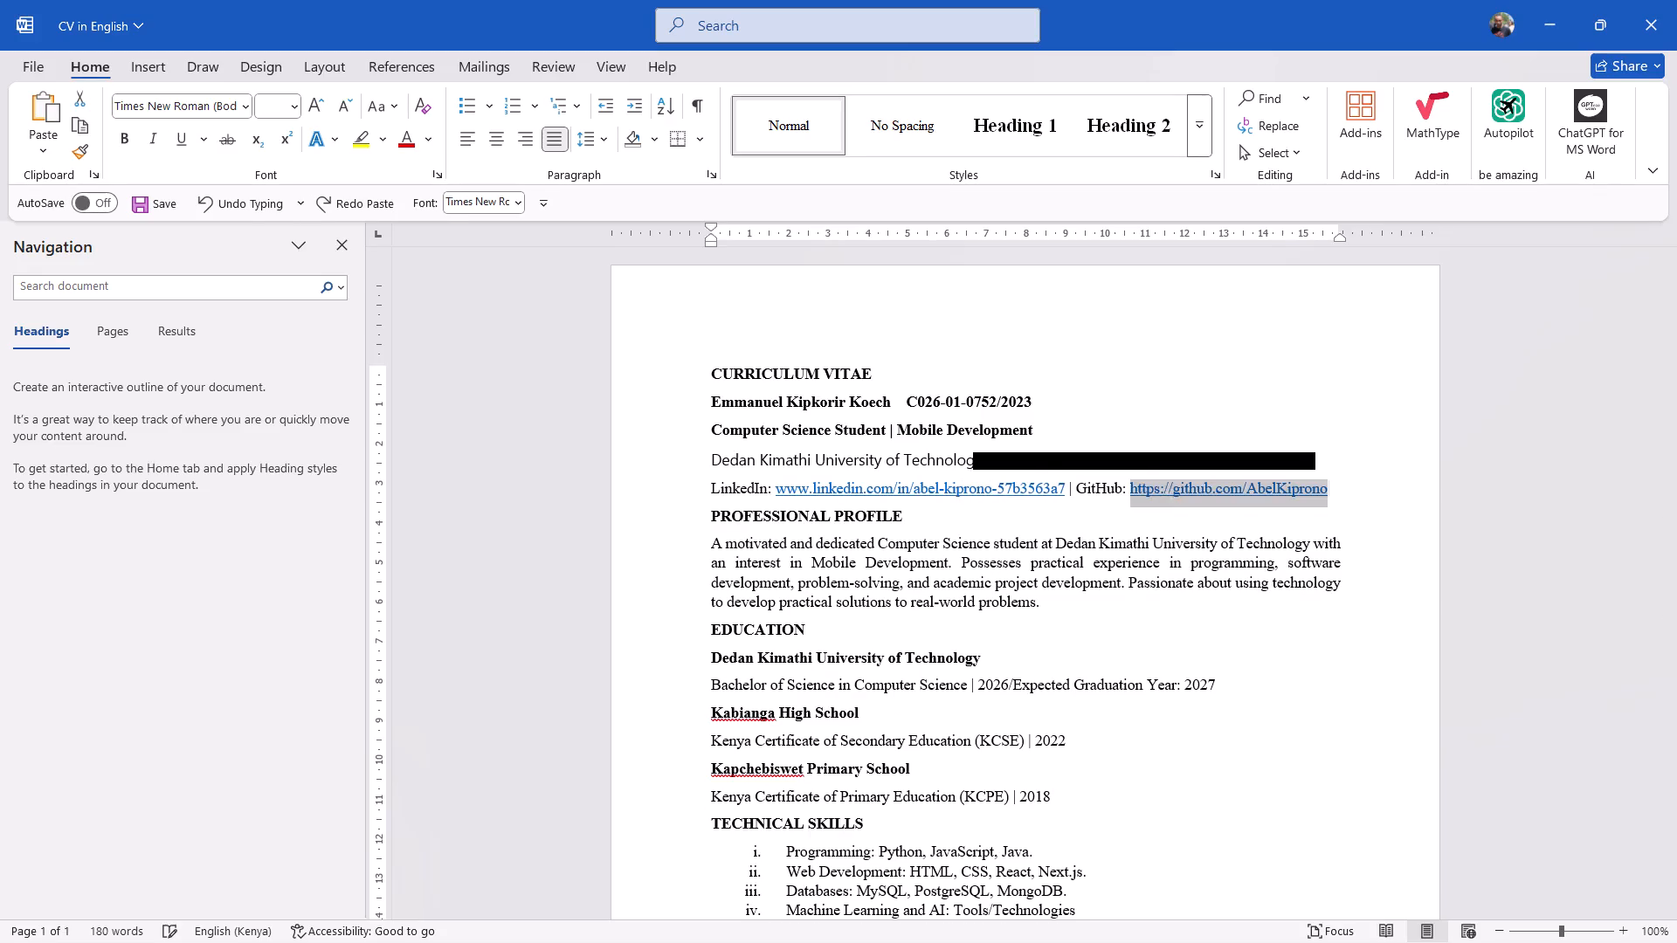
{"action": "key", "text": "ctrl+z"}
{"action": "key", "text": "ctrl+z"}
{"action": "key", "text": "ctrl+z"}
{"action": "key", "text": "ctrl+z"}
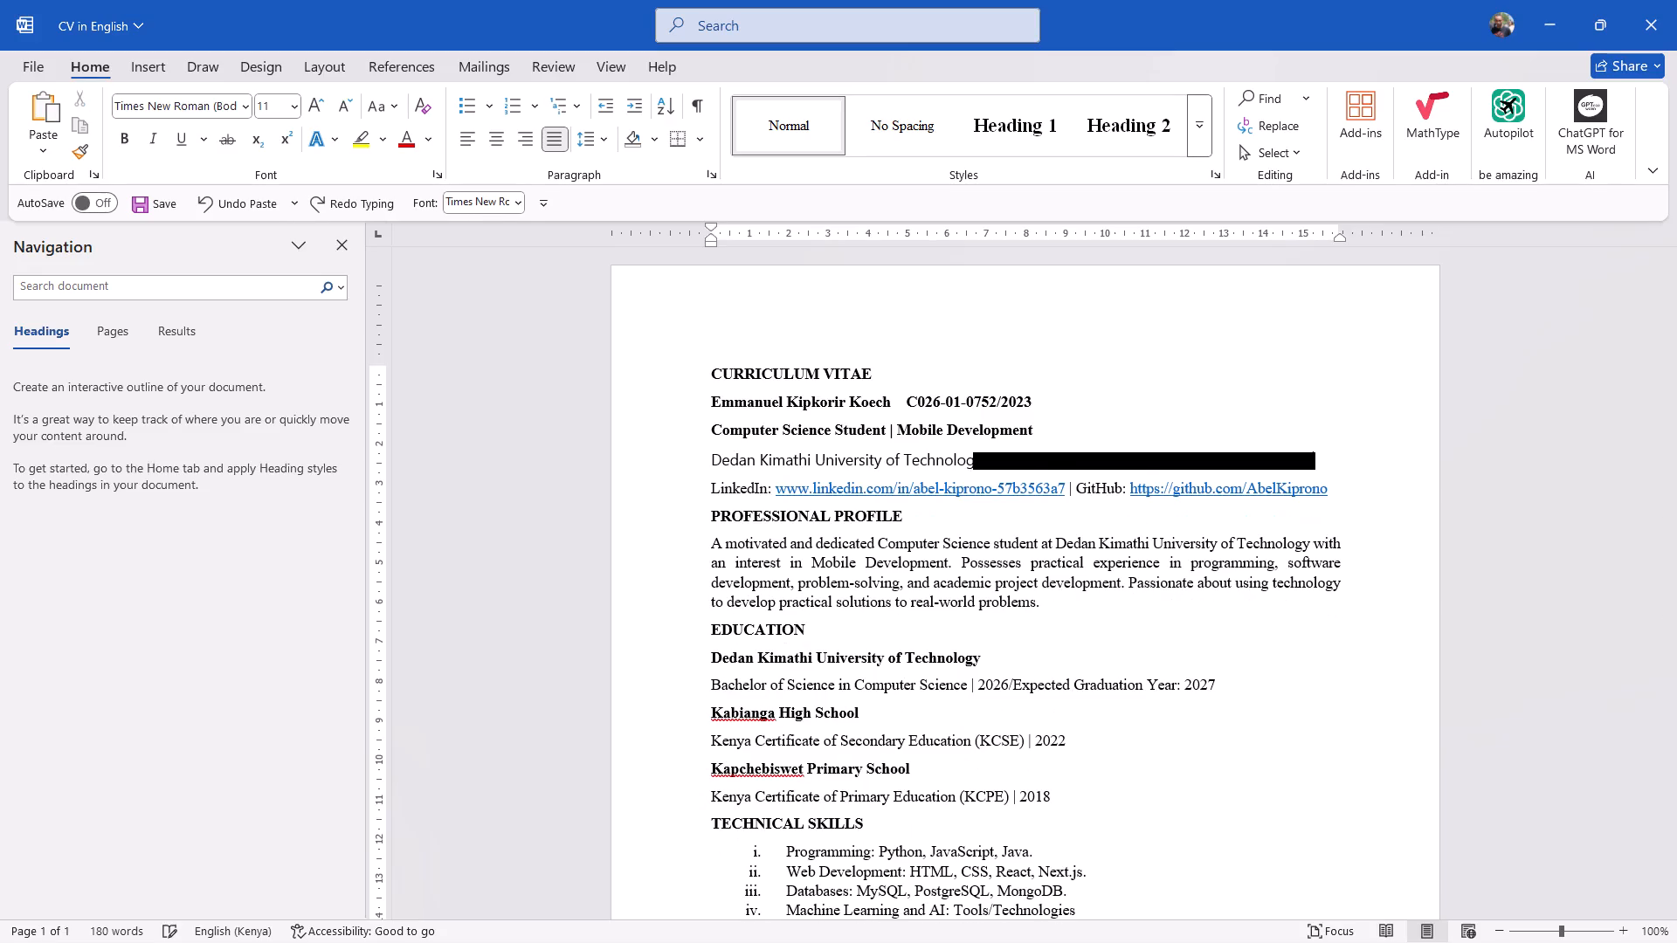
{"action": "key", "text": "ctrl+z"}
{"action": "key", "text": "ctrl+z"}
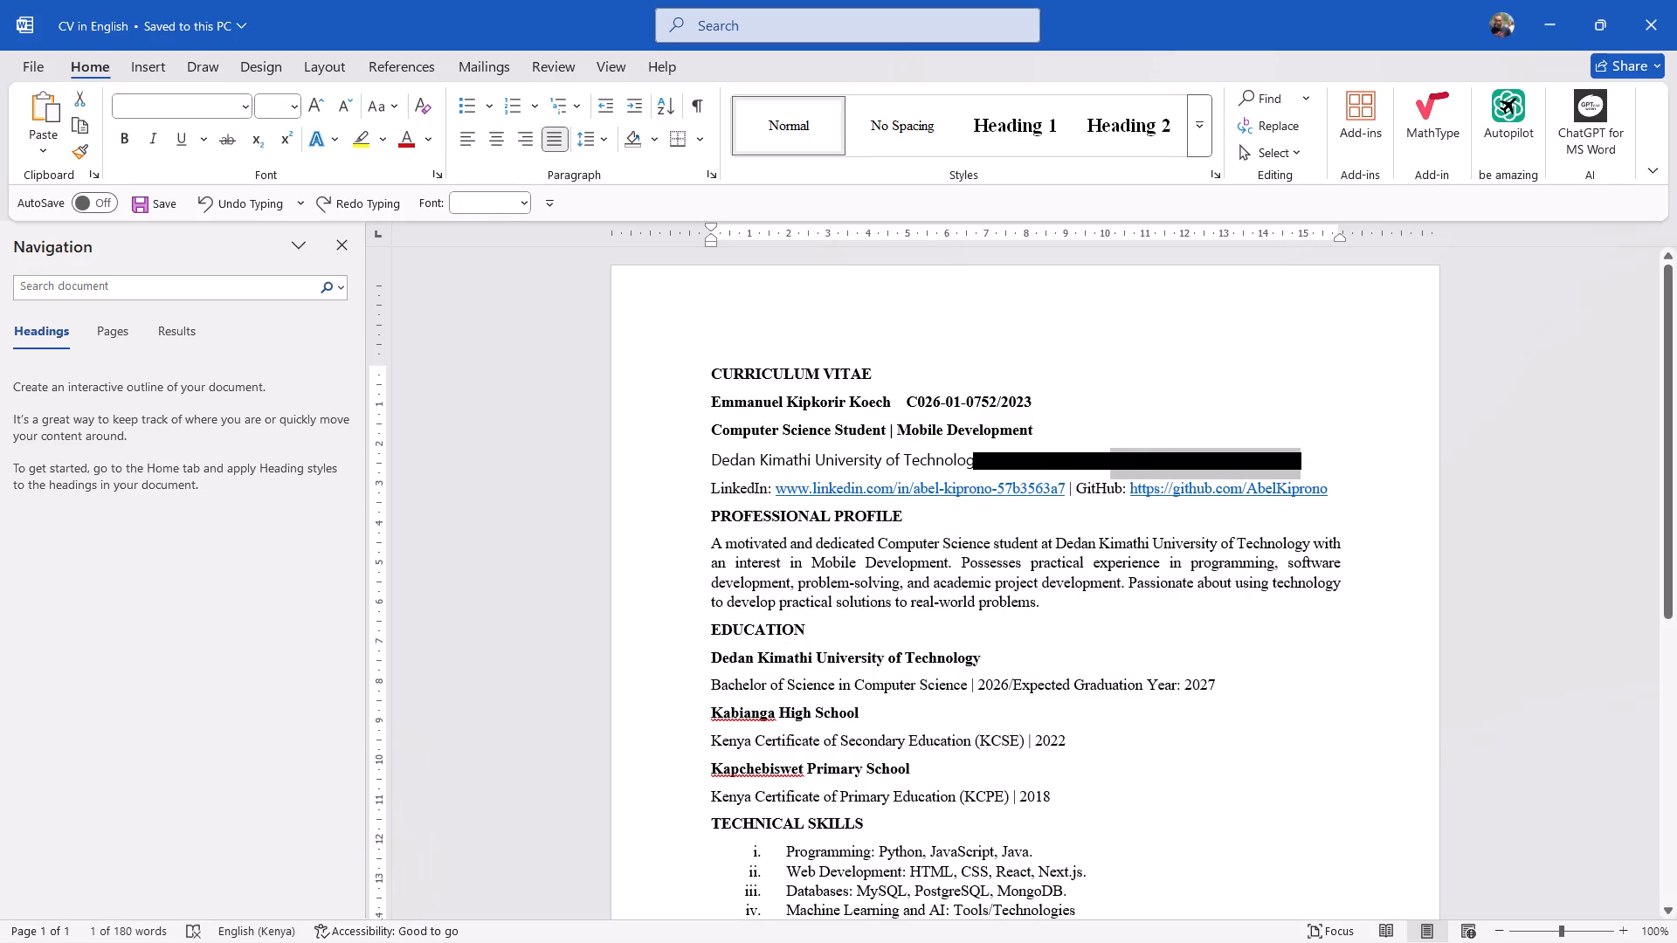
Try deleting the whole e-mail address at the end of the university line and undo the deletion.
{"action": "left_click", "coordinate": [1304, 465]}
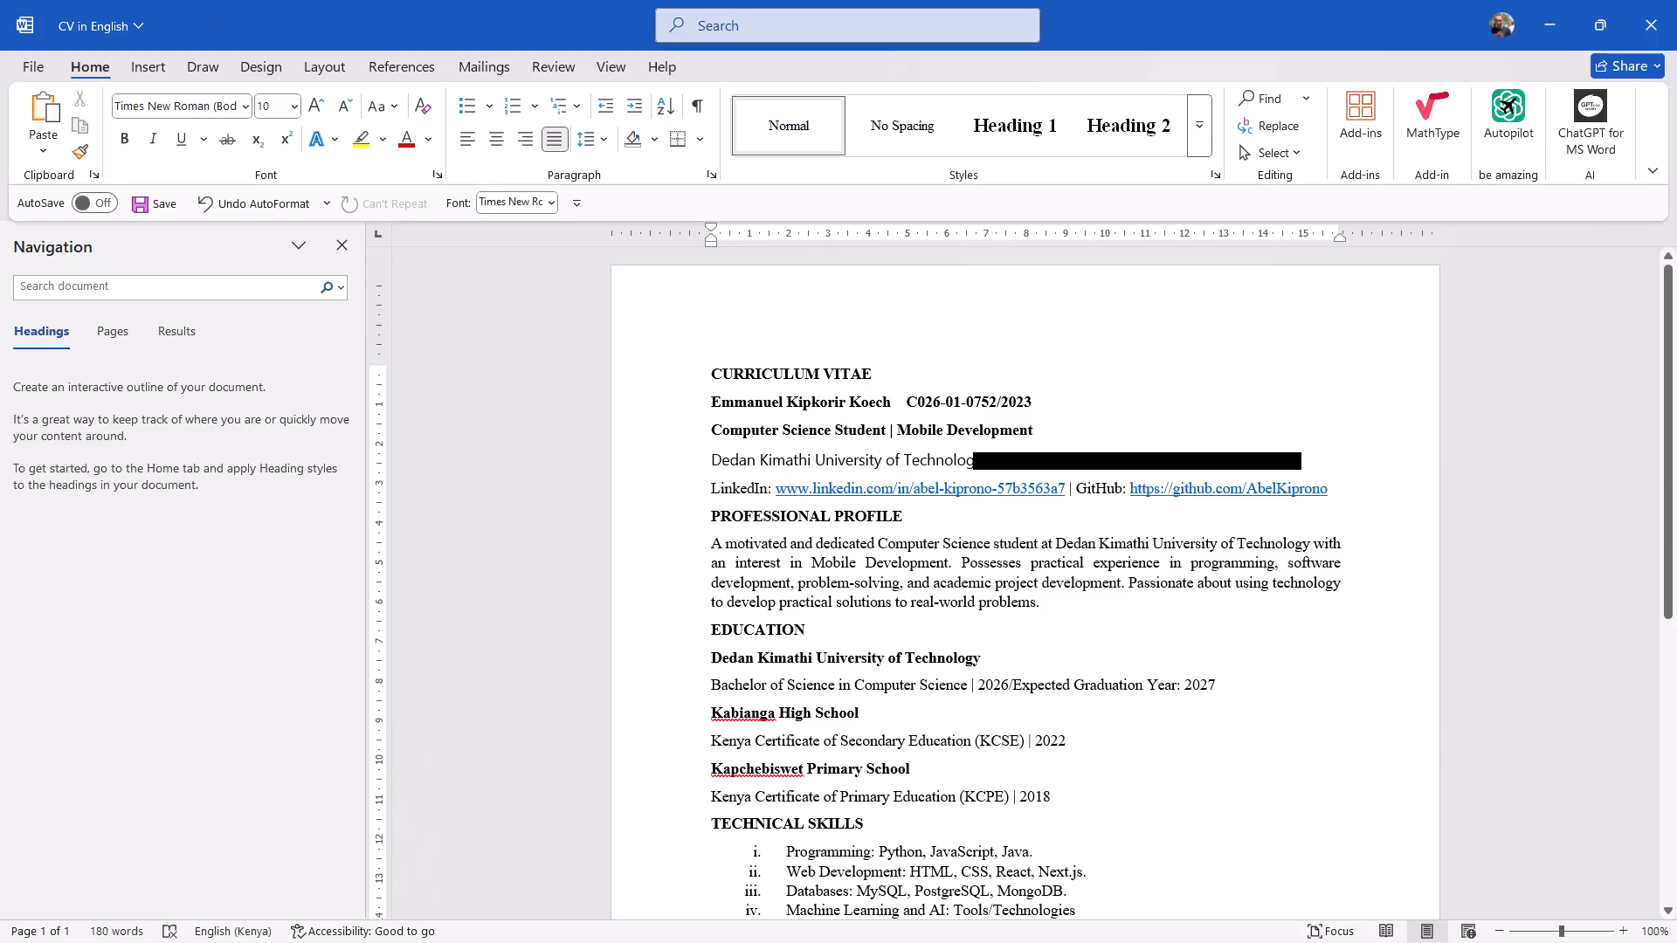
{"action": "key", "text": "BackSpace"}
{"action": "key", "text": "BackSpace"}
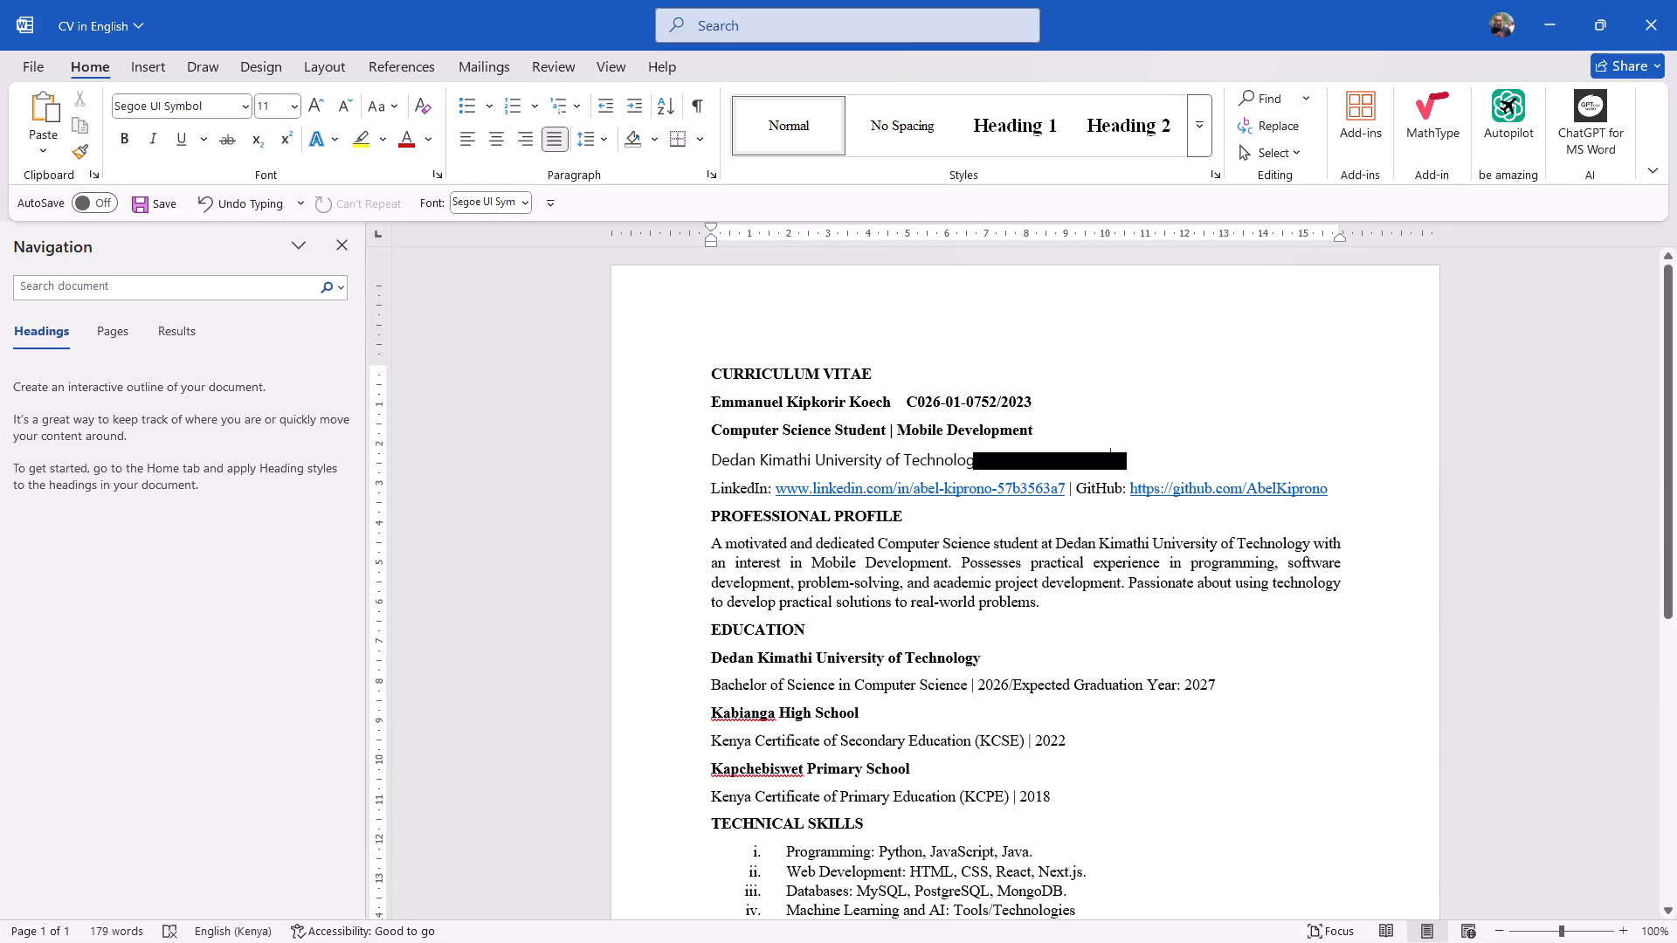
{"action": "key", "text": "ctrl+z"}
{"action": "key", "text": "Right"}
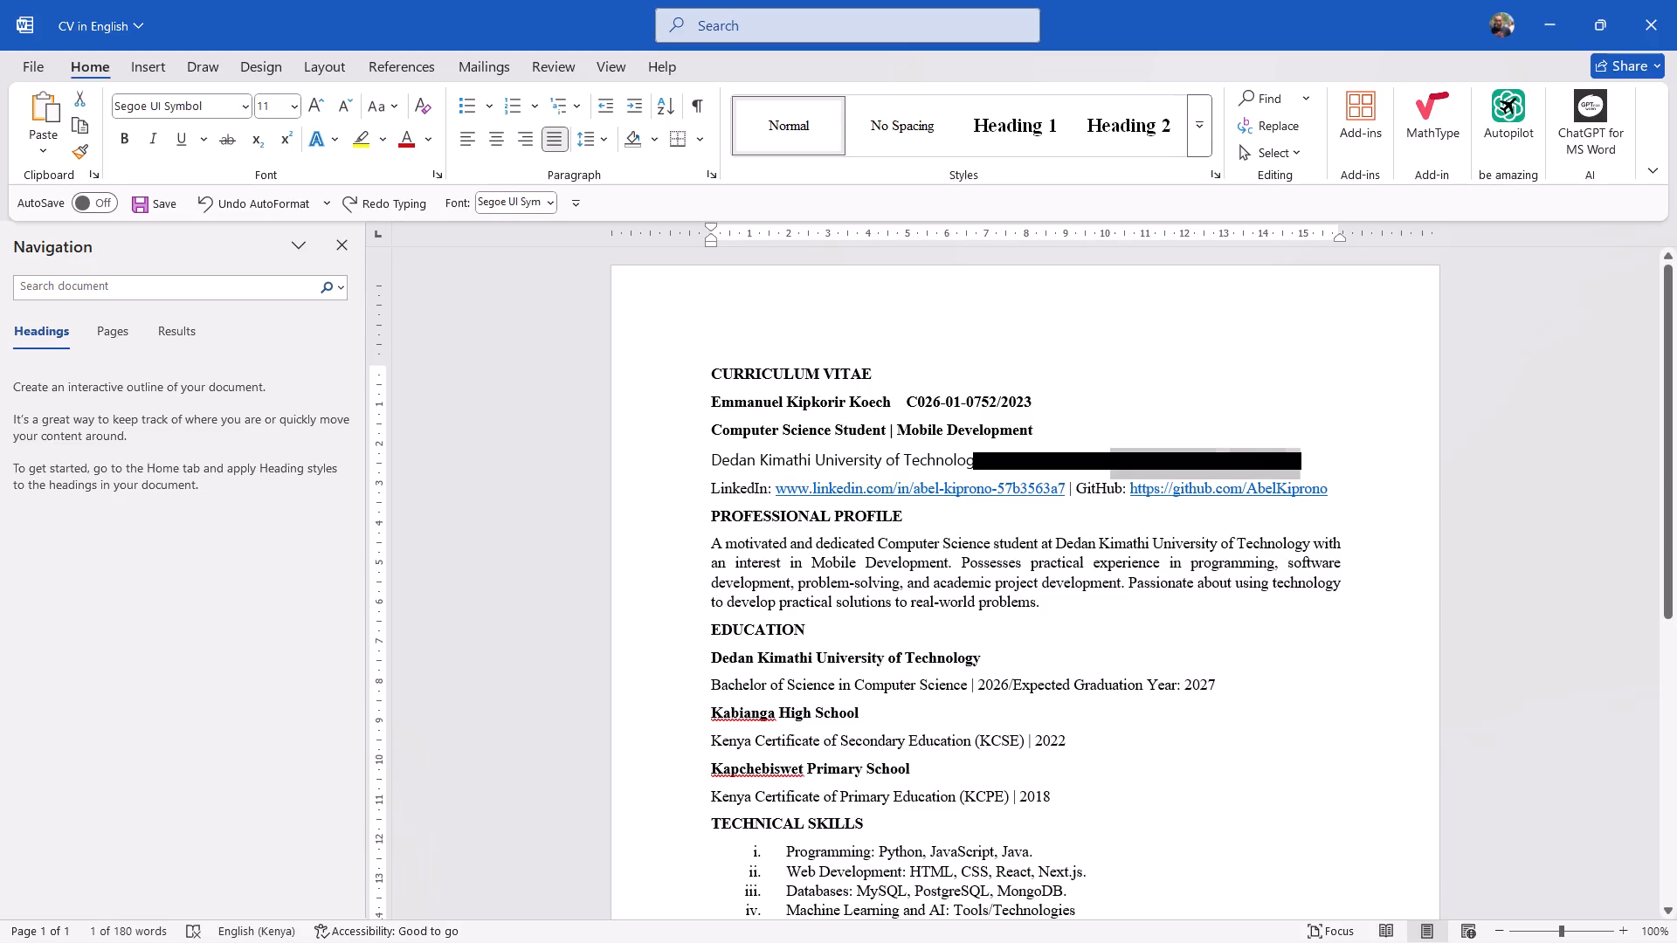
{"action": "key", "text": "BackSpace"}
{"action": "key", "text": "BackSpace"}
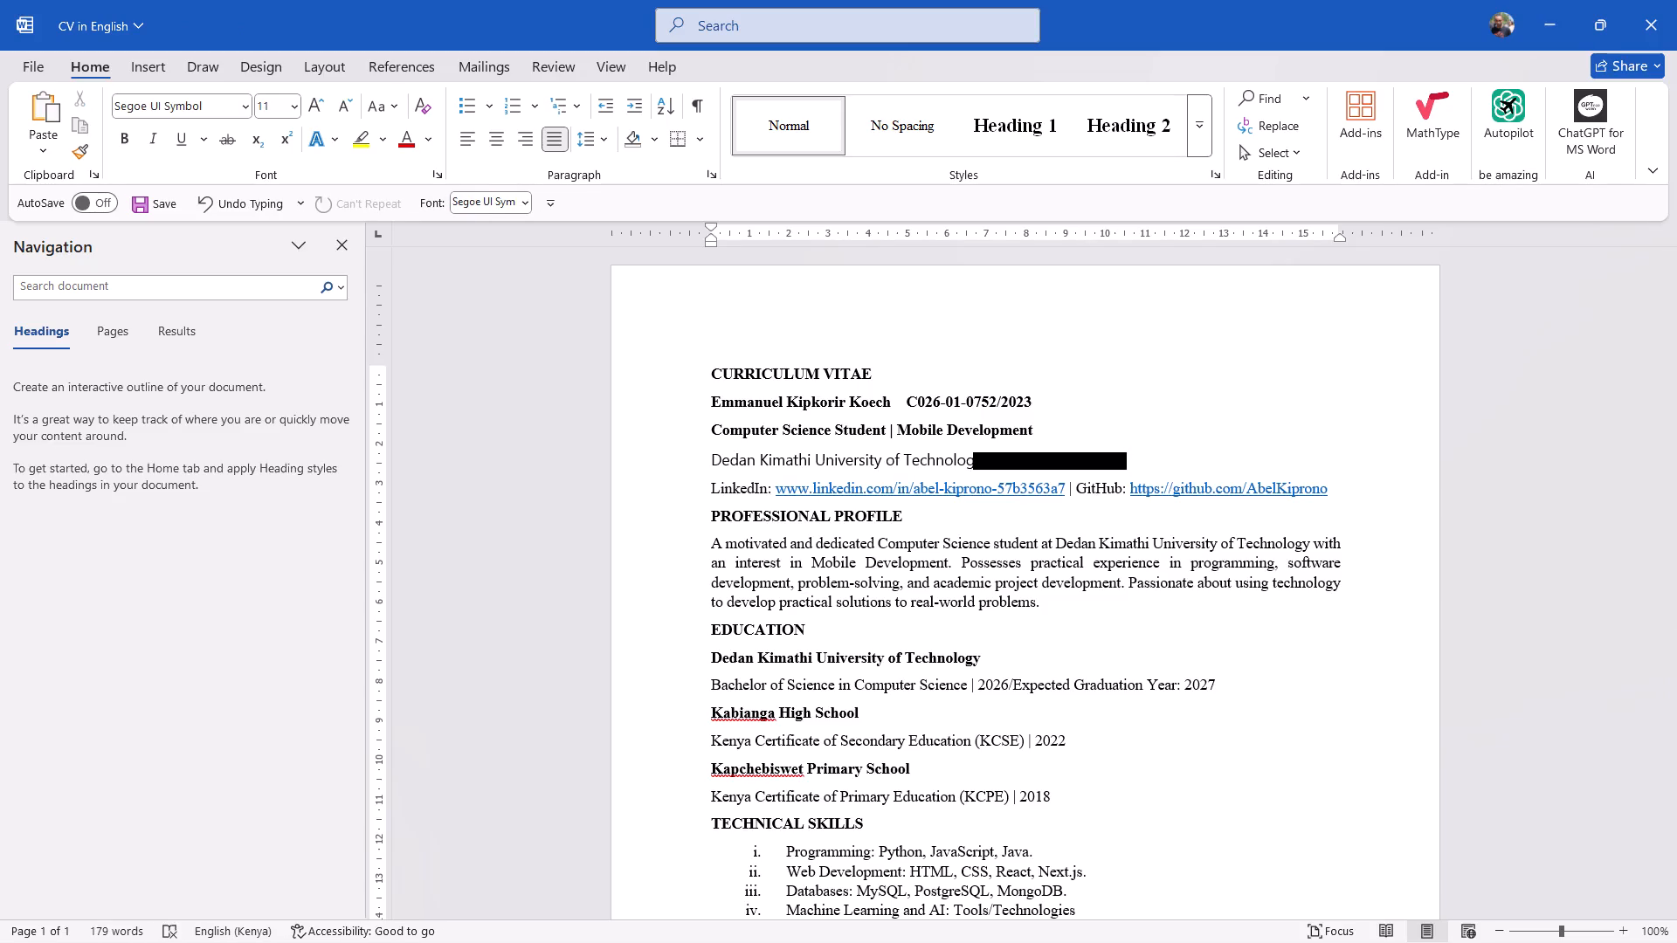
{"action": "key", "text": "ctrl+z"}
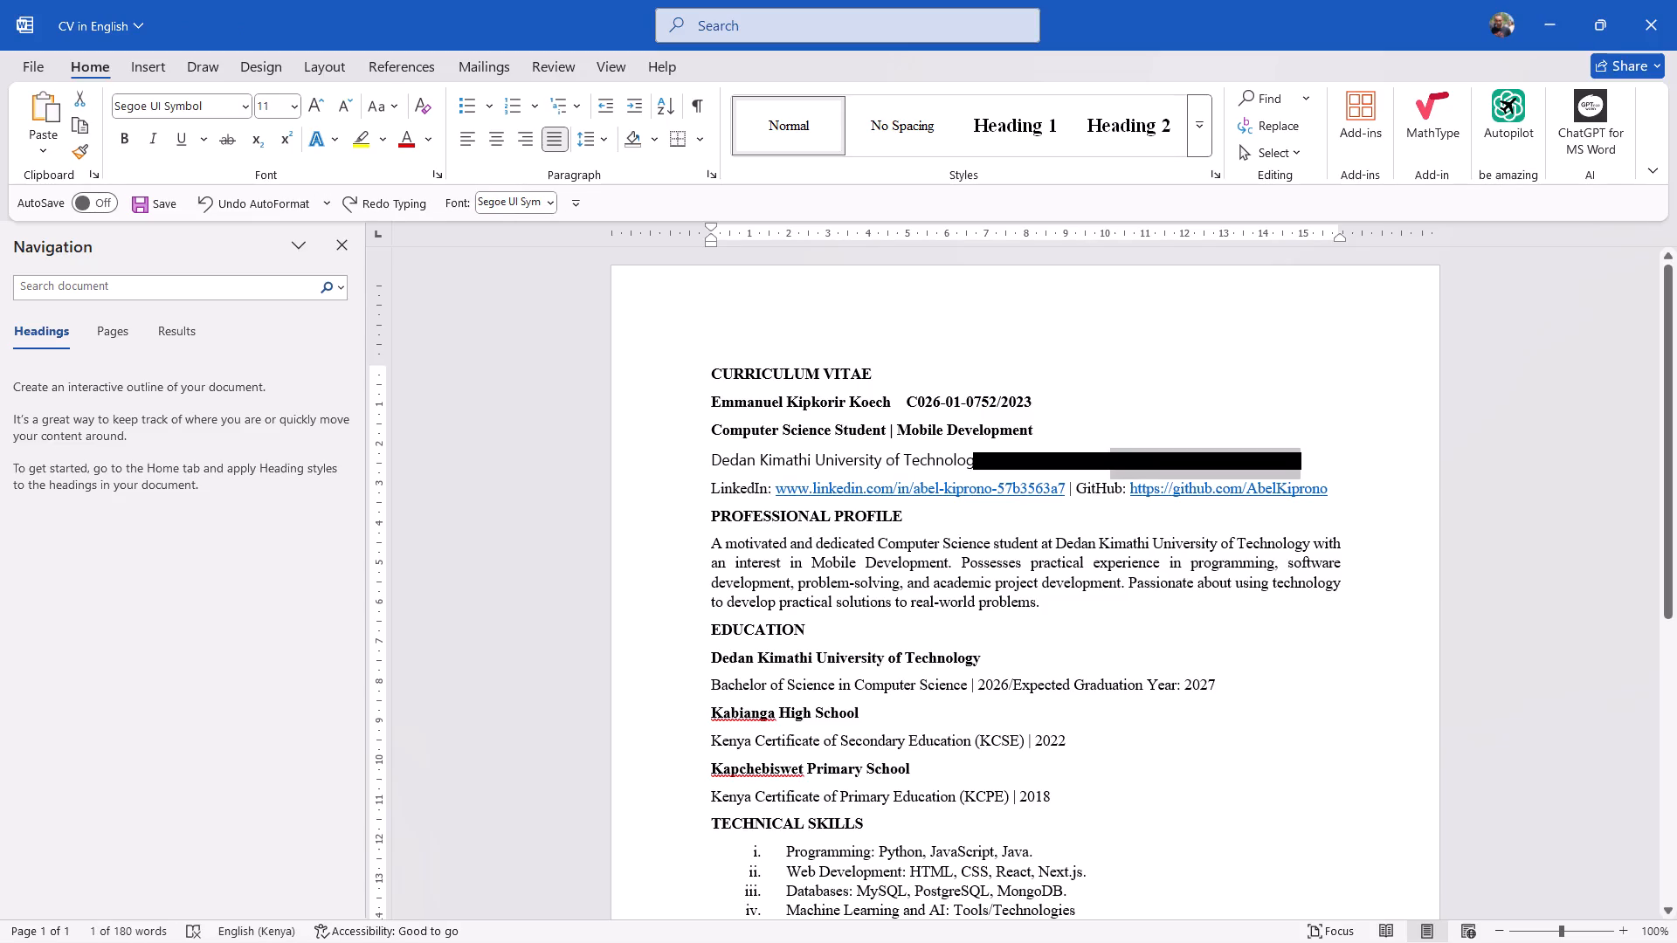
Delete the part of the e-mail address before the @ sign on the university line.
{"action": "left_click", "coordinate": [1213, 461]}
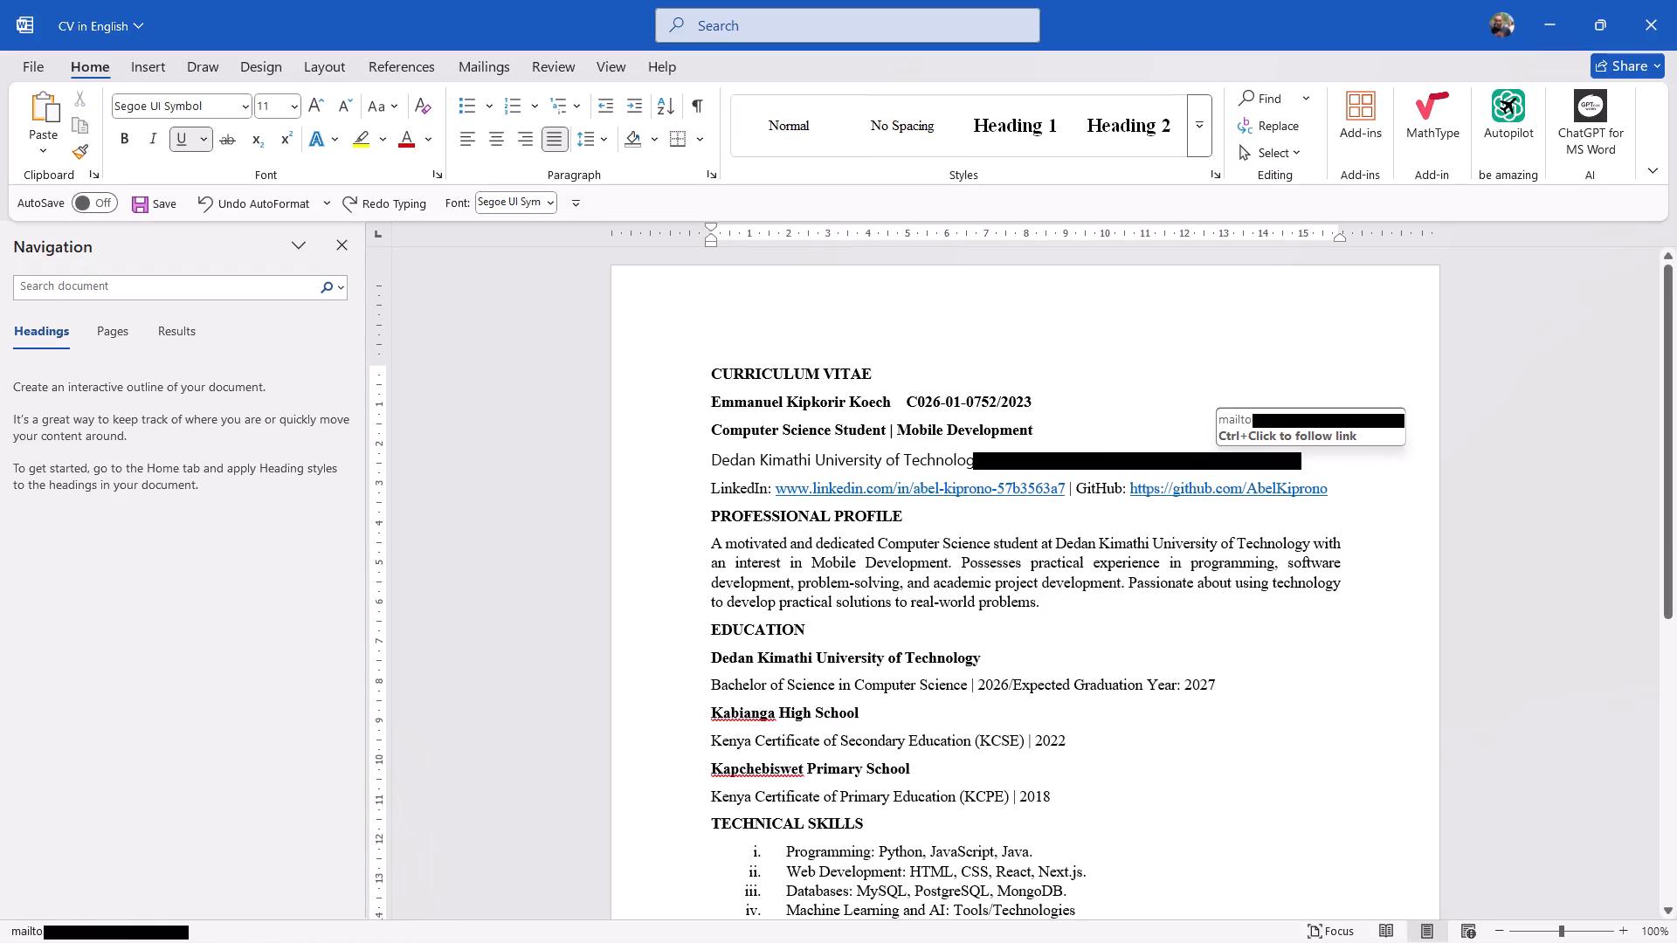
{"action": "key", "text": "BackSpace"}
{"action": "key", "text": "BackSpace"}
{"action": "key", "text": "BackSpace"}
{"action": "key", "text": "BackSpace"}
{"action": "key", "text": "BackSpace"}
{"action": "key", "text": "BackSpace"}
{"action": "key", "text": "BackSpace"}
{"action": "key", "text": "BackSpace"}
{"action": "key", "text": "BackSpace"}
{"action": "key", "text": "BackSpace"}
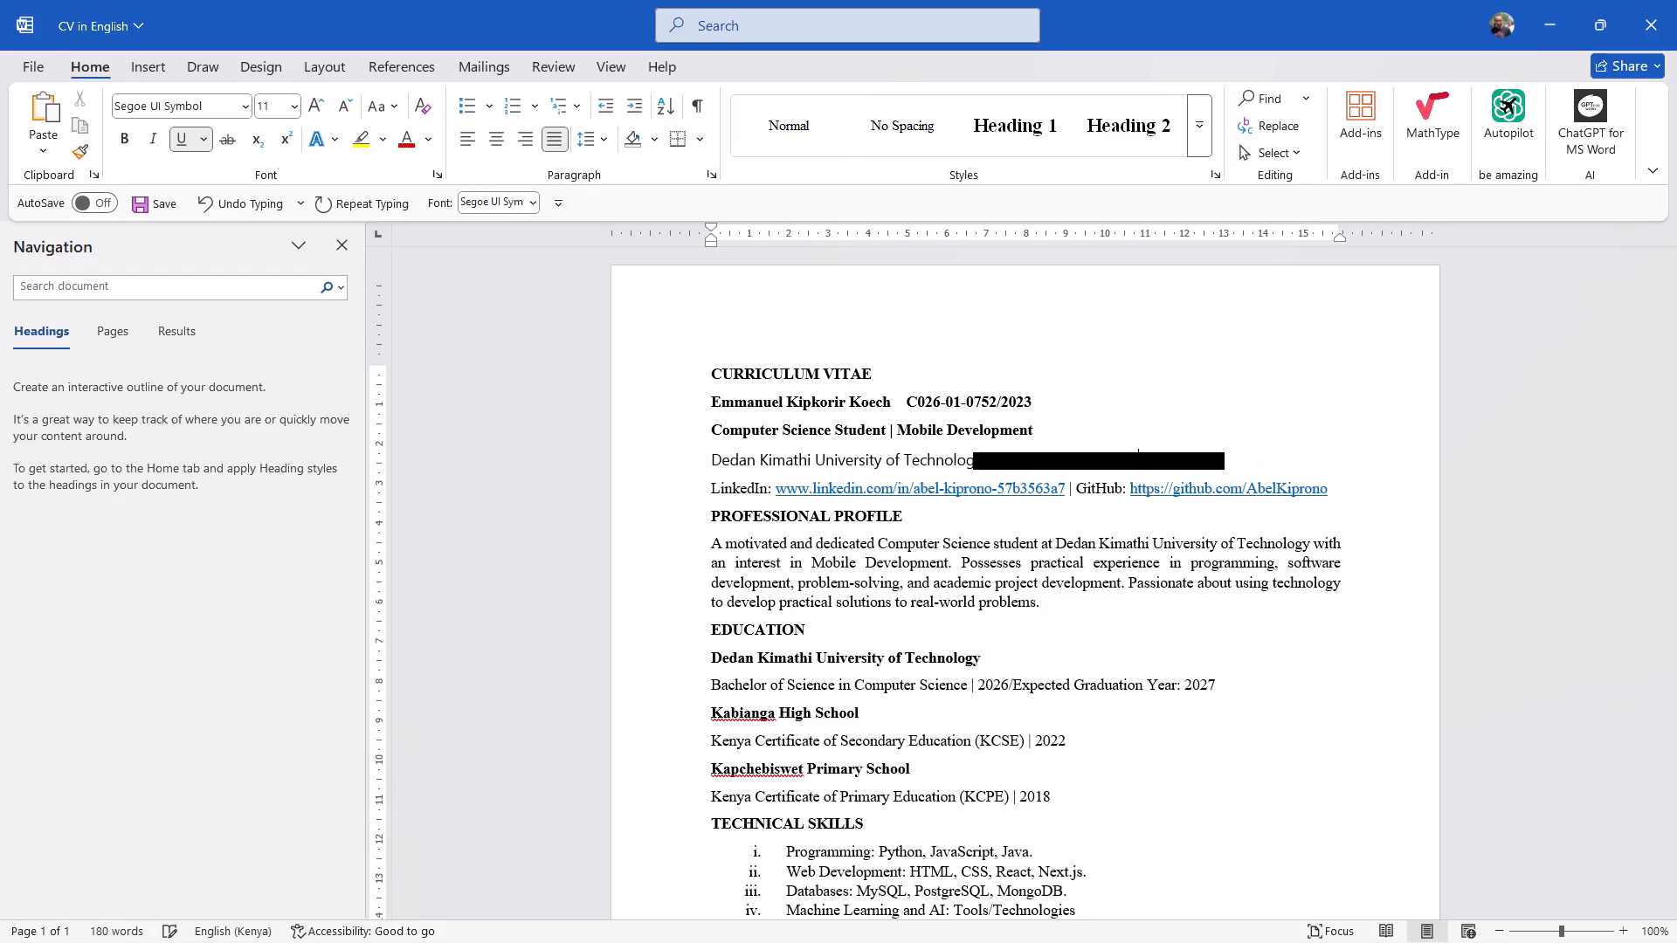
{"action": "key", "text": "BackSpace"}
{"action": "key", "text": "BackSpace"}
{"action": "key", "text": "BackSpace"}
{"action": "key", "text": "BackSpace"}
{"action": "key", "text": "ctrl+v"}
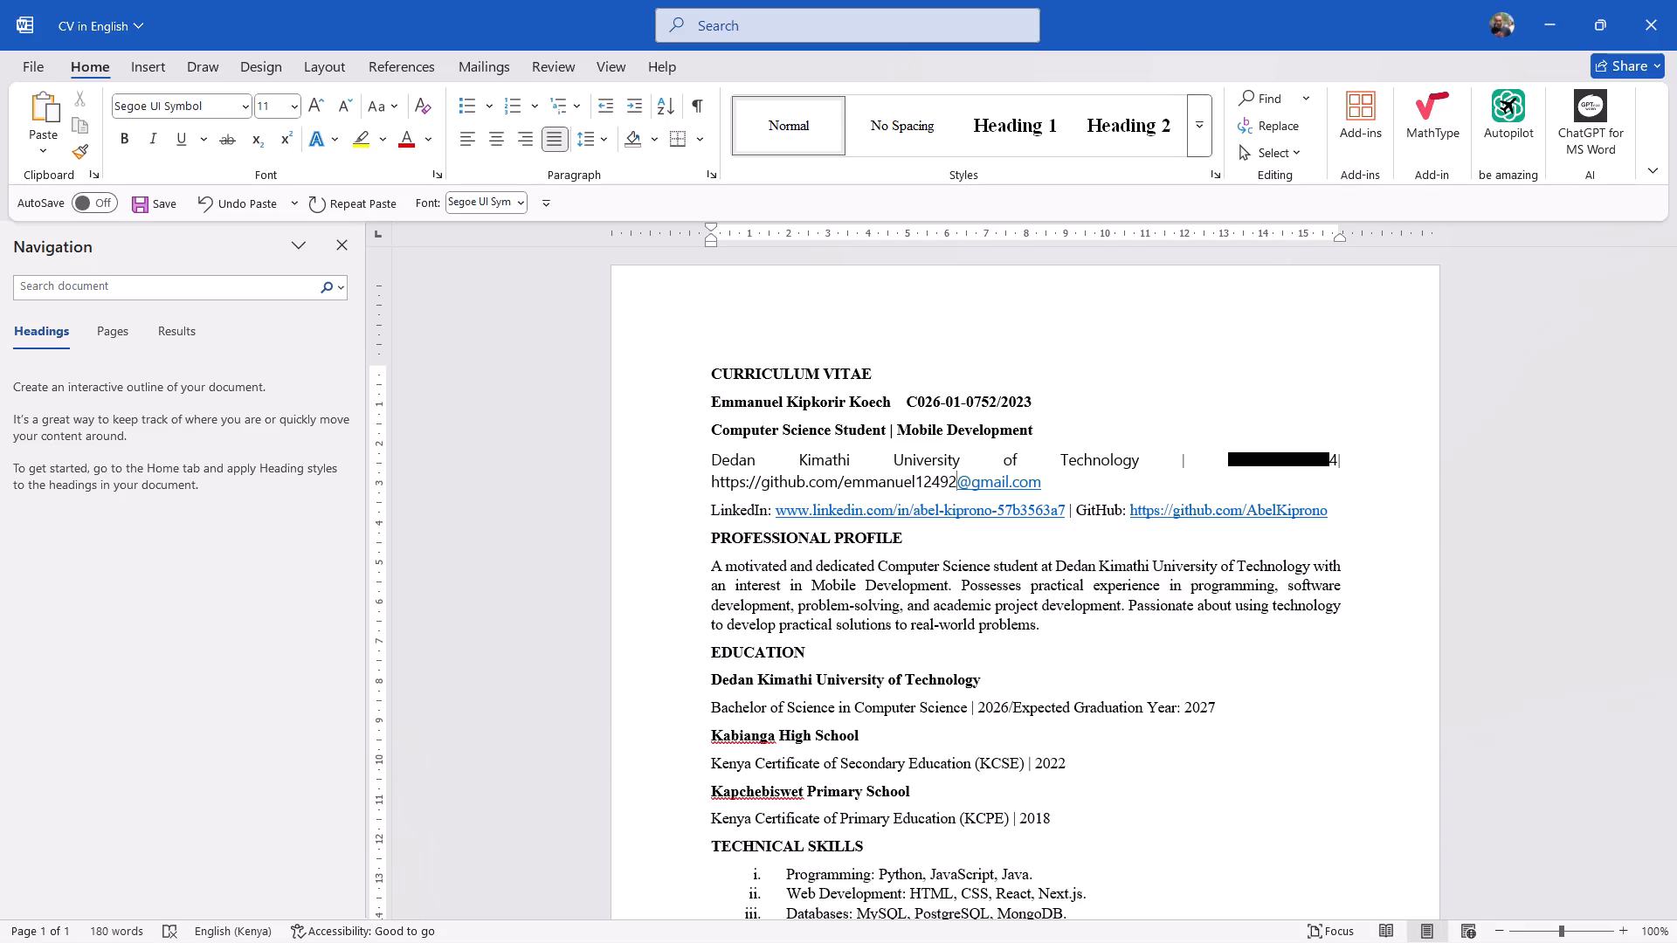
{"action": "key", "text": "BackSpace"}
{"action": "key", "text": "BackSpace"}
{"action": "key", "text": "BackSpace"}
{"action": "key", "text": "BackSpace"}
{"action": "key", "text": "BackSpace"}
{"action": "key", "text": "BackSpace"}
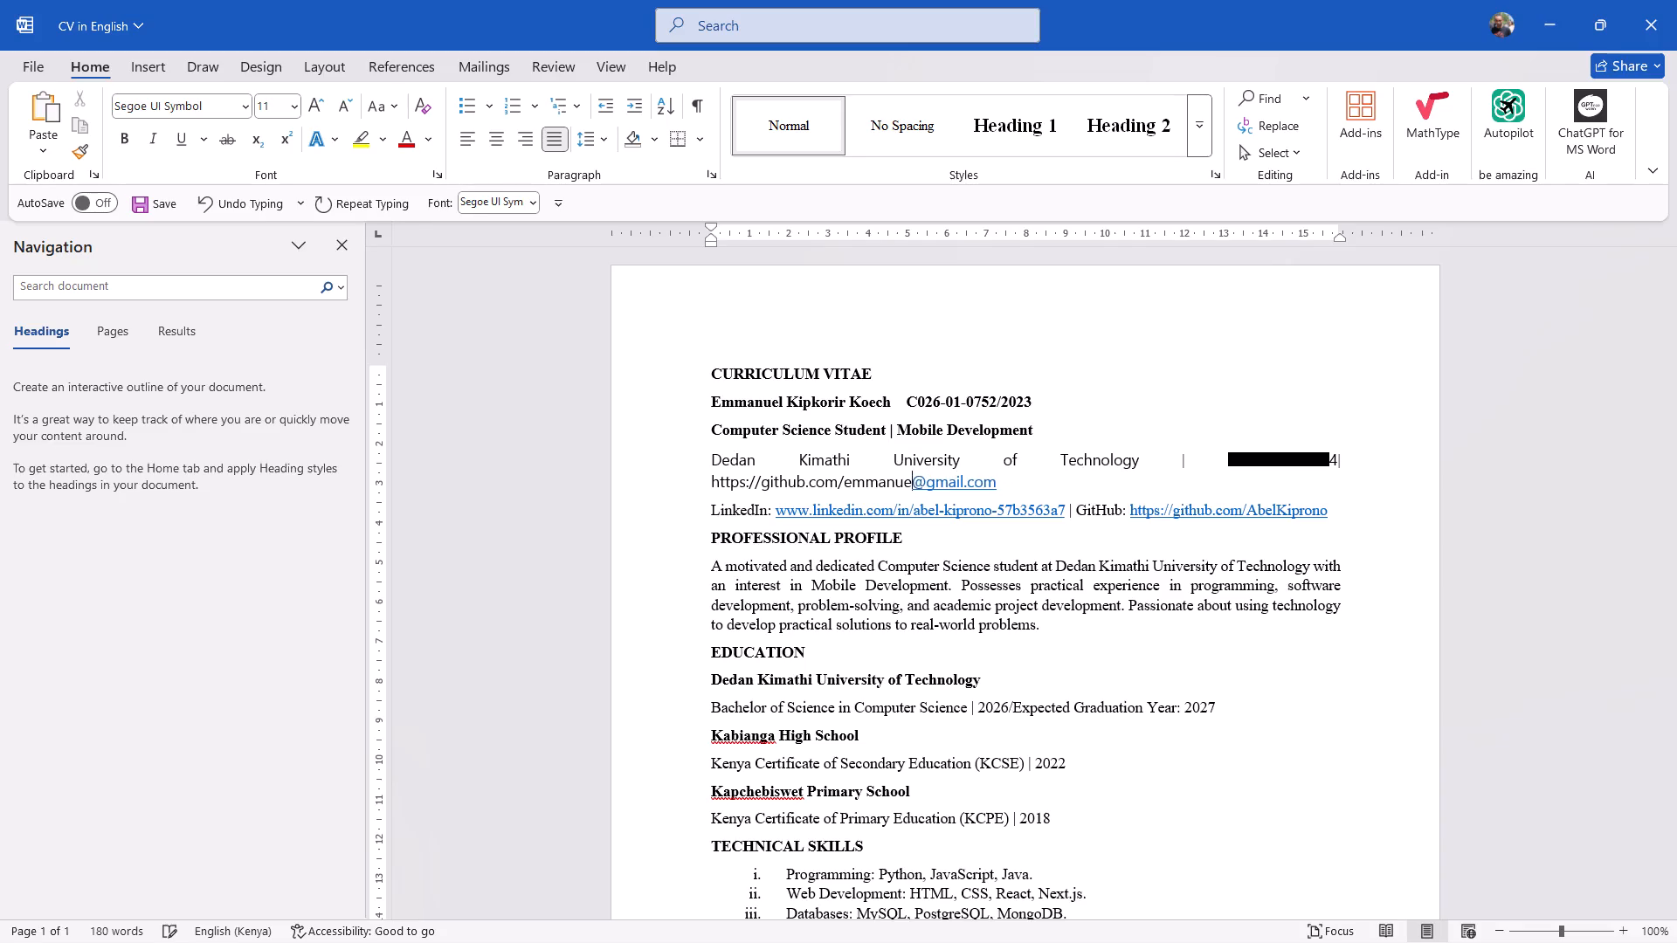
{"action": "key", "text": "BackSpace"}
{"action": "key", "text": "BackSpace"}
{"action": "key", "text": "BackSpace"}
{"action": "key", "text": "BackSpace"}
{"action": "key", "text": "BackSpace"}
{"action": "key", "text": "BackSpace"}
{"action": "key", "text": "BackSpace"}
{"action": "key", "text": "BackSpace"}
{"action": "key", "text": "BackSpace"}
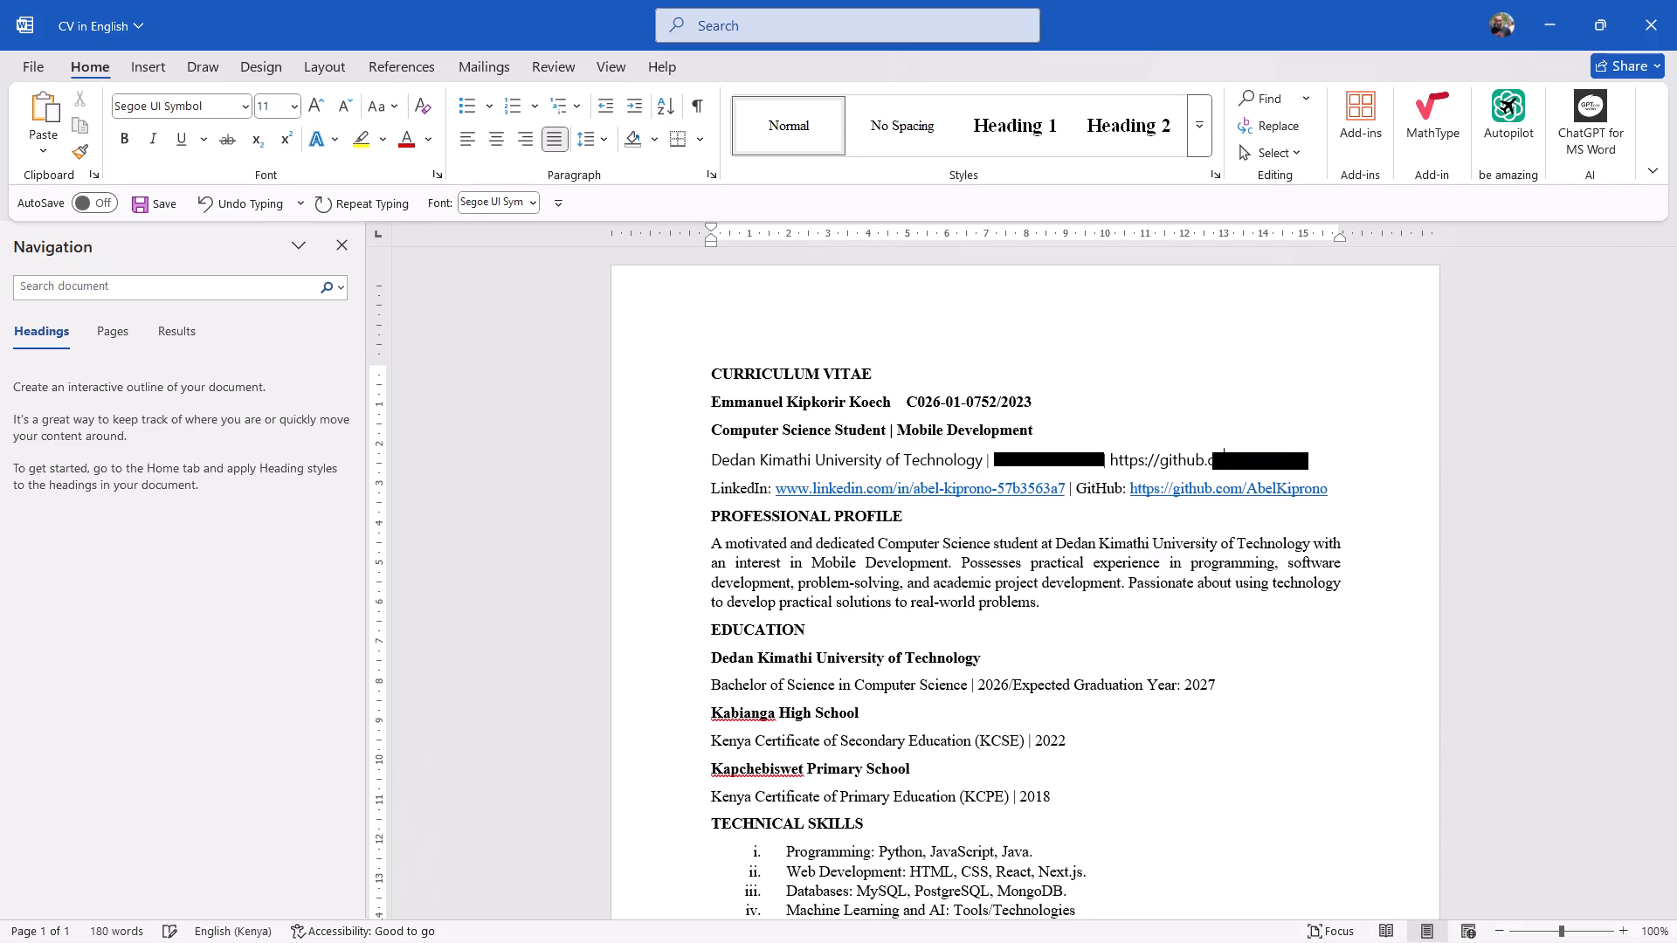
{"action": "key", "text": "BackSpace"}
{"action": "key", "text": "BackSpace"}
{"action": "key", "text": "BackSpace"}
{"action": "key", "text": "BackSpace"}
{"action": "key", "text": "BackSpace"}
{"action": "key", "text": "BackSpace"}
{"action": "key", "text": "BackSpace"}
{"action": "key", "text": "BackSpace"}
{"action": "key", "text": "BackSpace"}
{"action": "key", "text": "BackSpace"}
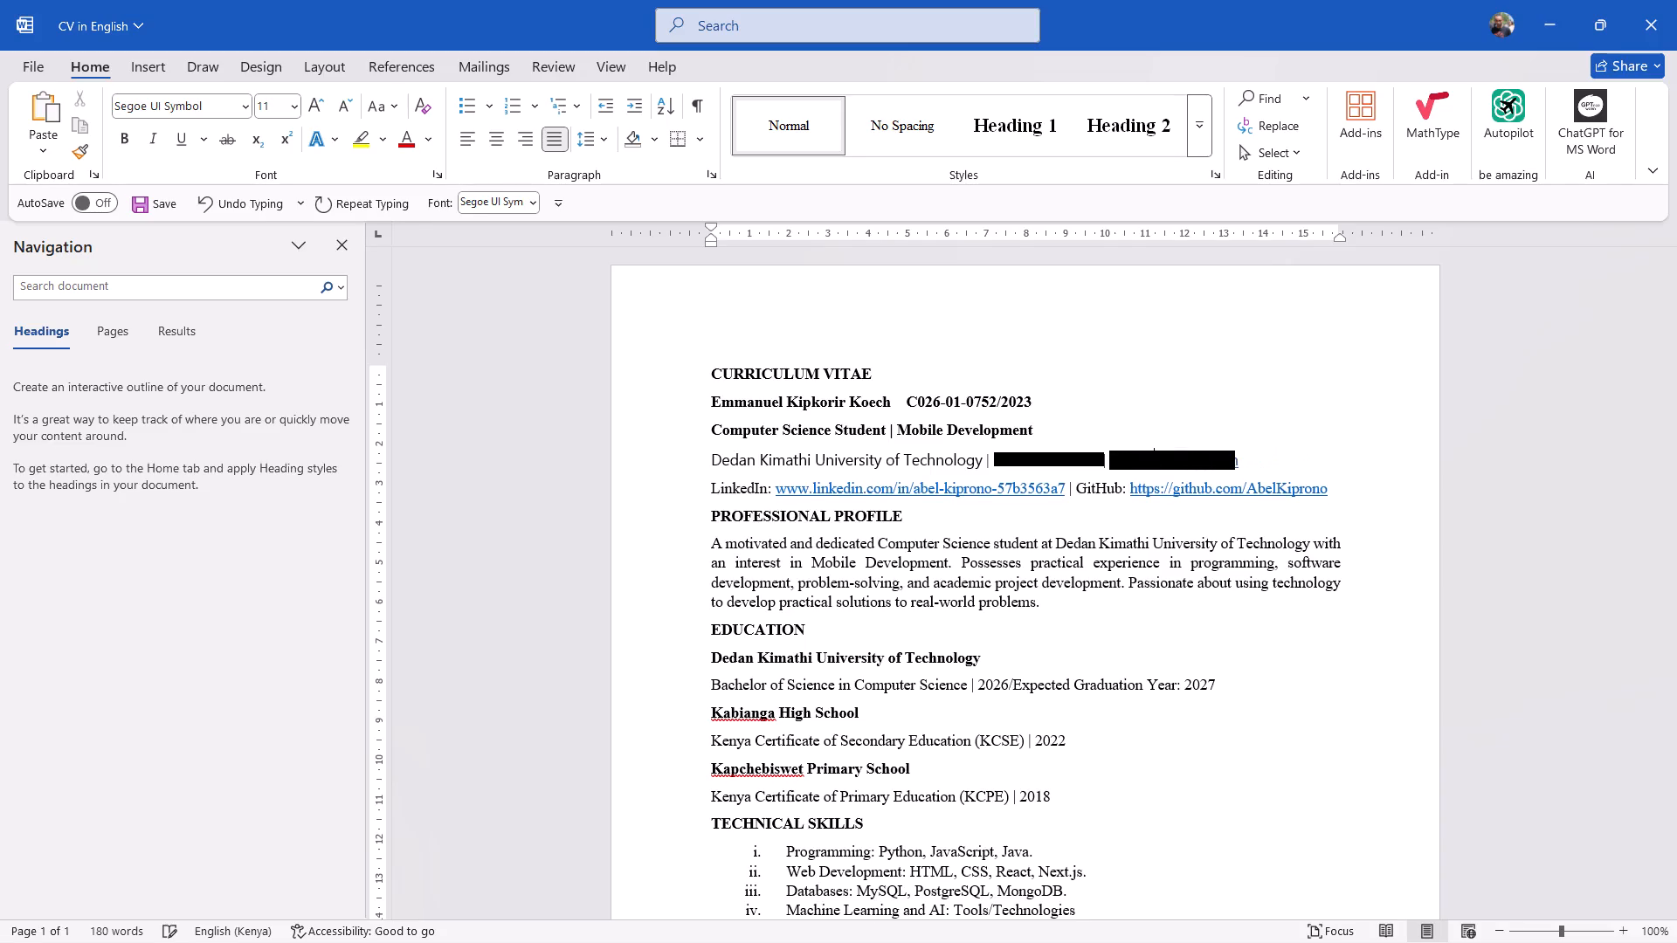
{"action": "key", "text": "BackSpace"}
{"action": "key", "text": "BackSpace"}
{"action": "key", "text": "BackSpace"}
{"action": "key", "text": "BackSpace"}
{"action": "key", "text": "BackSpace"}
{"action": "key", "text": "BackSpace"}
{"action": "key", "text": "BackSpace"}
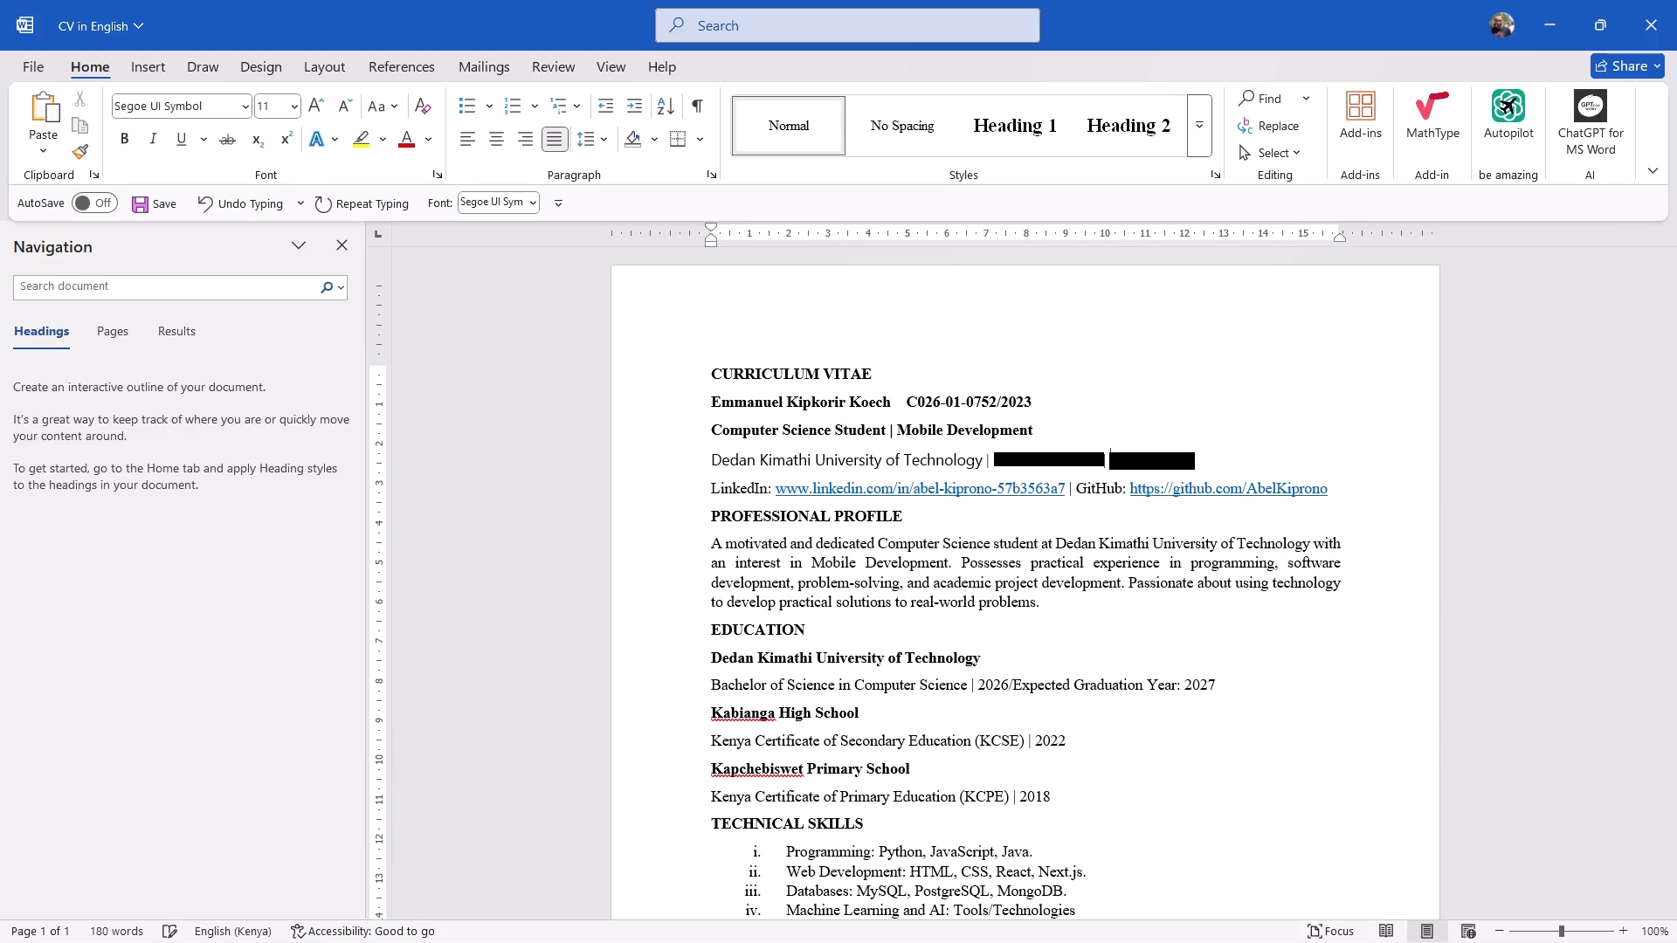
{"action": "key", "text": "super+v"}
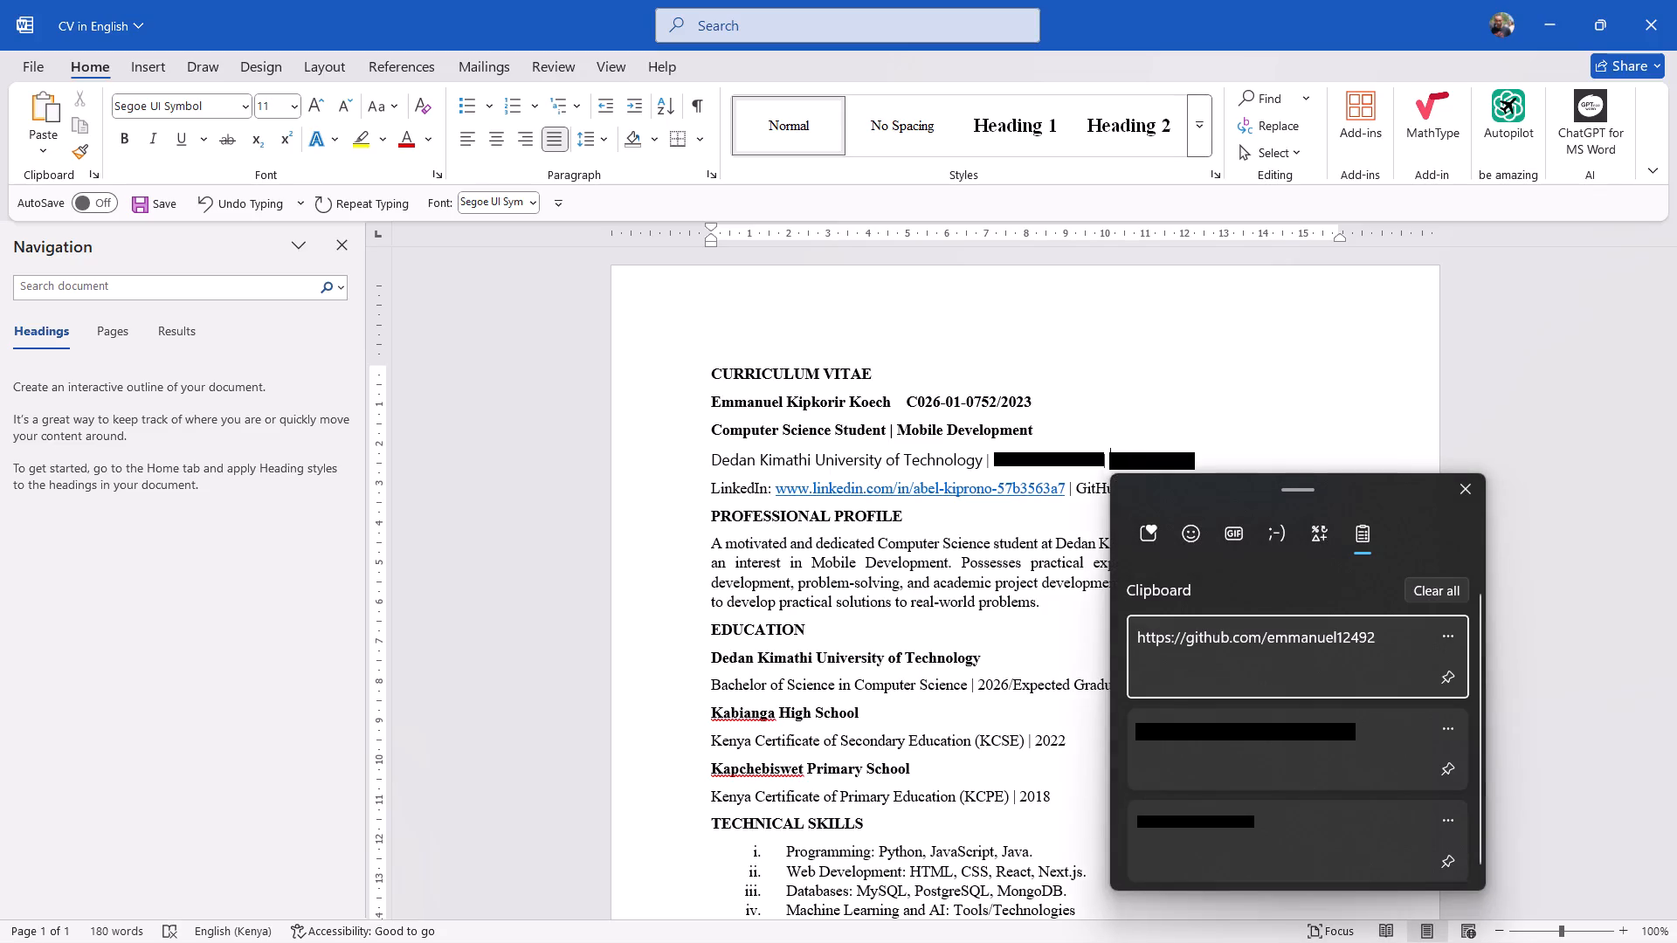
{"action": "left_click", "coordinate": [1245, 751]}
{"action": "key", "text": "ctrl+v"}
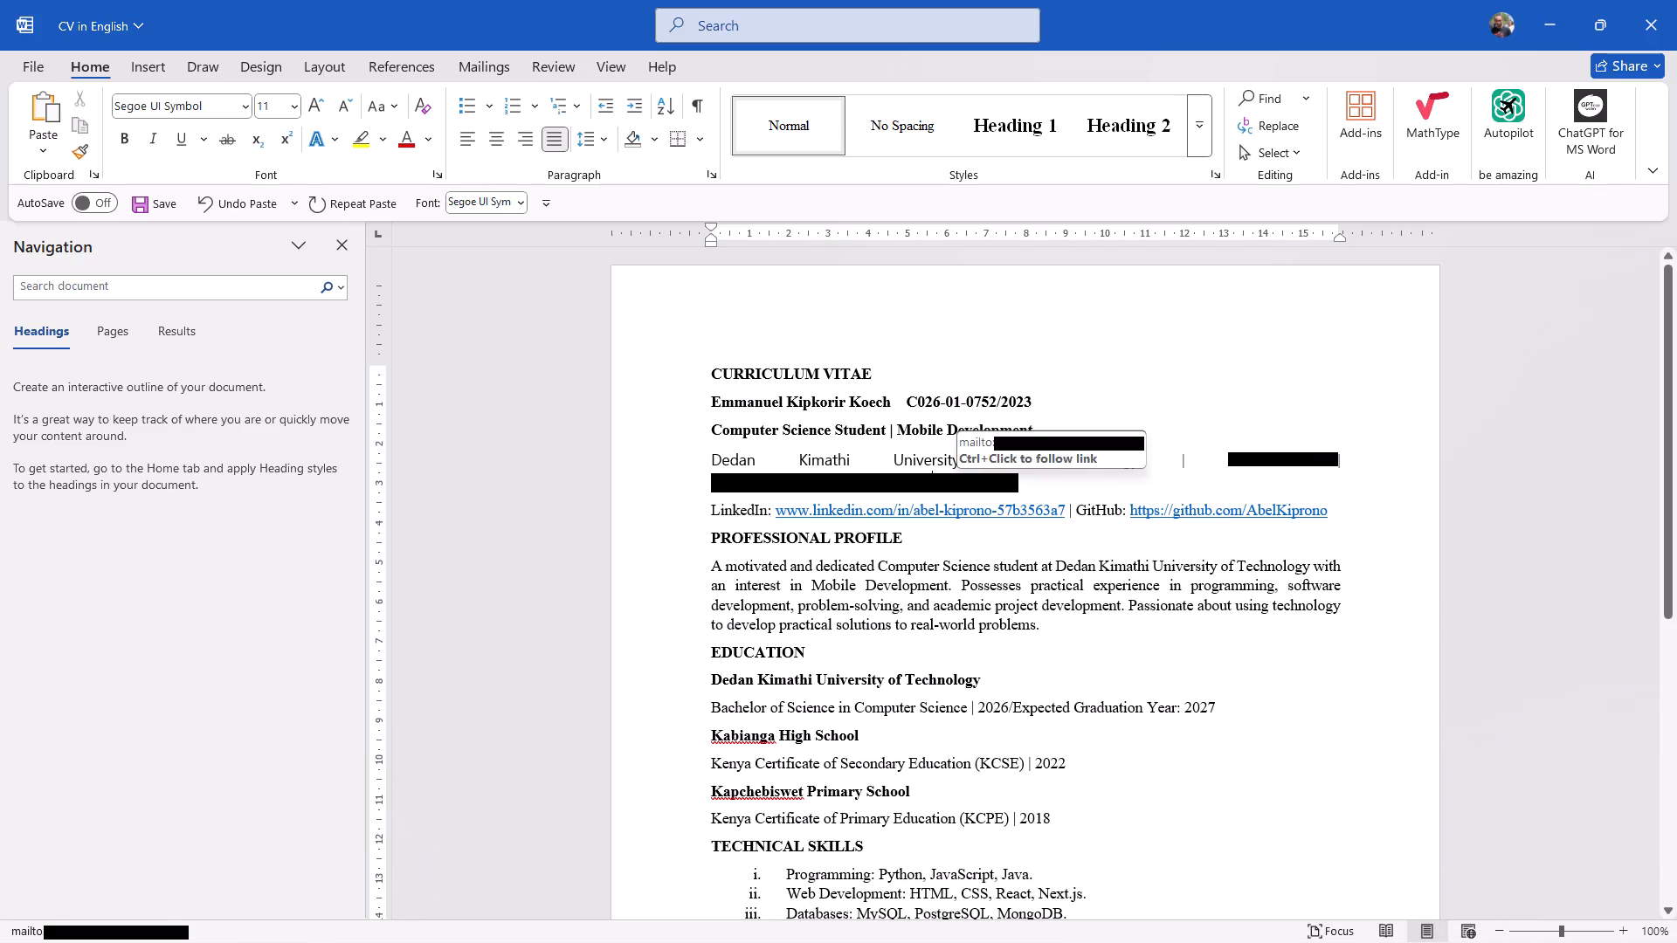
{"action": "key", "text": "BackSpace"}
{"action": "key", "text": "BackSpace"}
{"action": "key", "text": "BackSpace"}
{"action": "key", "text": "BackSpace"}
{"action": "key", "text": "BackSpace"}
{"action": "key", "text": "BackSpace"}
{"action": "key", "text": "BackSpace"}
{"action": "key", "text": "BackSpace"}
{"action": "key", "text": "BackSpace"}
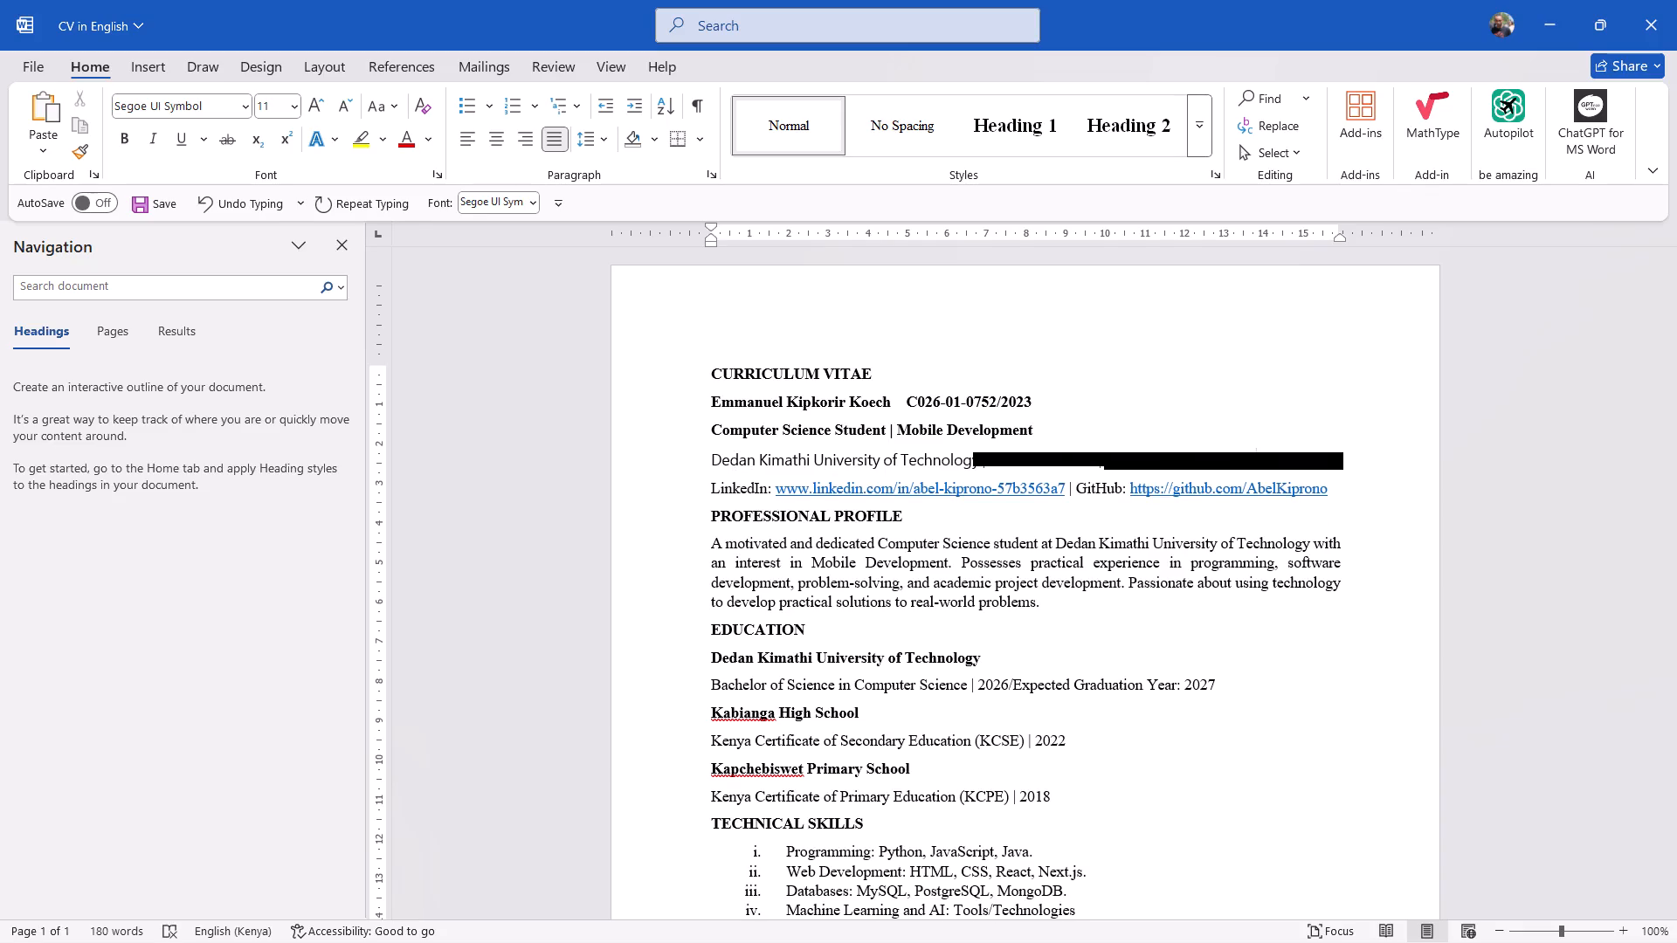
{"action": "key", "text": "BackSpace"}
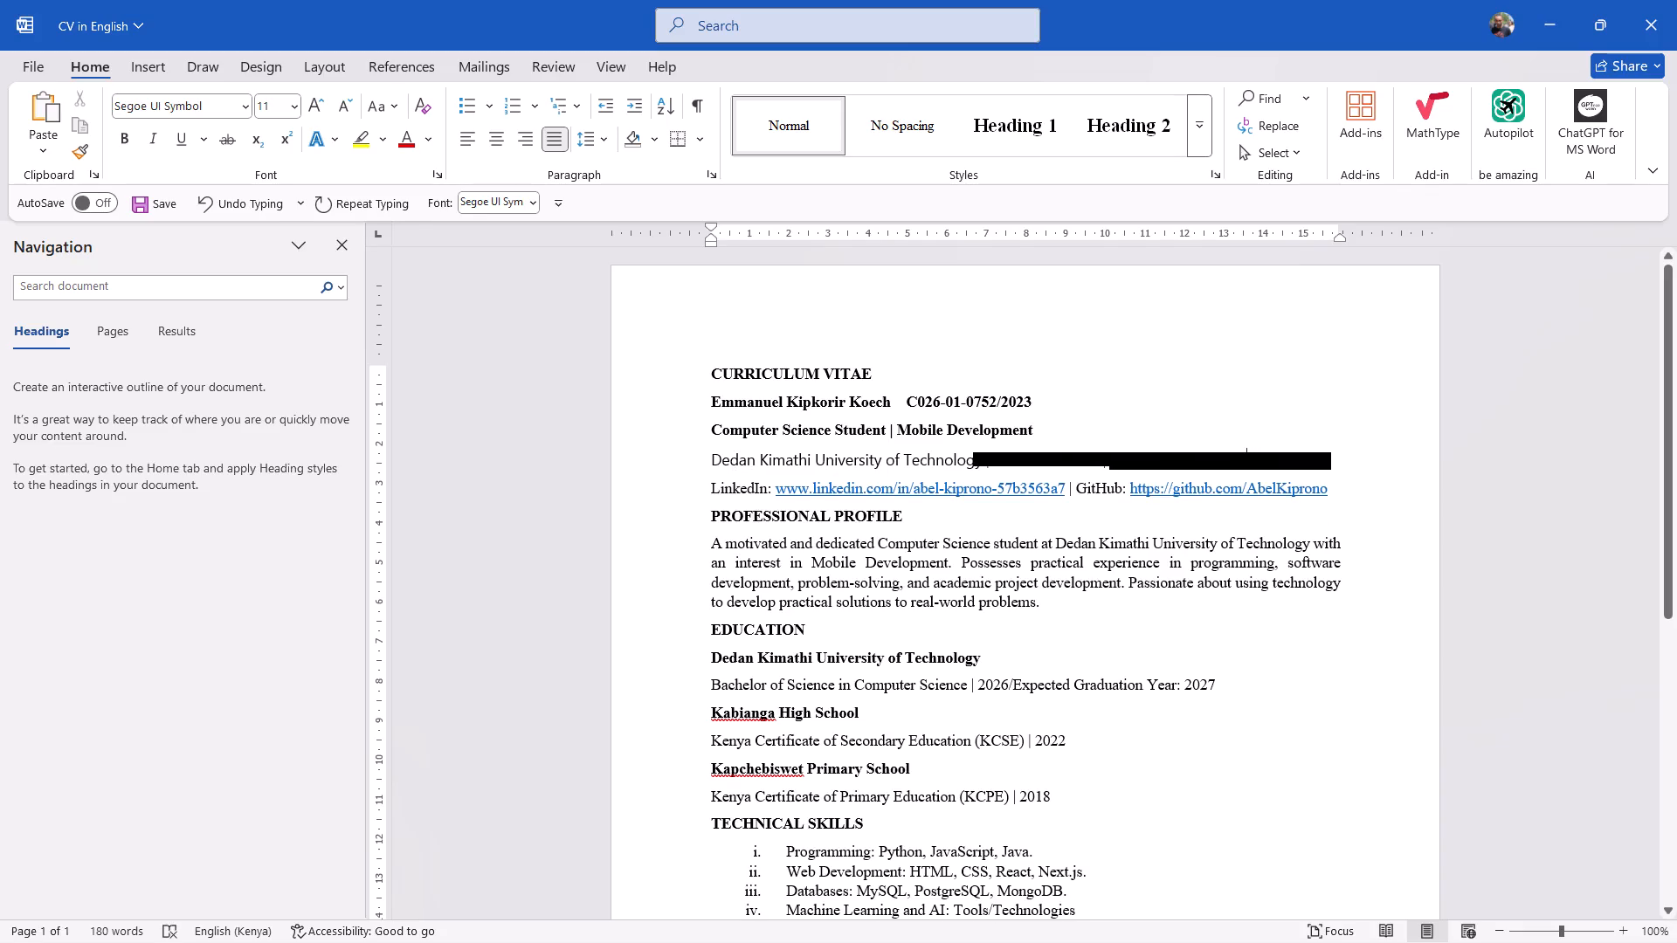
Check the new e-mail address and its hyperlink on the university line.
{"action": "left_click", "coordinate": [1209, 465]}
{"action": "left_click", "coordinate": [1192, 457]}
{"action": "left_click", "coordinate": [1246, 457]}
{"action": "left_click_drag", "start_coordinate": [1227, 453], "coordinate": [1108, 467]}
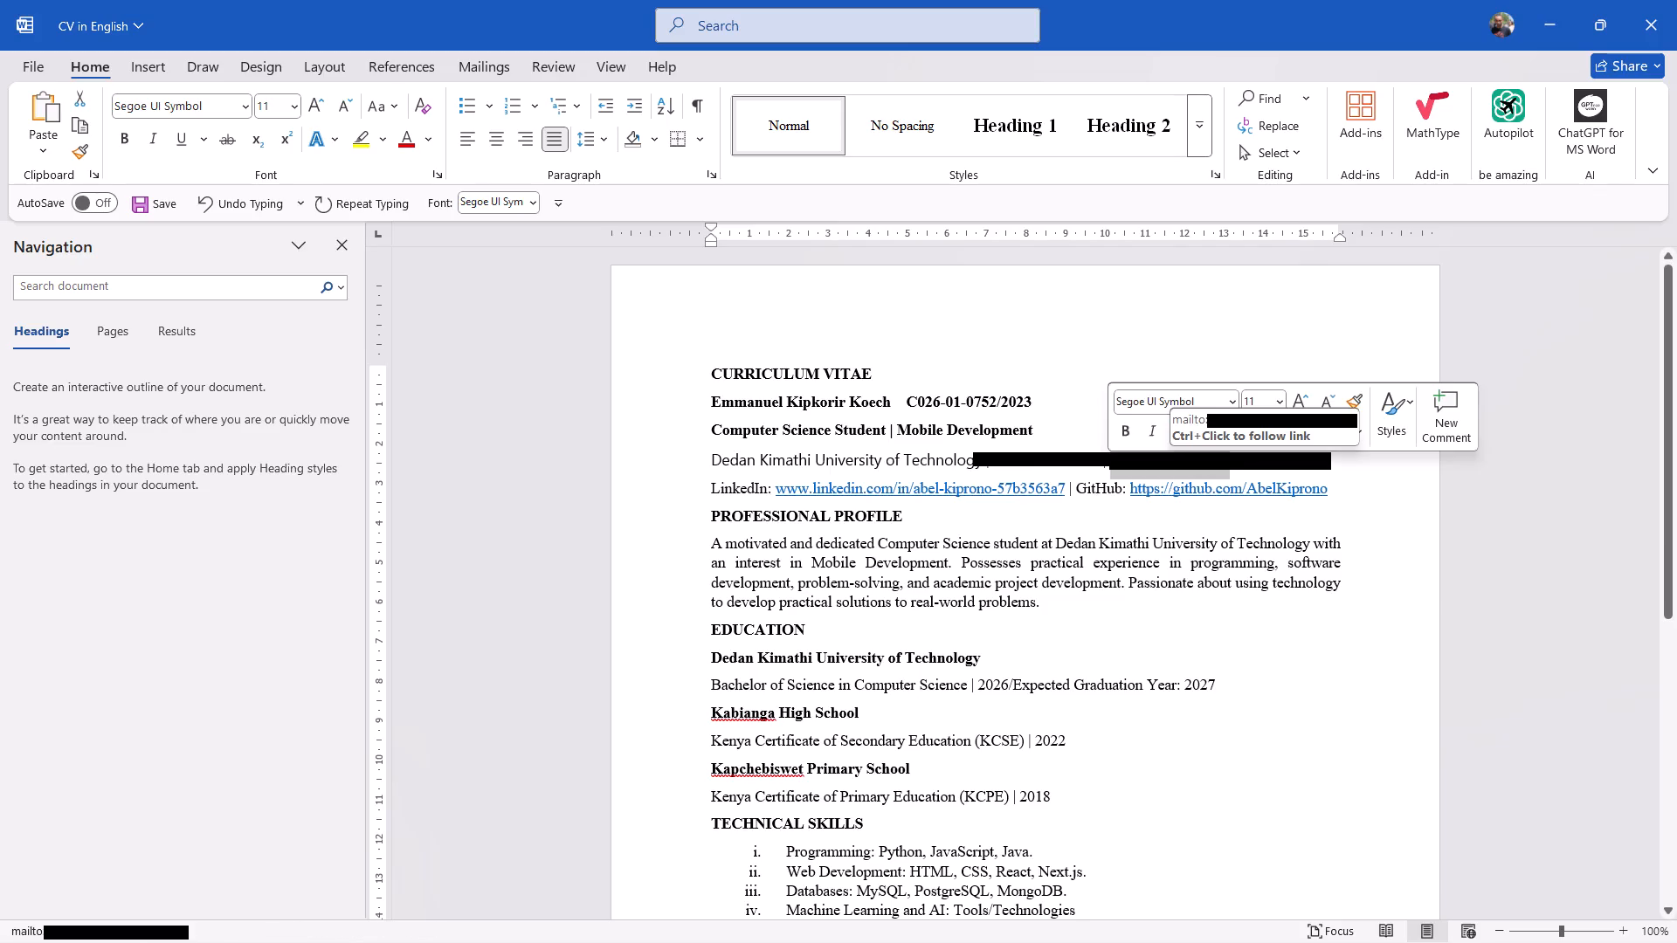
{"action": "left_click", "coordinate": [1270, 465]}
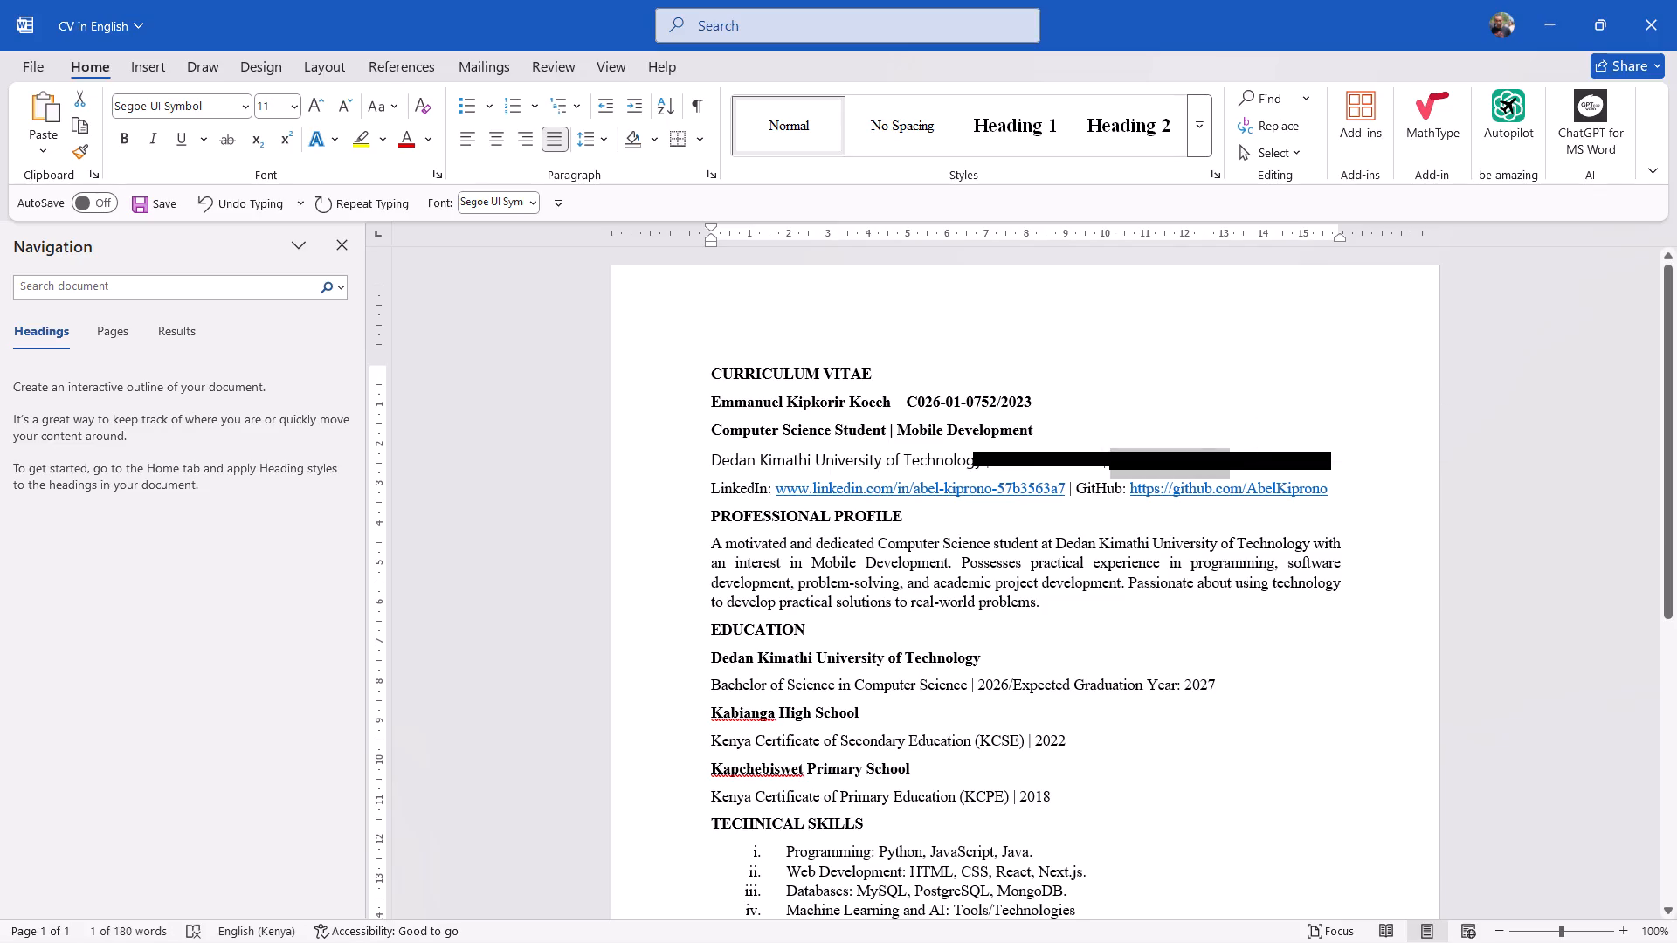
{"action": "left_click", "coordinate": [1270, 465]}
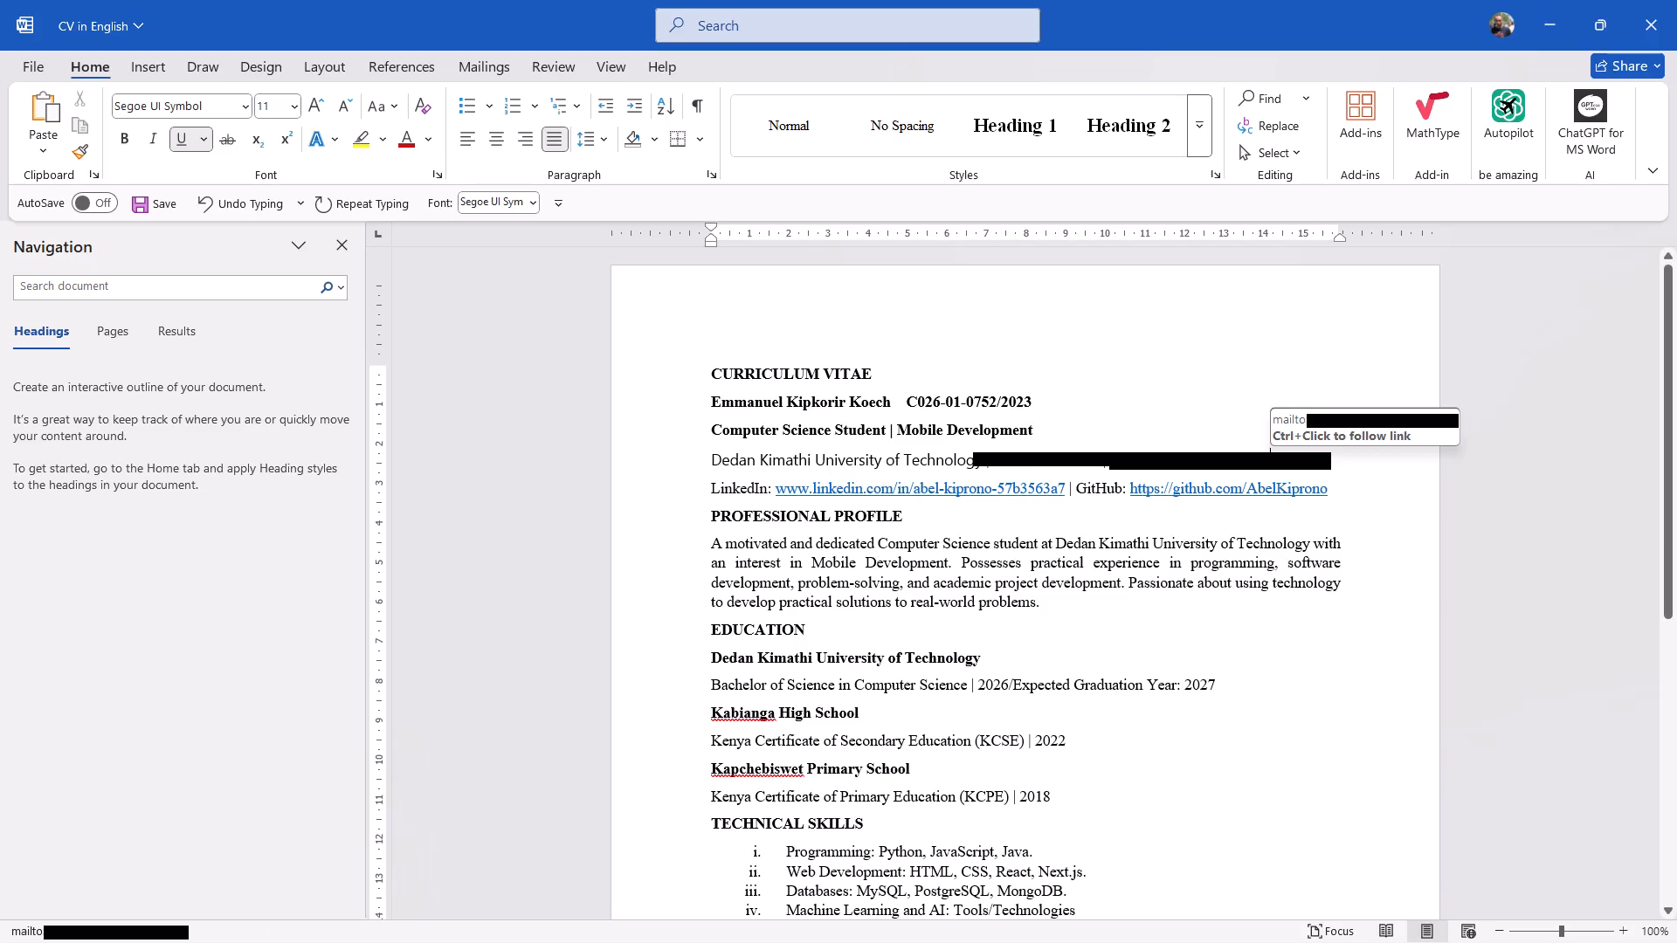
{"action": "right_click", "coordinate": [1274, 465]}
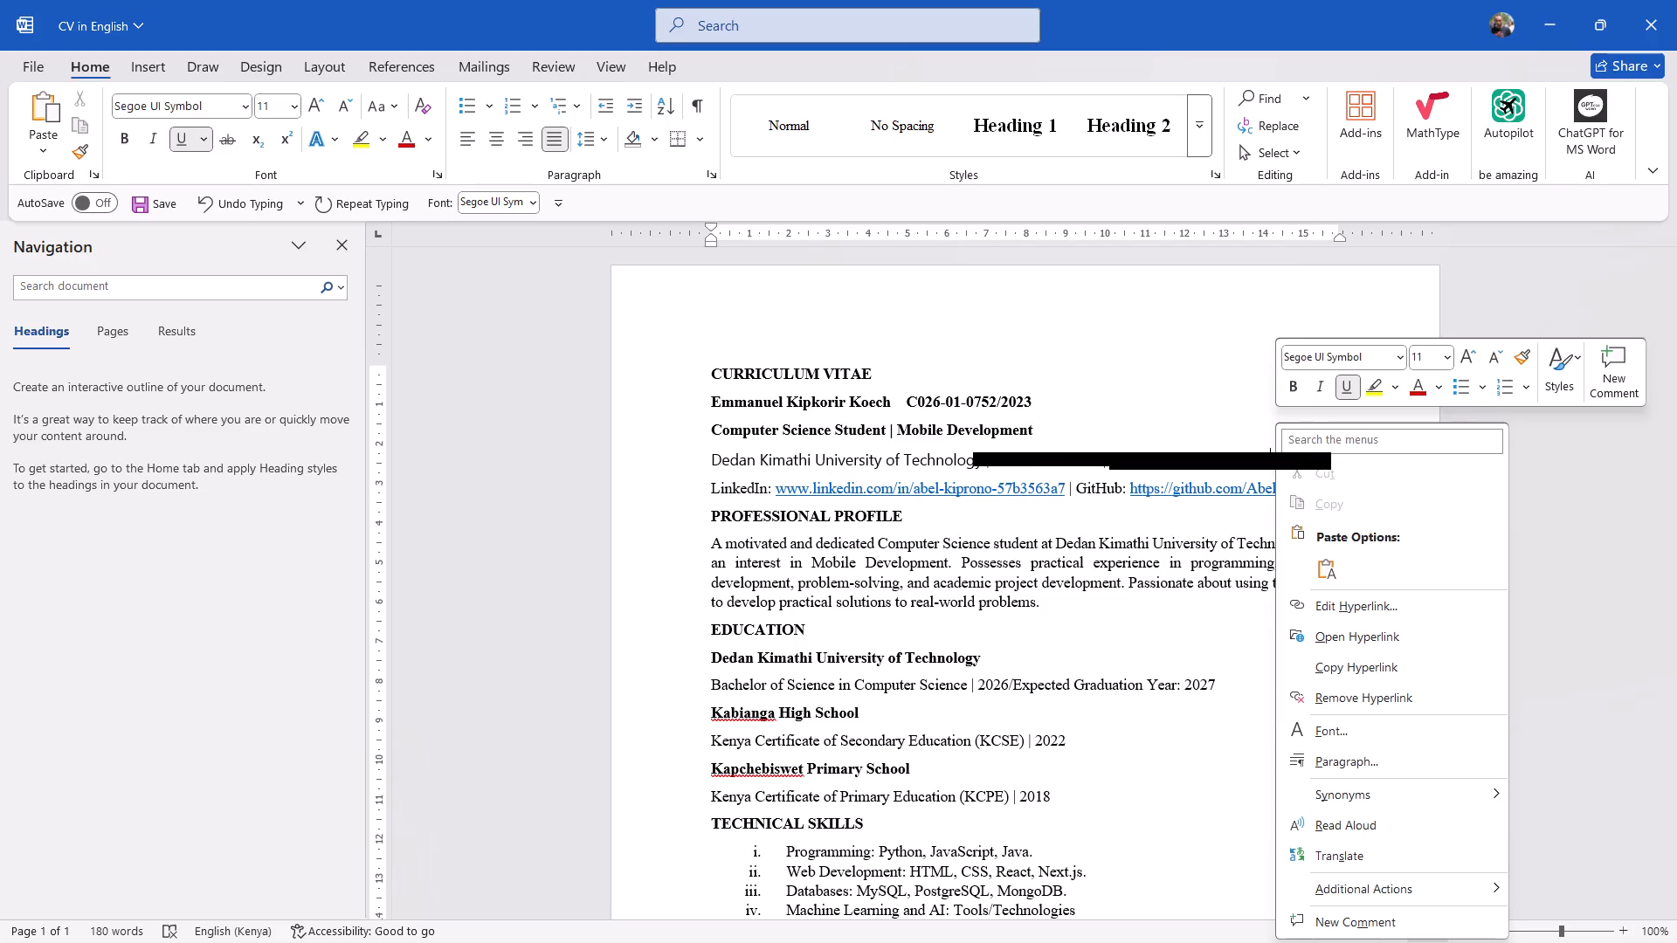
{"action": "left_click", "coordinate": [1231, 456]}
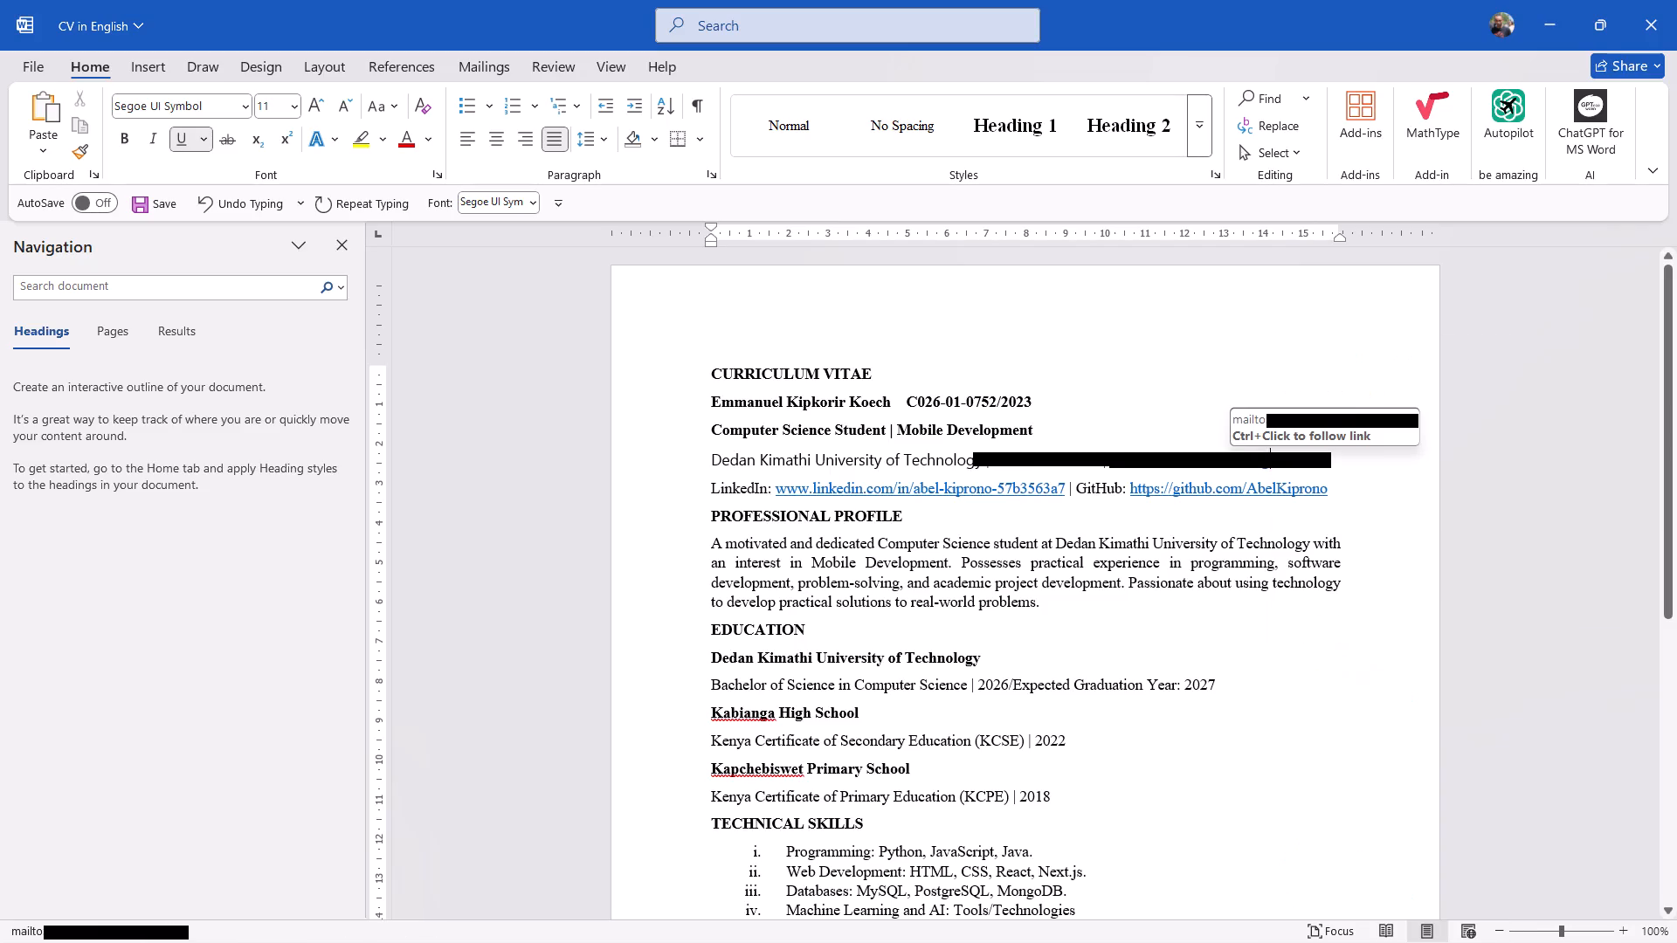
{"action": "left_click_drag", "start_coordinate": [1245, 461], "coordinate": [1107, 459]}
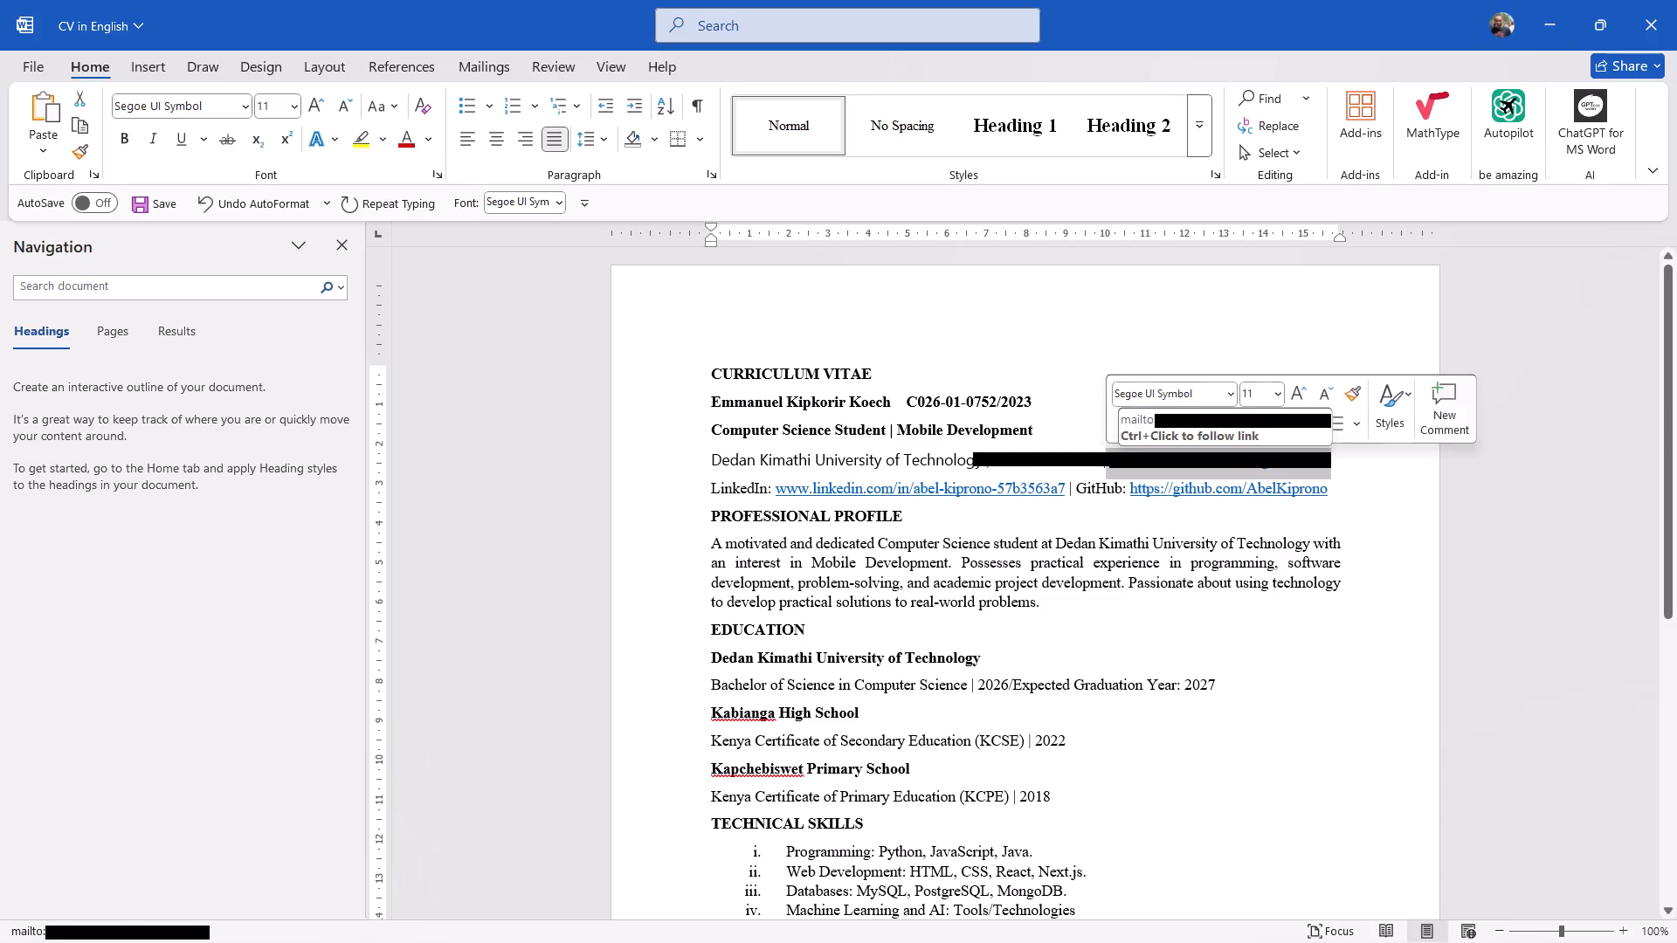
{"action": "left_click", "coordinate": [1341, 474]}
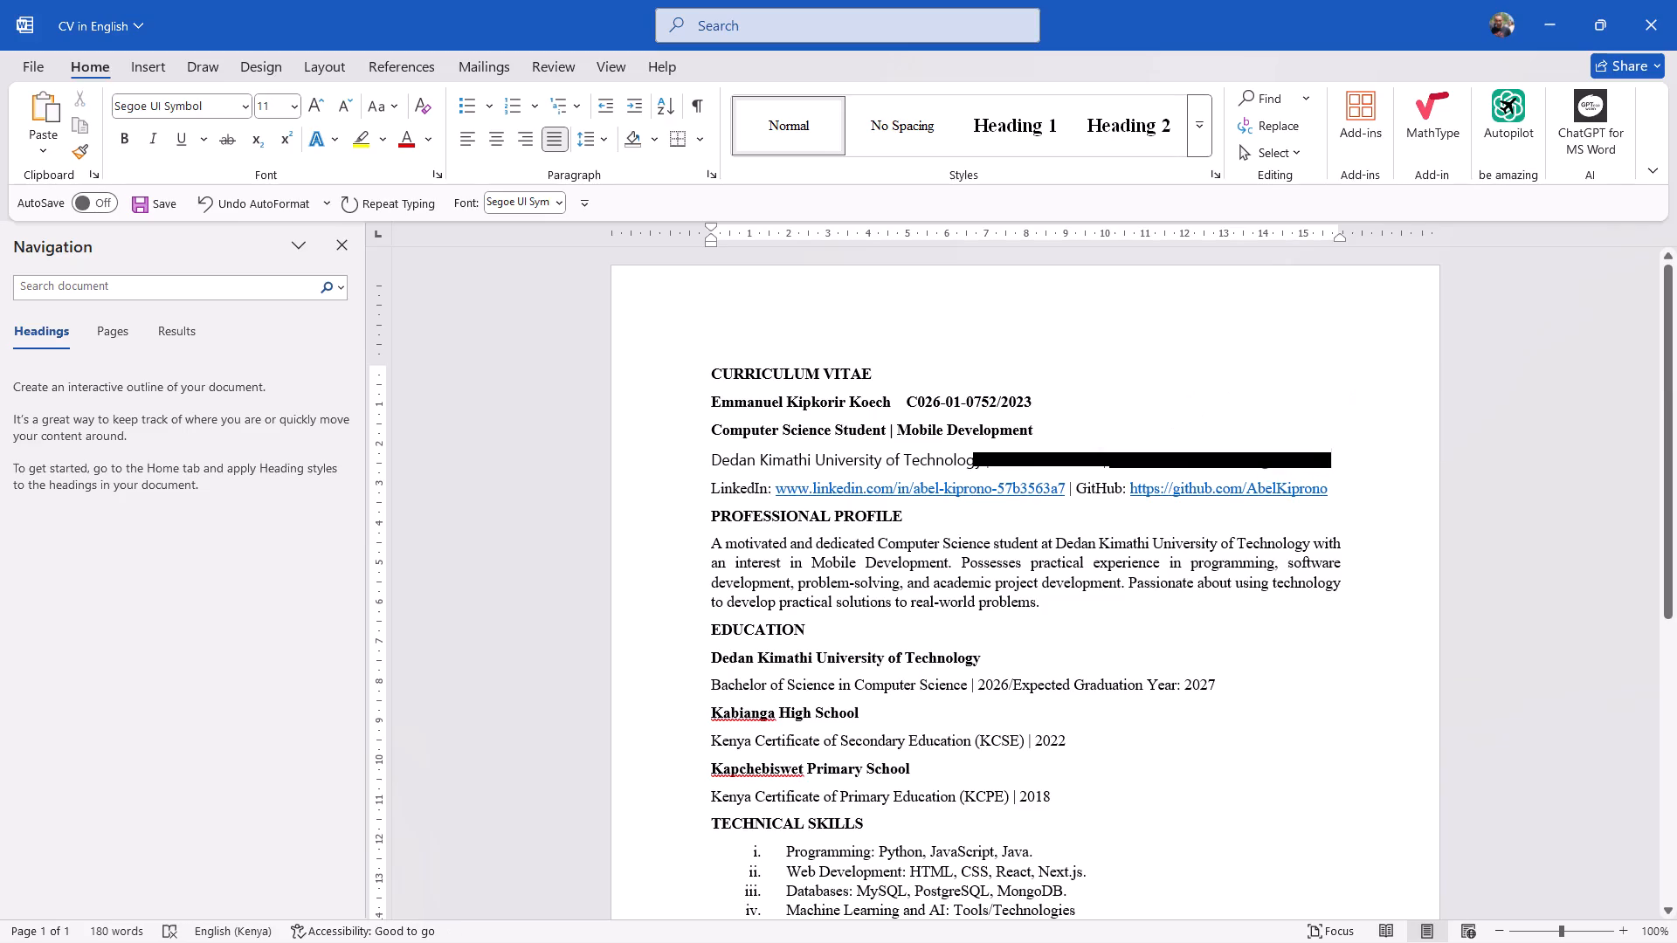
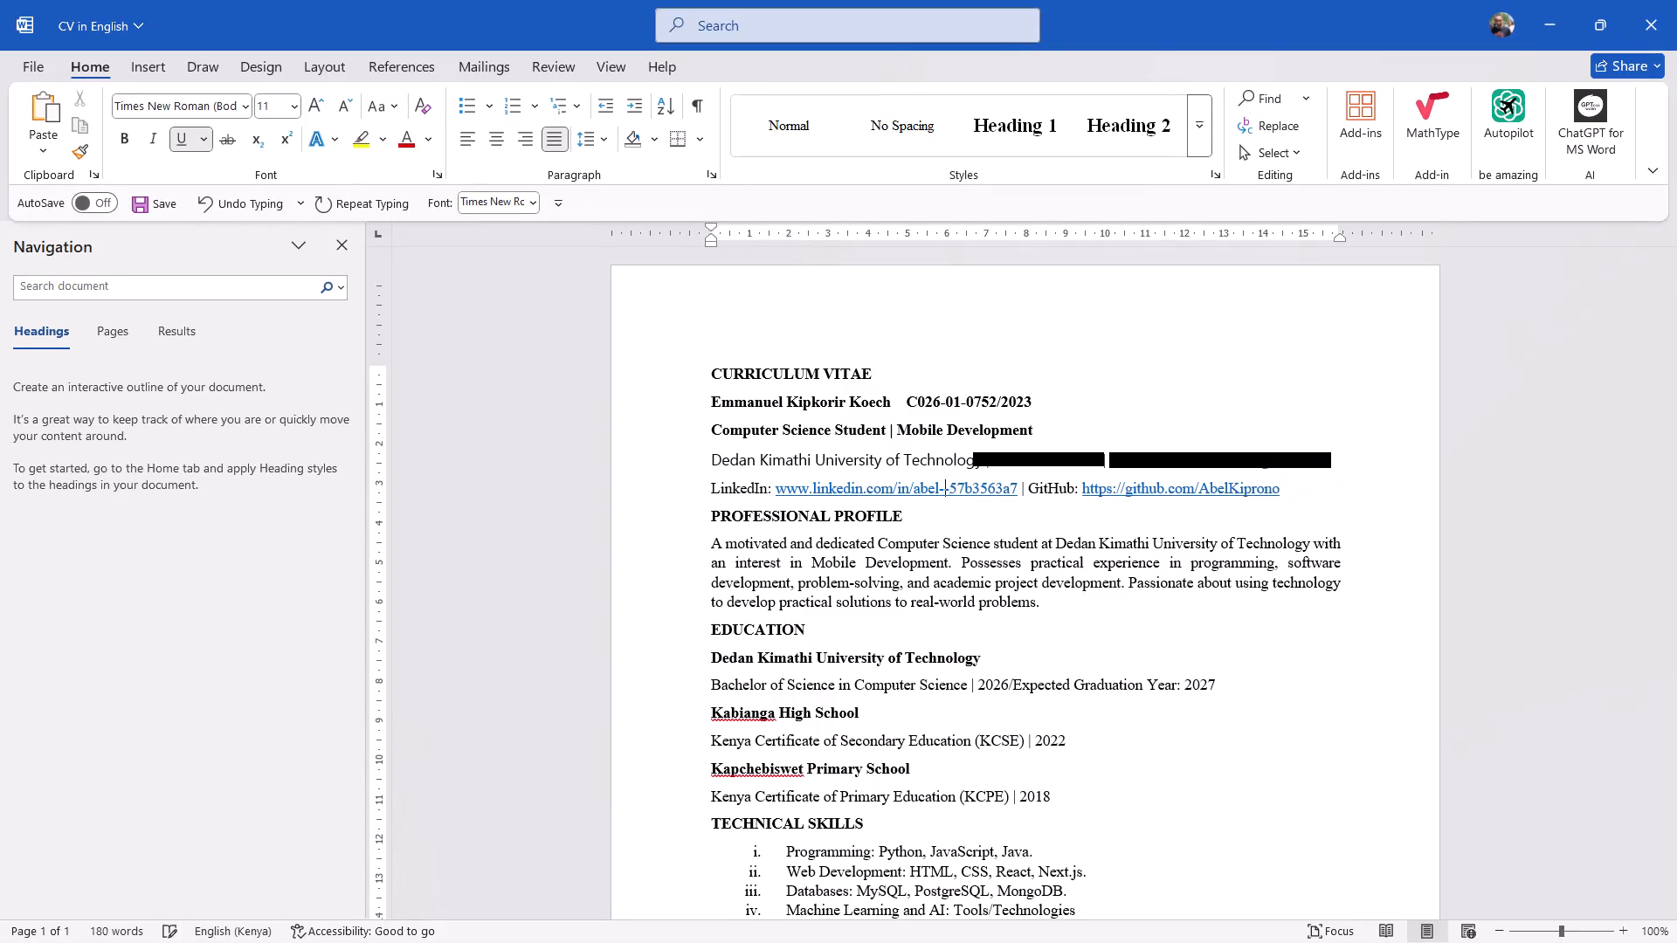
{"action": "key", "text": "BackSpace"}
{"action": "key", "text": "BackSpace"}
{"action": "key", "text": "BackSpace"}
{"action": "key", "text": "BackSpace"}
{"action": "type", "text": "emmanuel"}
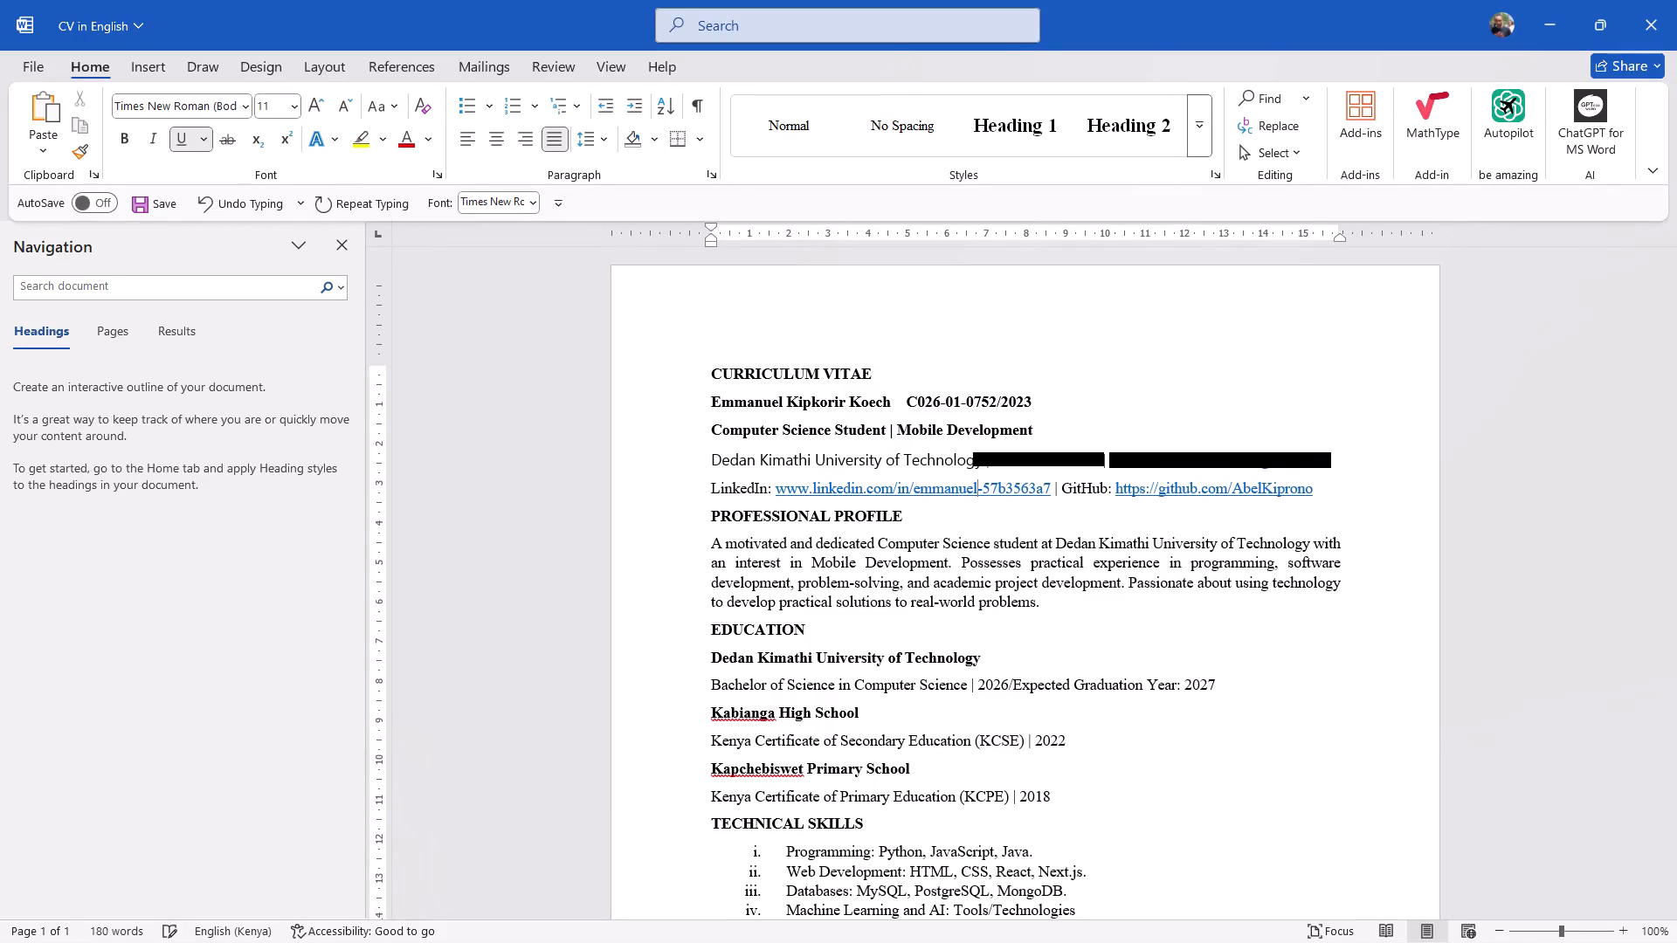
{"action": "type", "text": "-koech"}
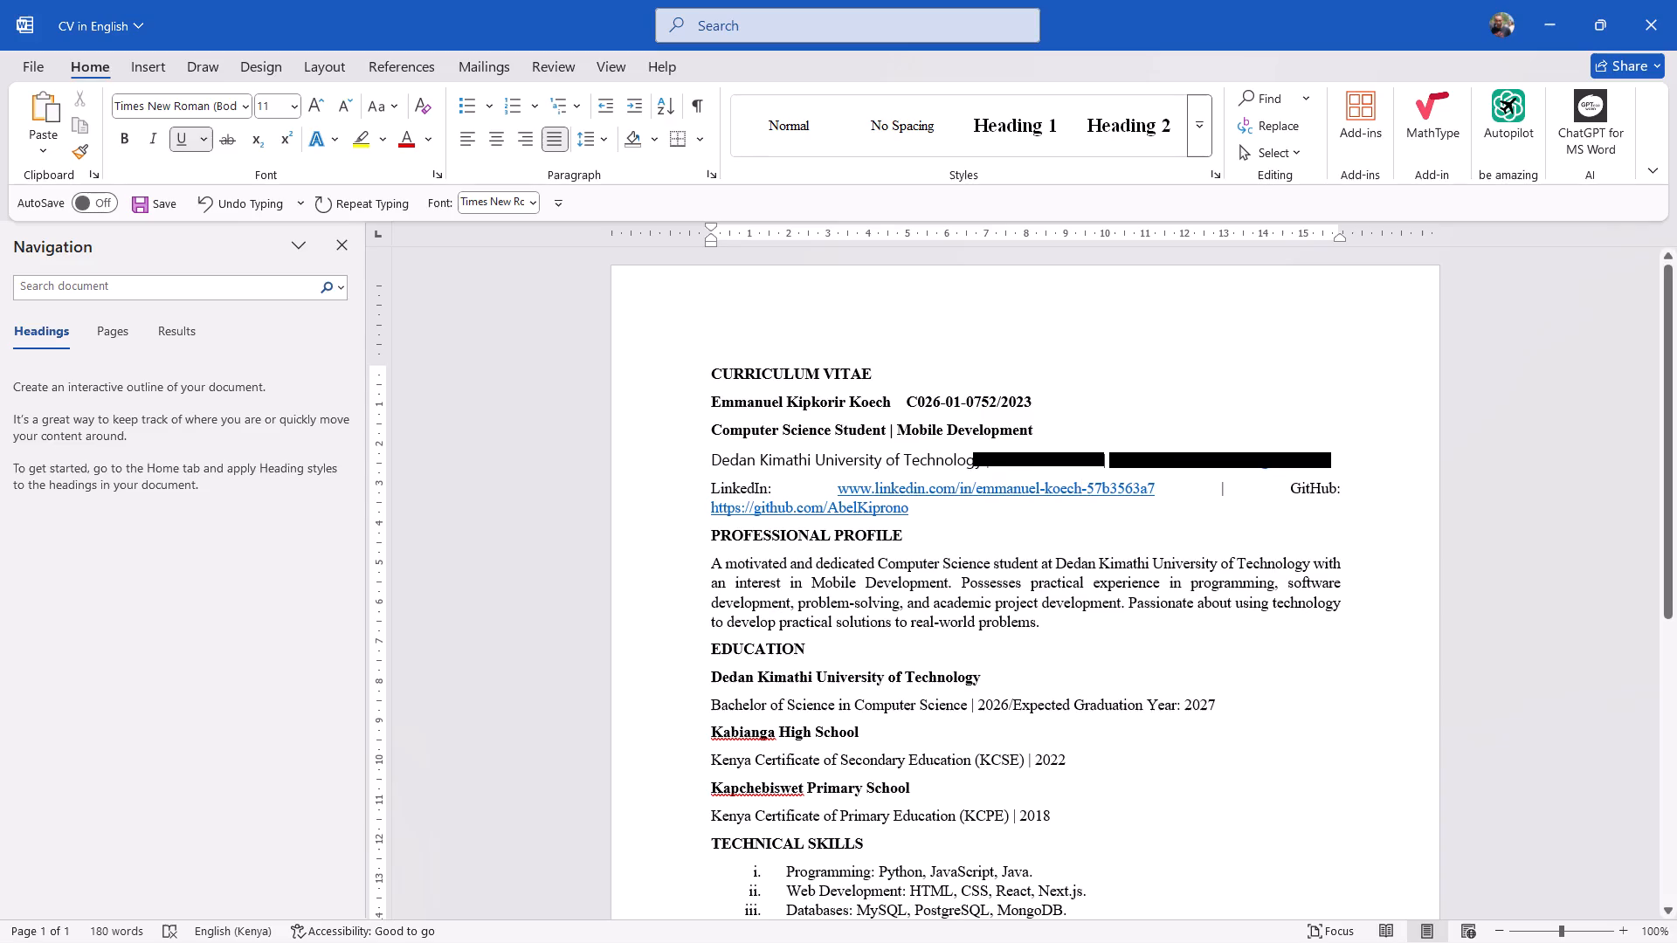
Remove the spaces after "LinkedIn:" and on both sides of the | separator before "GitHub:" on the links line.
{"action": "left_click", "coordinate": [832, 483]}
{"action": "key", "text": "BackSpace"}
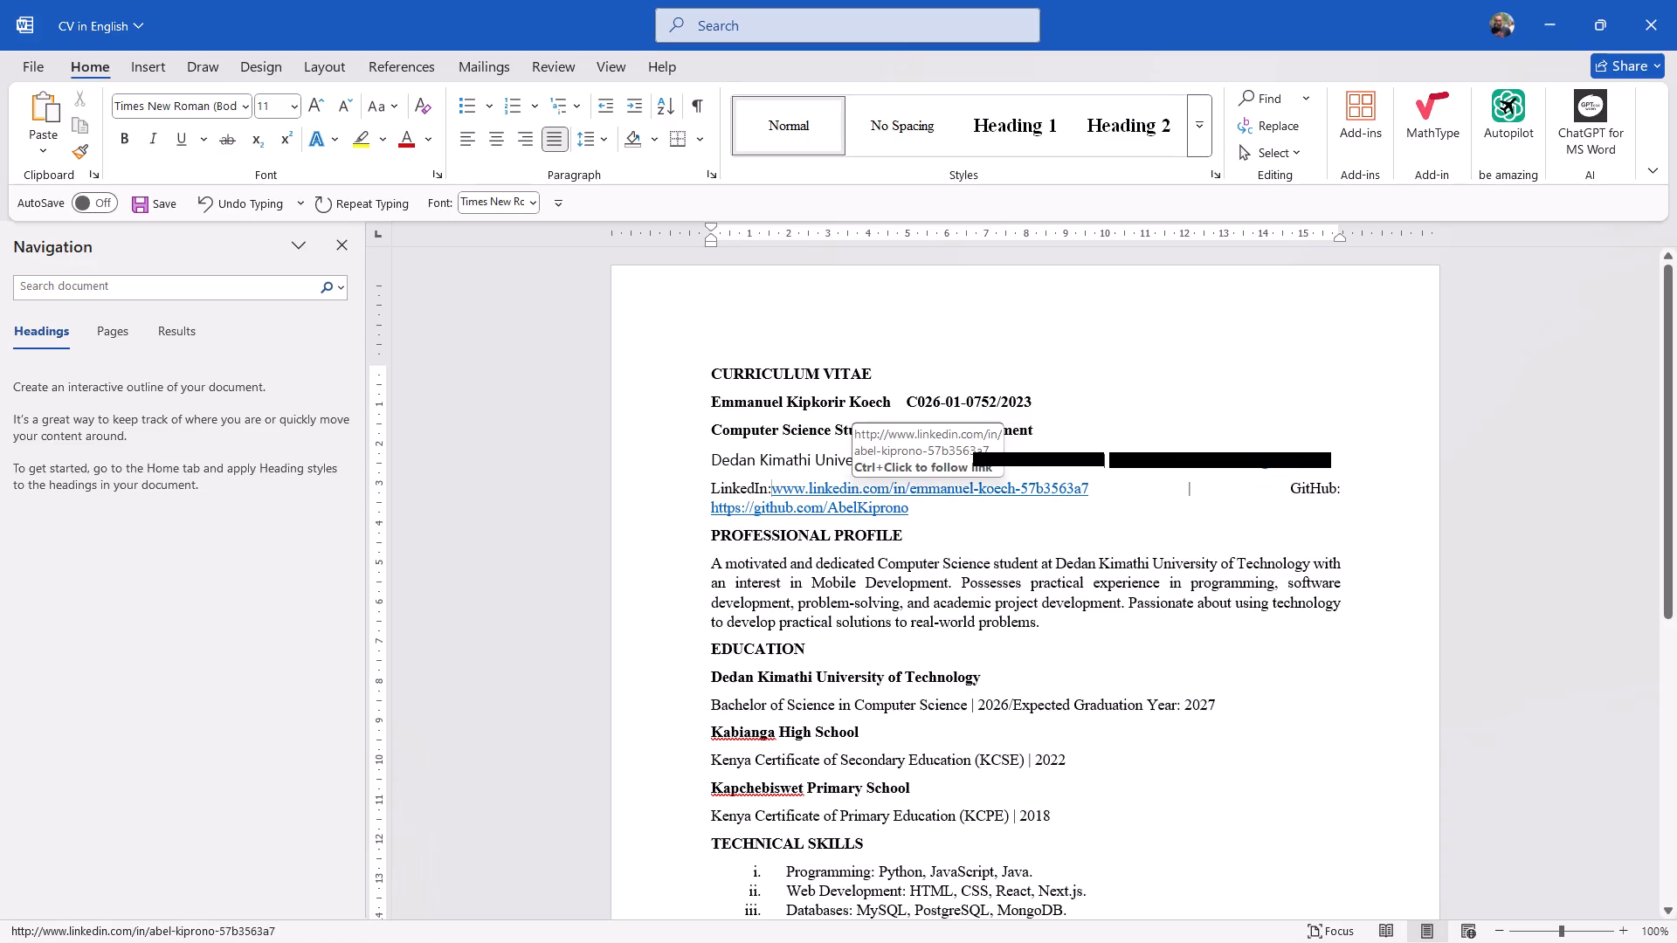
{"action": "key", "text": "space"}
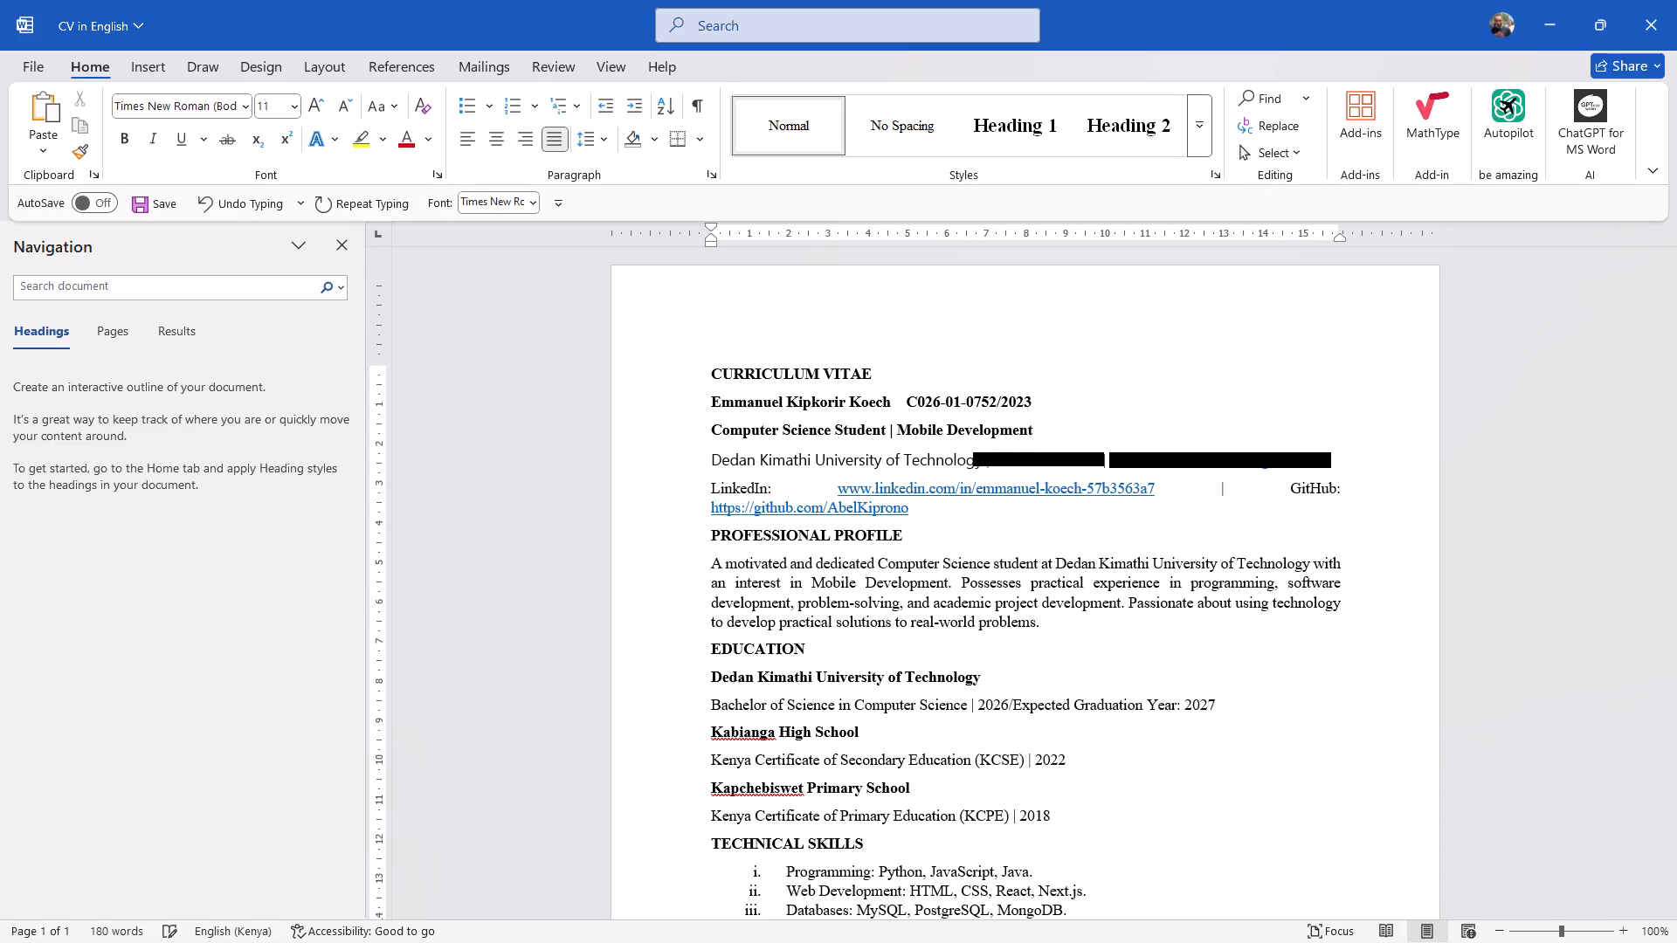
{"action": "key", "text": "BackSpace"}
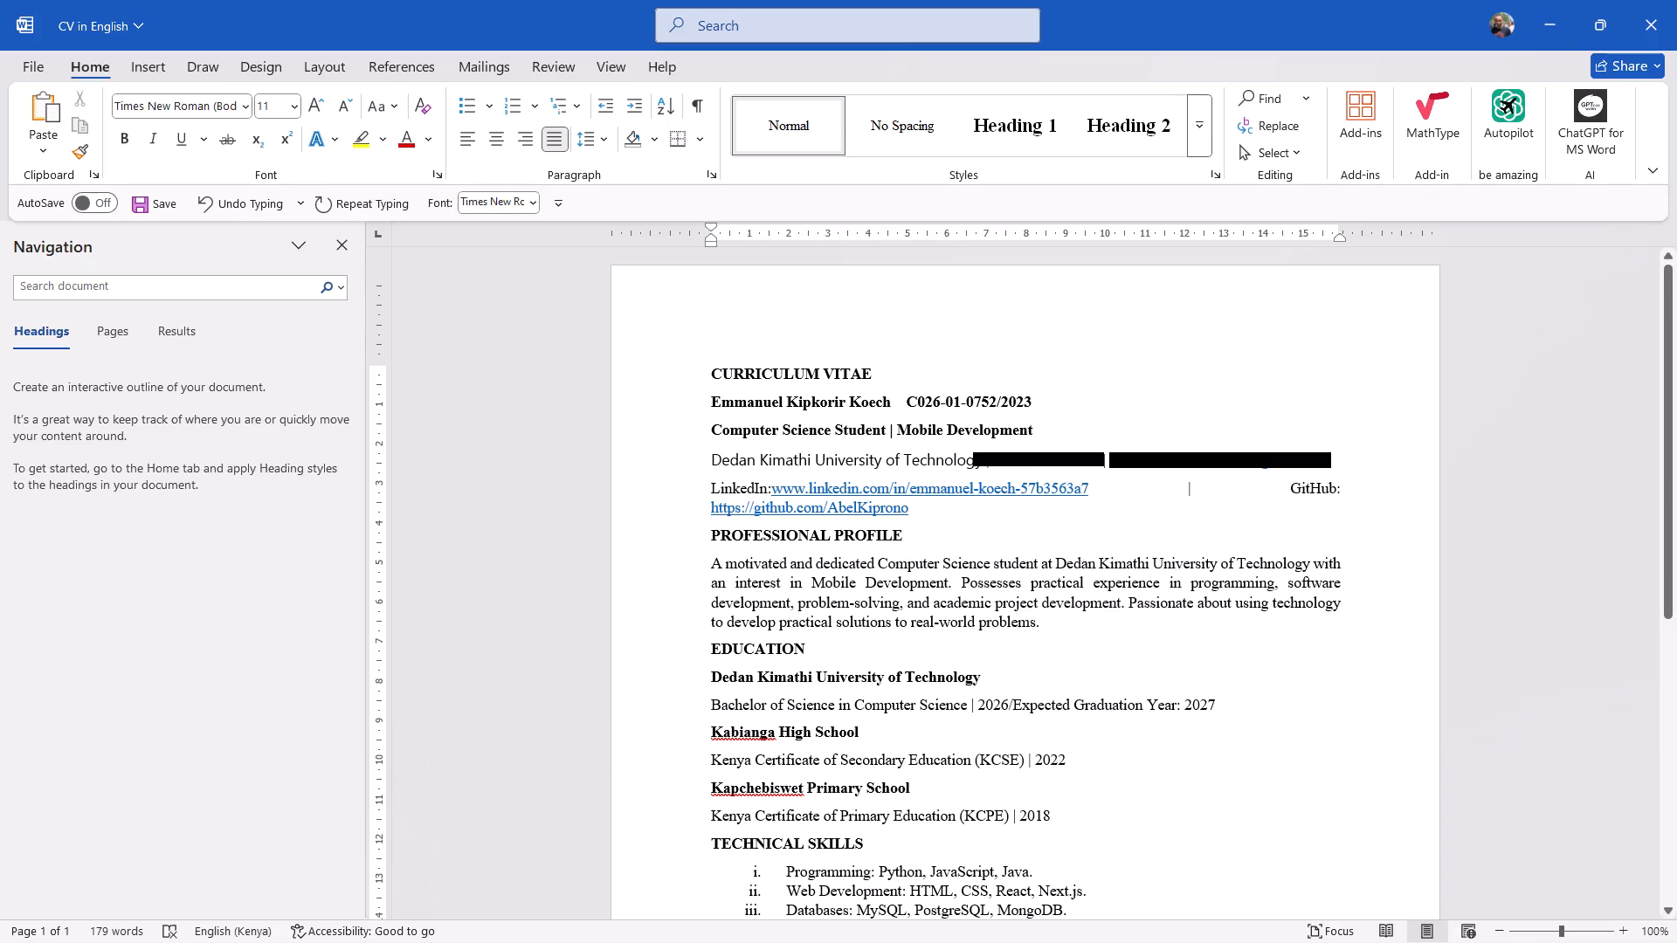
{"action": "left_click", "coordinate": [1179, 488]}
{"action": "key", "text": "BackSpace"}
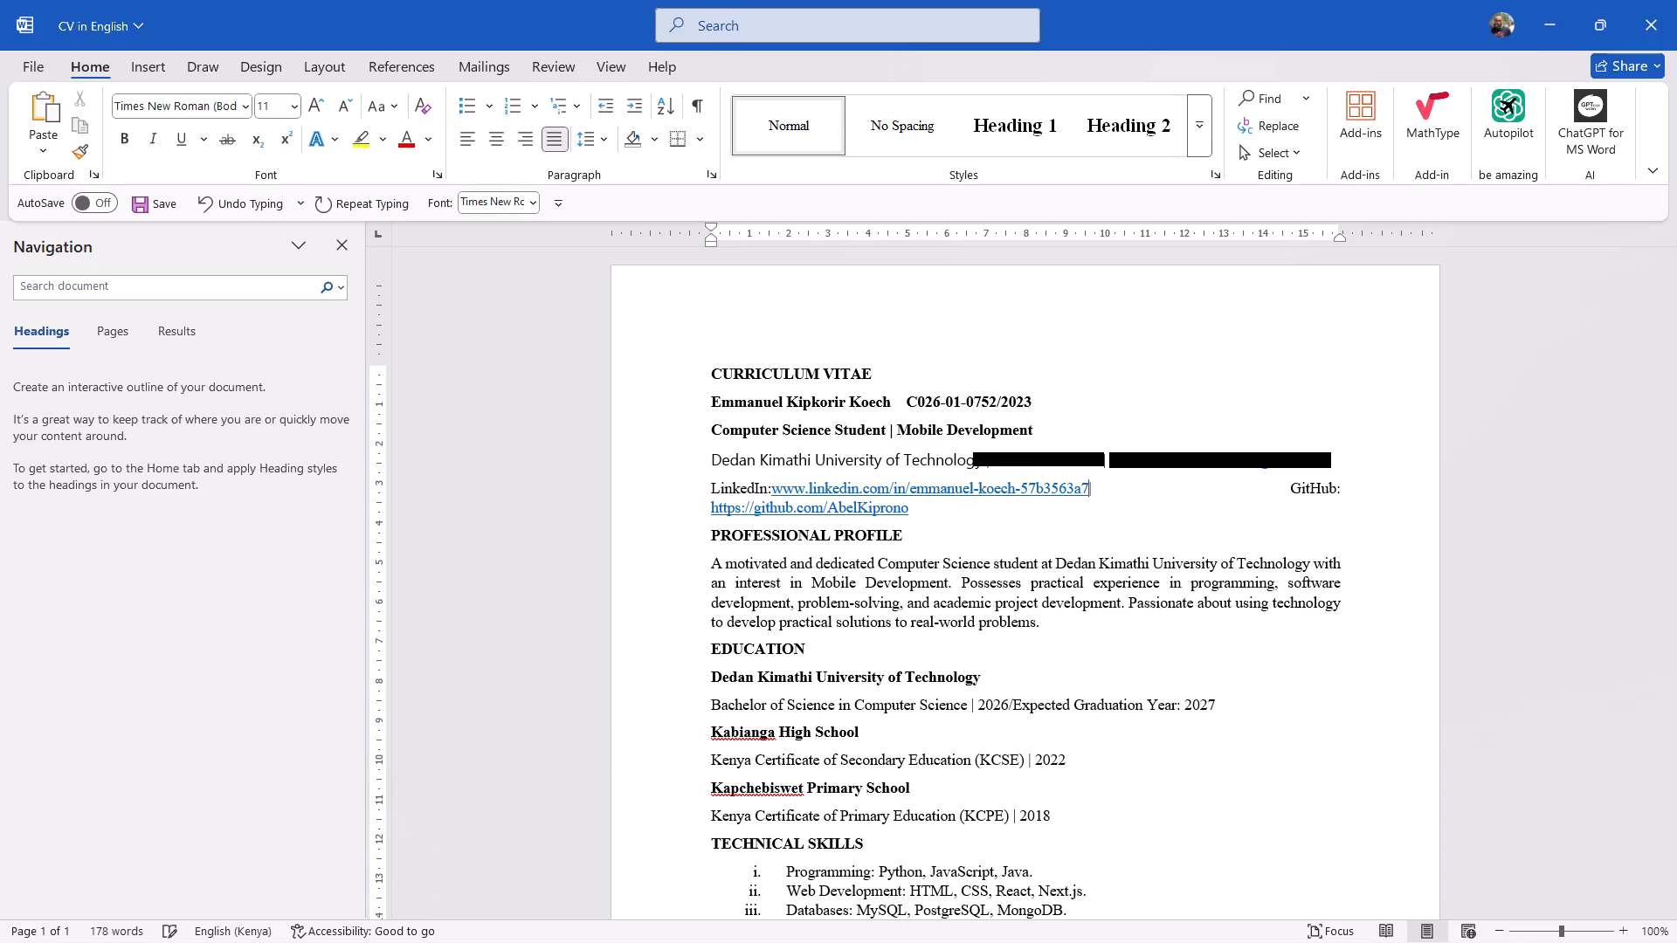
{"action": "left_click", "coordinate": [1292, 489]}
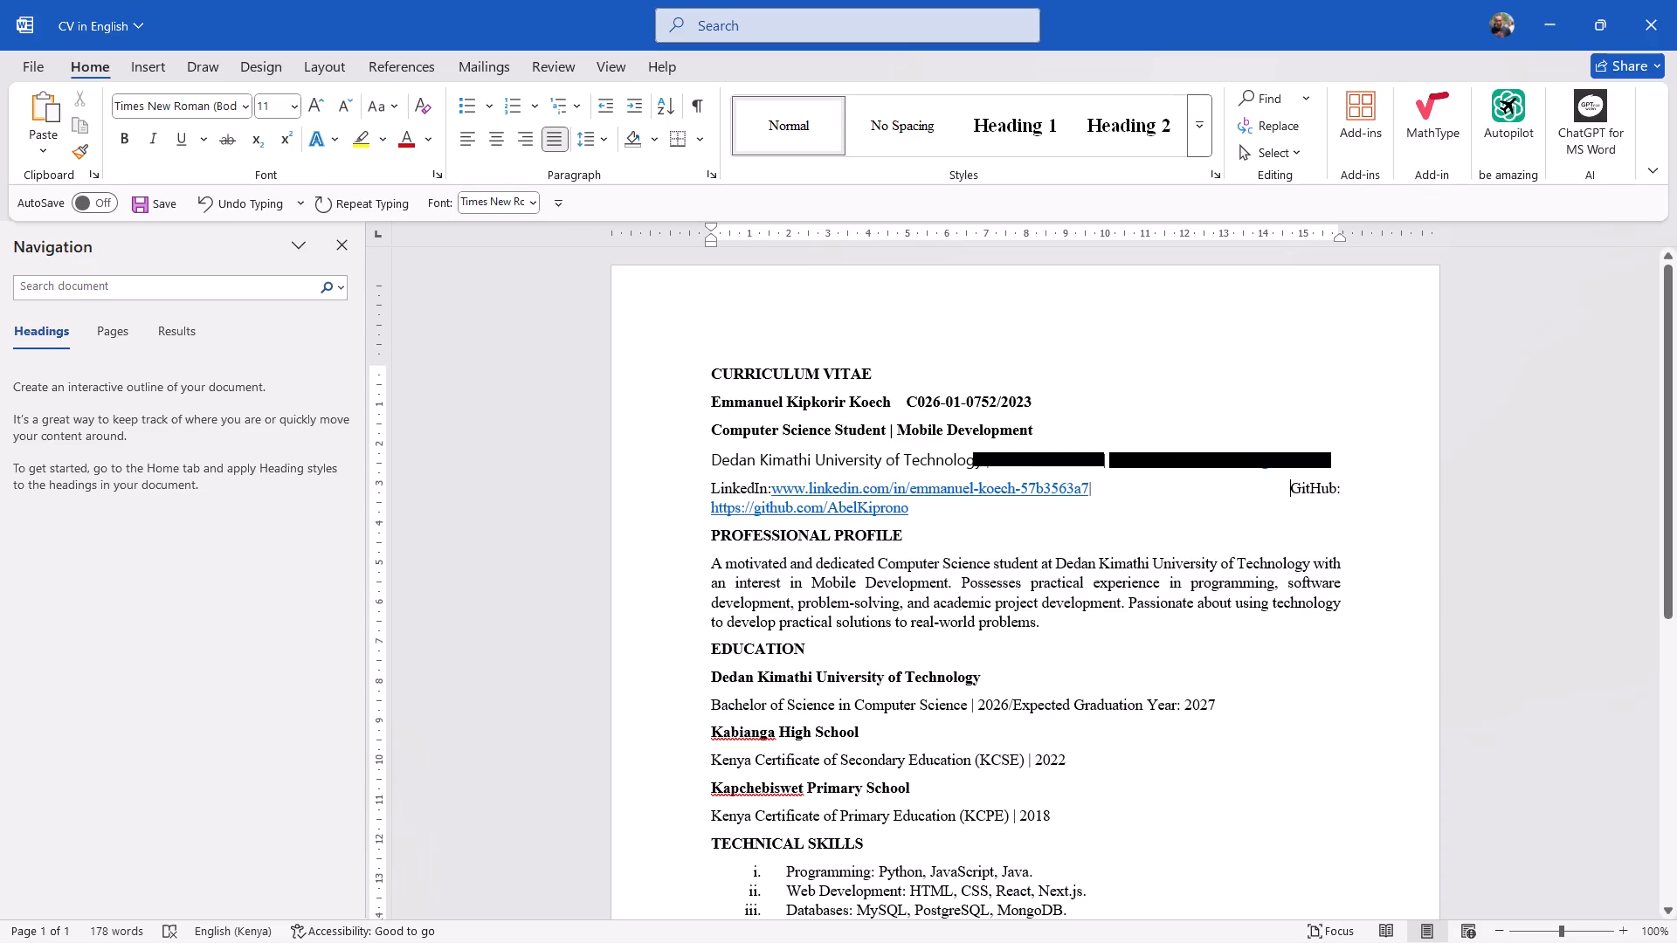
{"action": "key", "text": "BackSpace"}
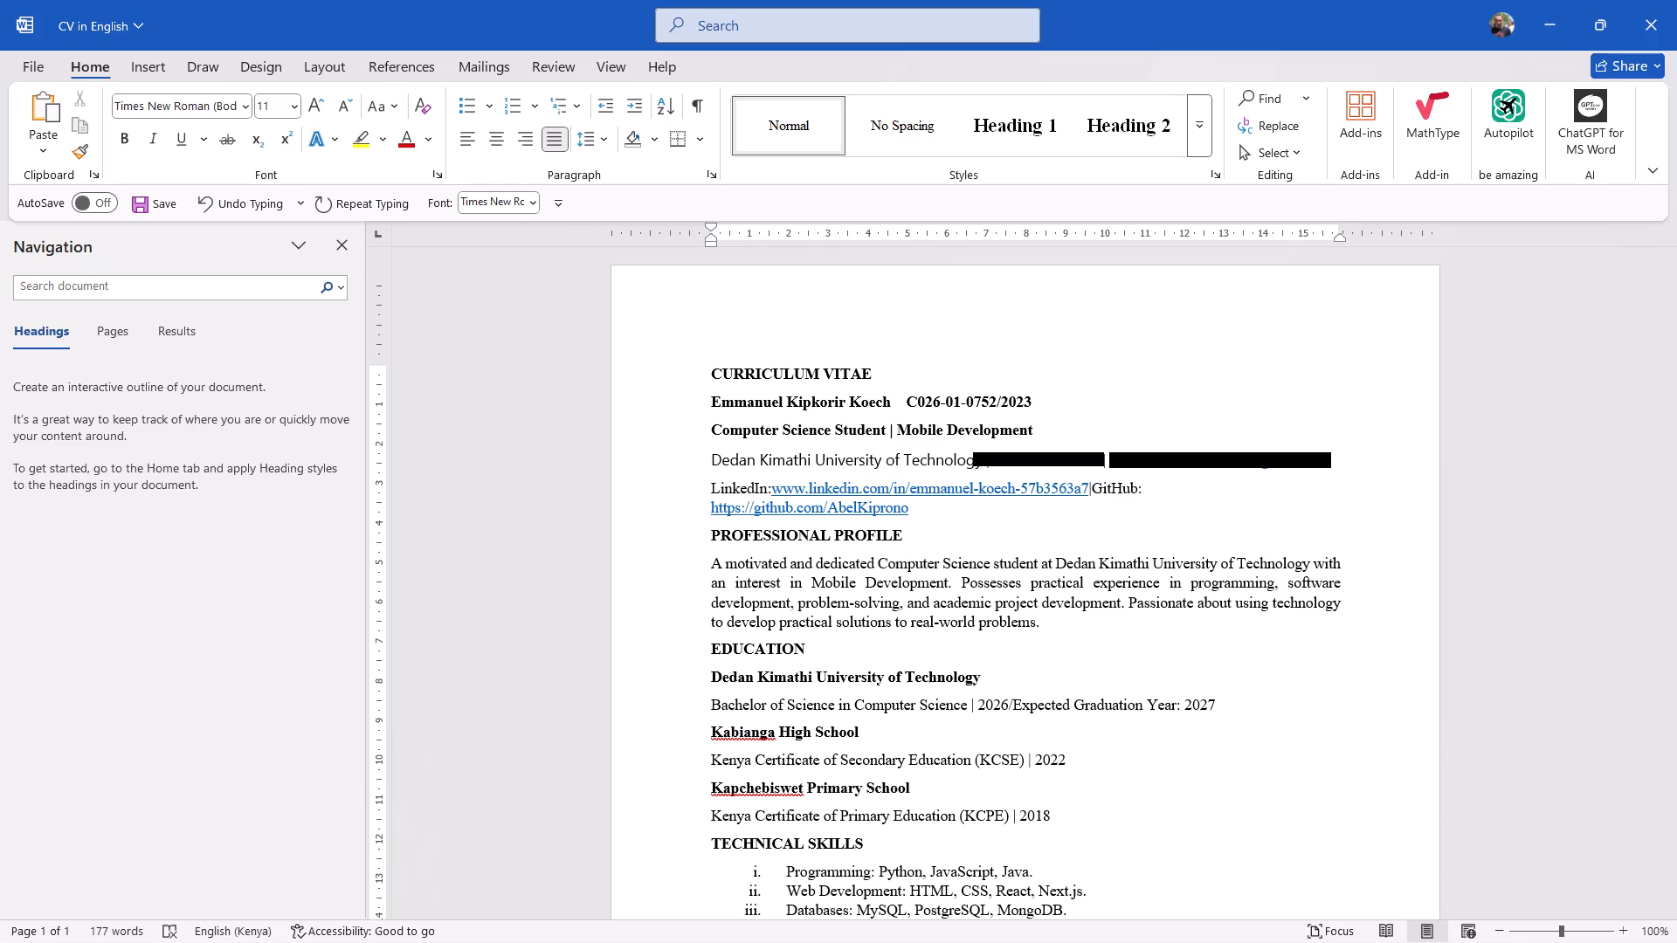
Try to bring the GitHub address up beside its "GitHub:" label by deleting the gap after the label.
{"action": "left_click", "coordinate": [1193, 486]}
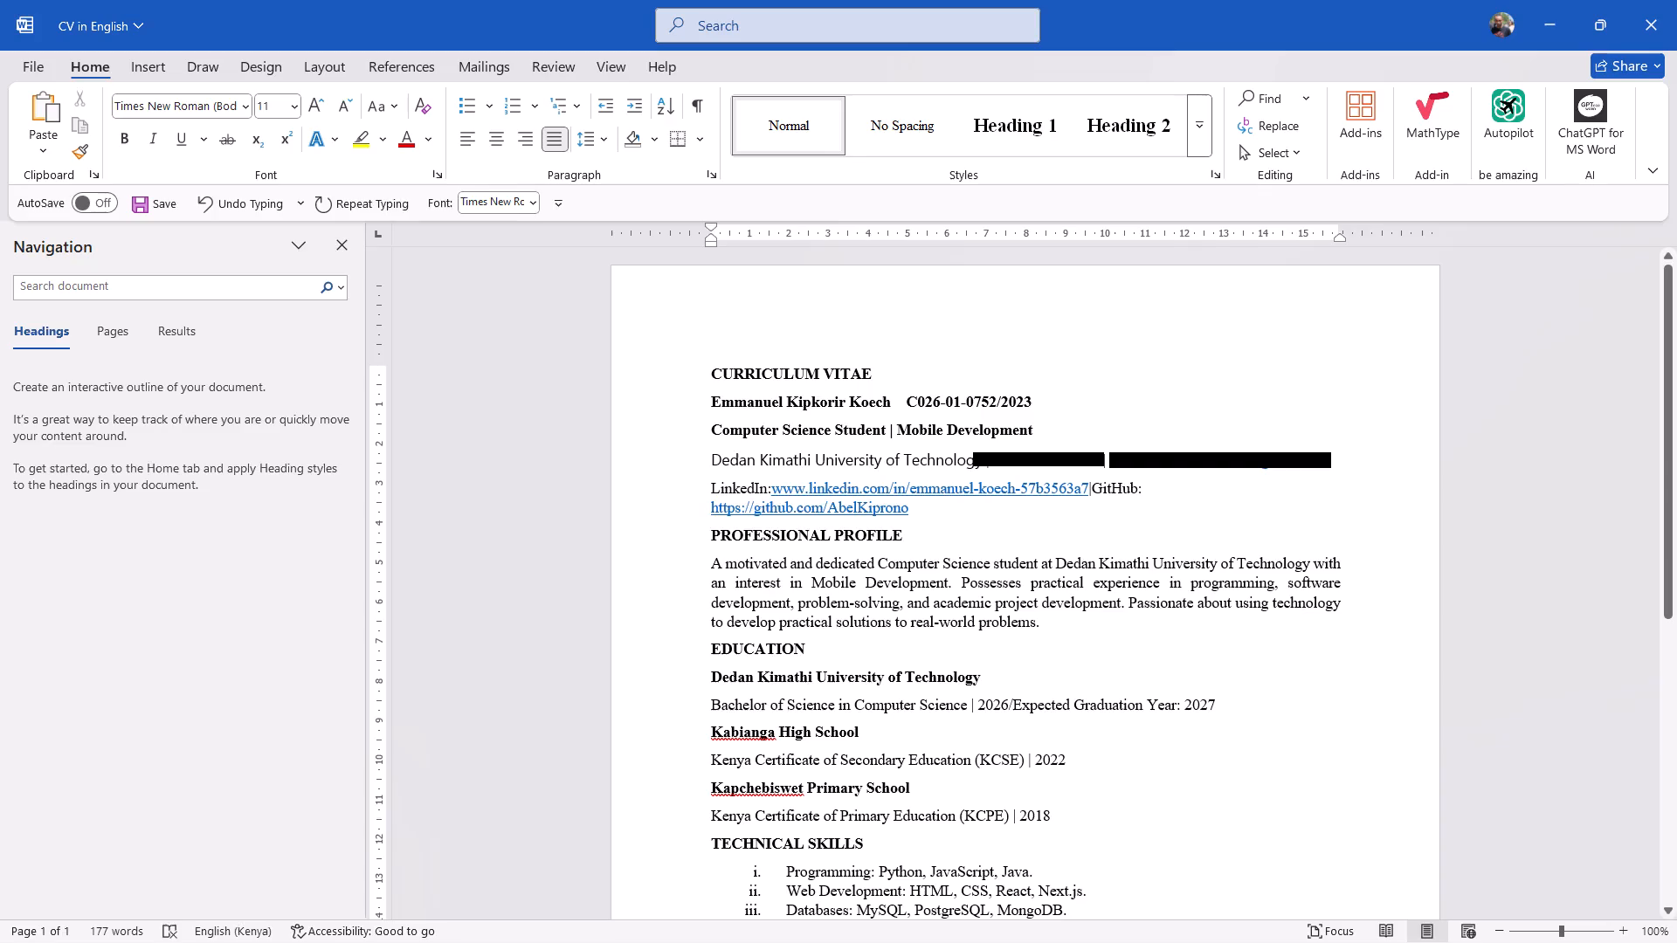
{"action": "key", "text": "Delete"}
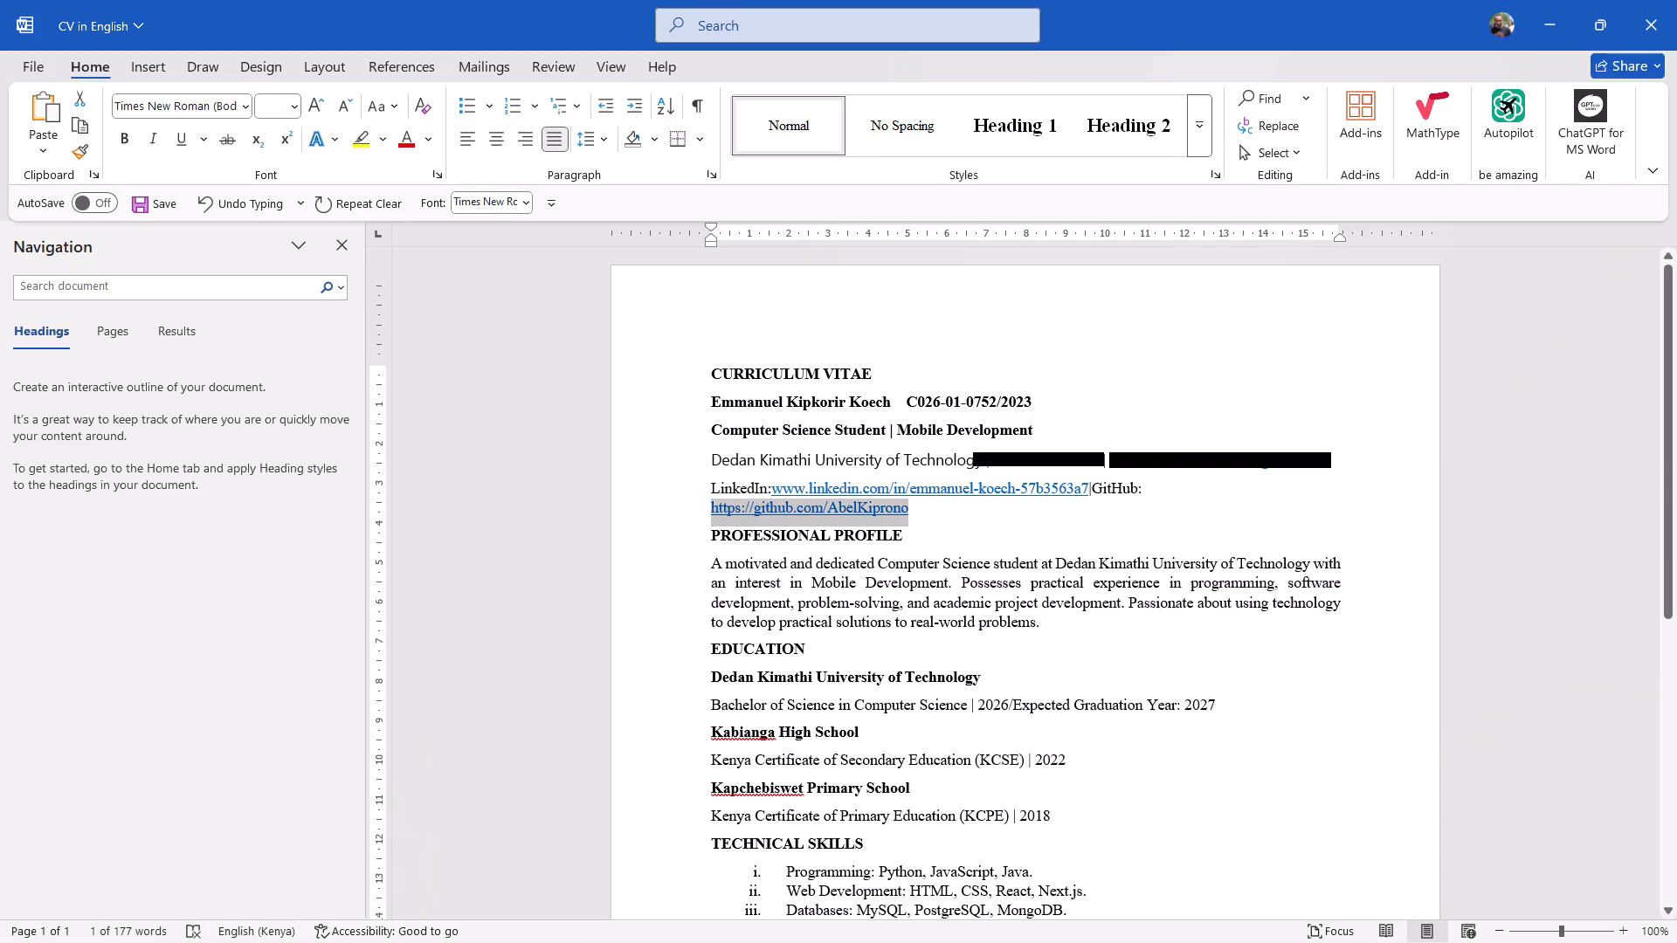
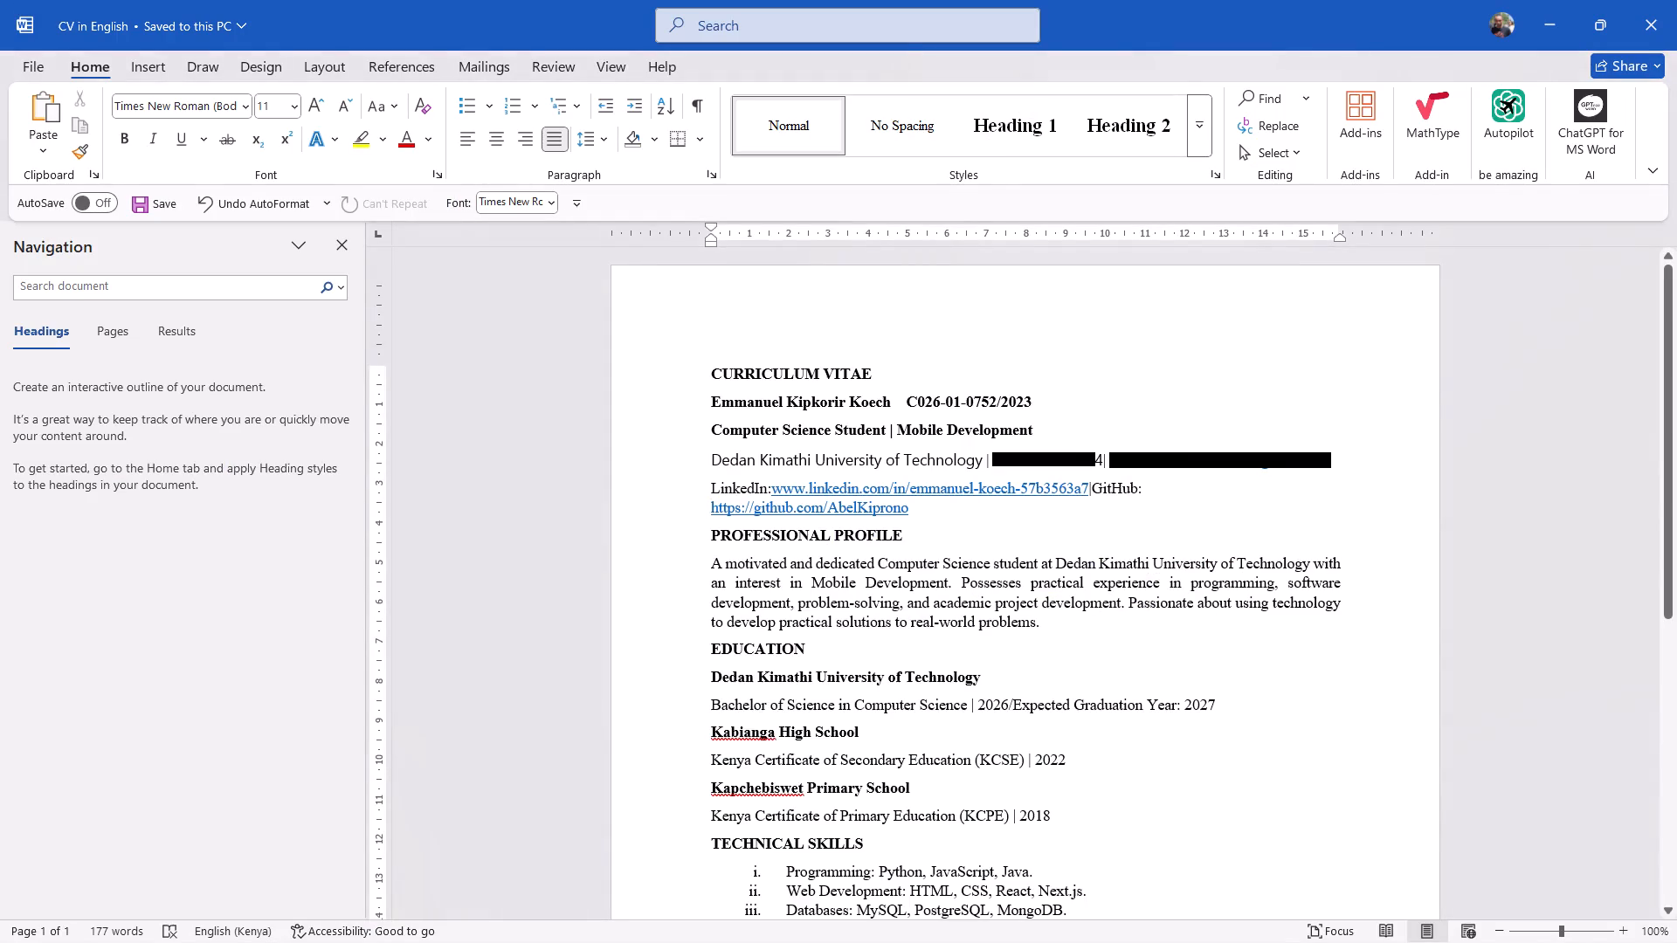
Switch away from the CV and launch the recently added Kuro app.
{"action": "left_click", "coordinate": [955, 599]}
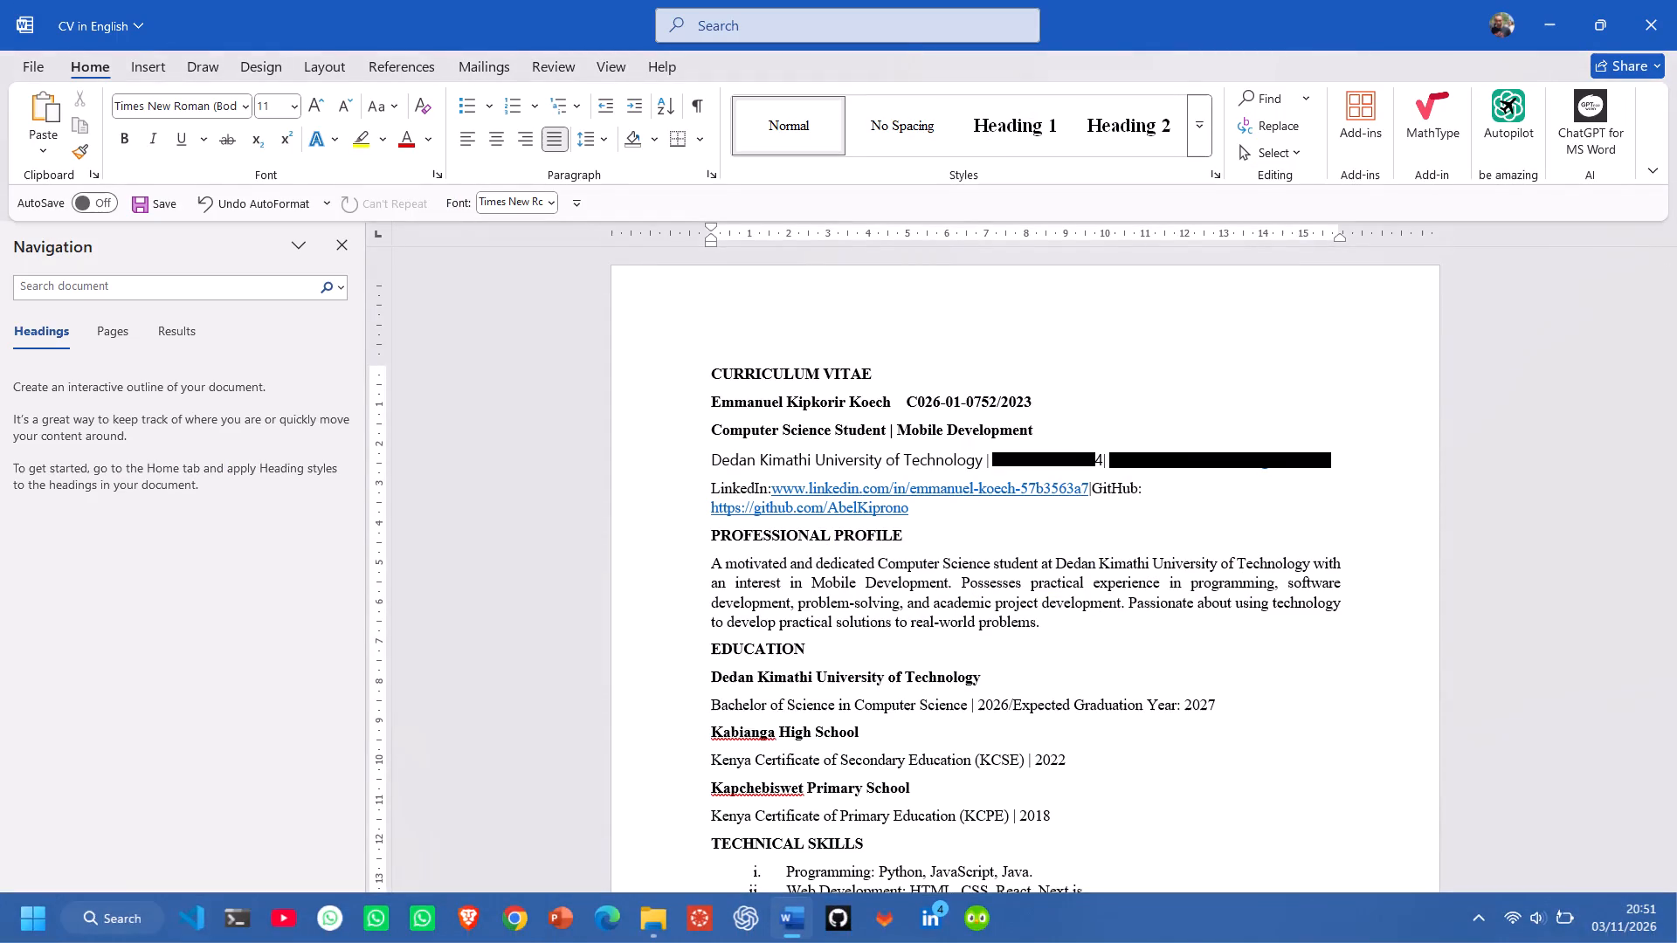
{"action": "left_click", "coordinate": [42, 932]}
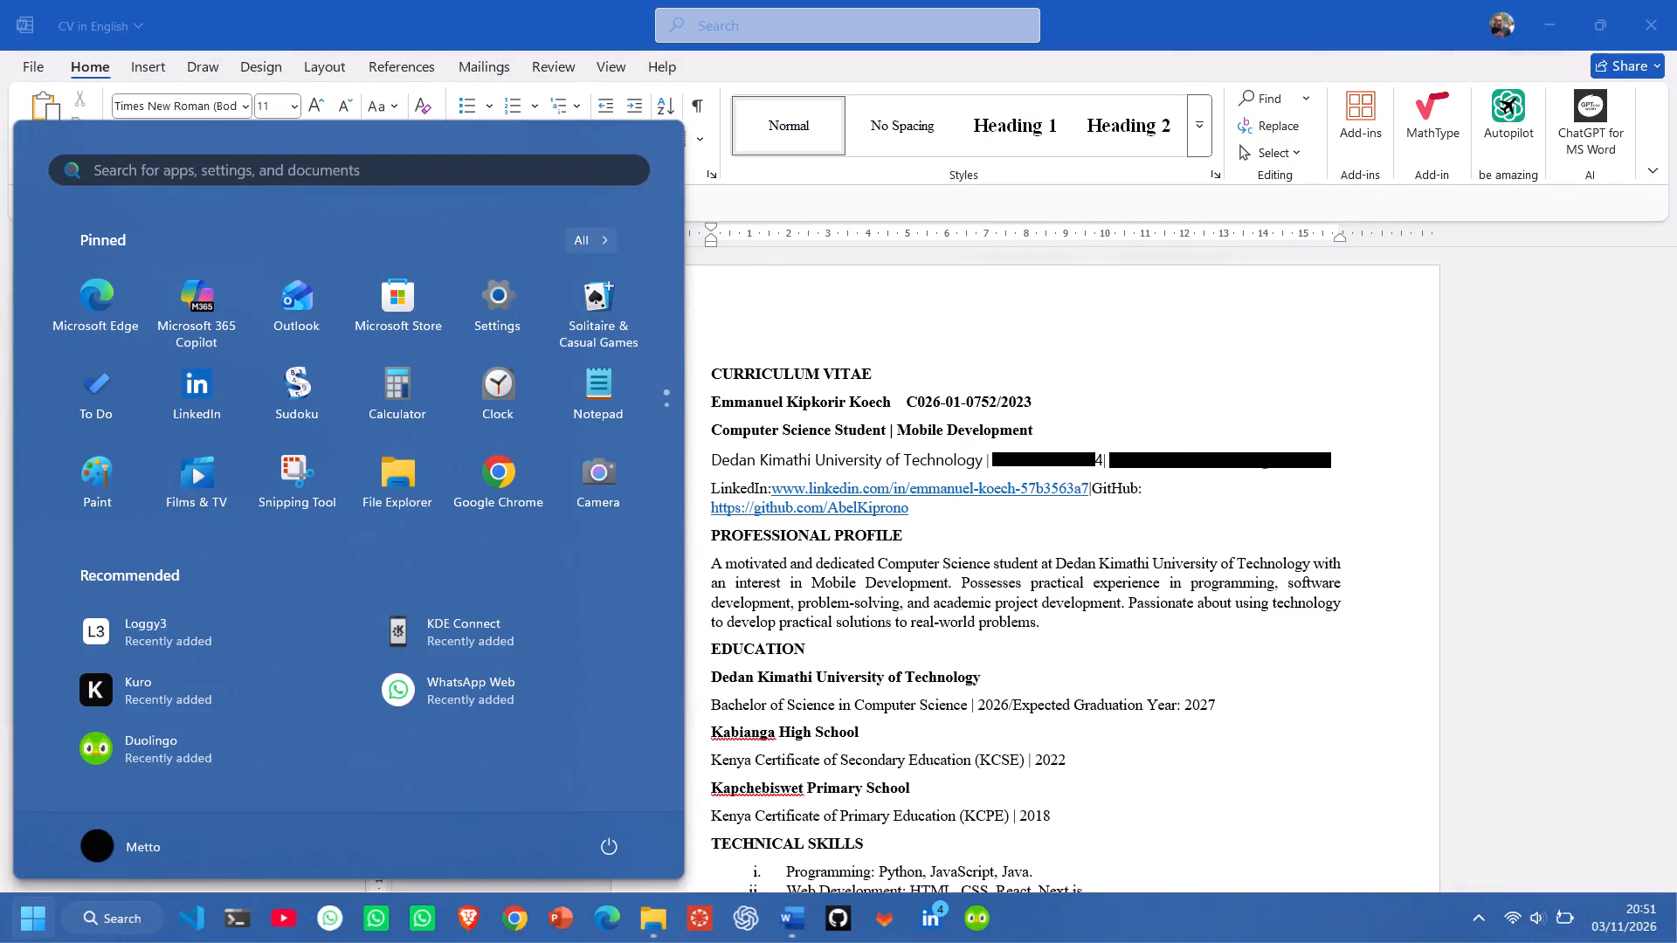
{"action": "left_click", "coordinate": [193, 673]}
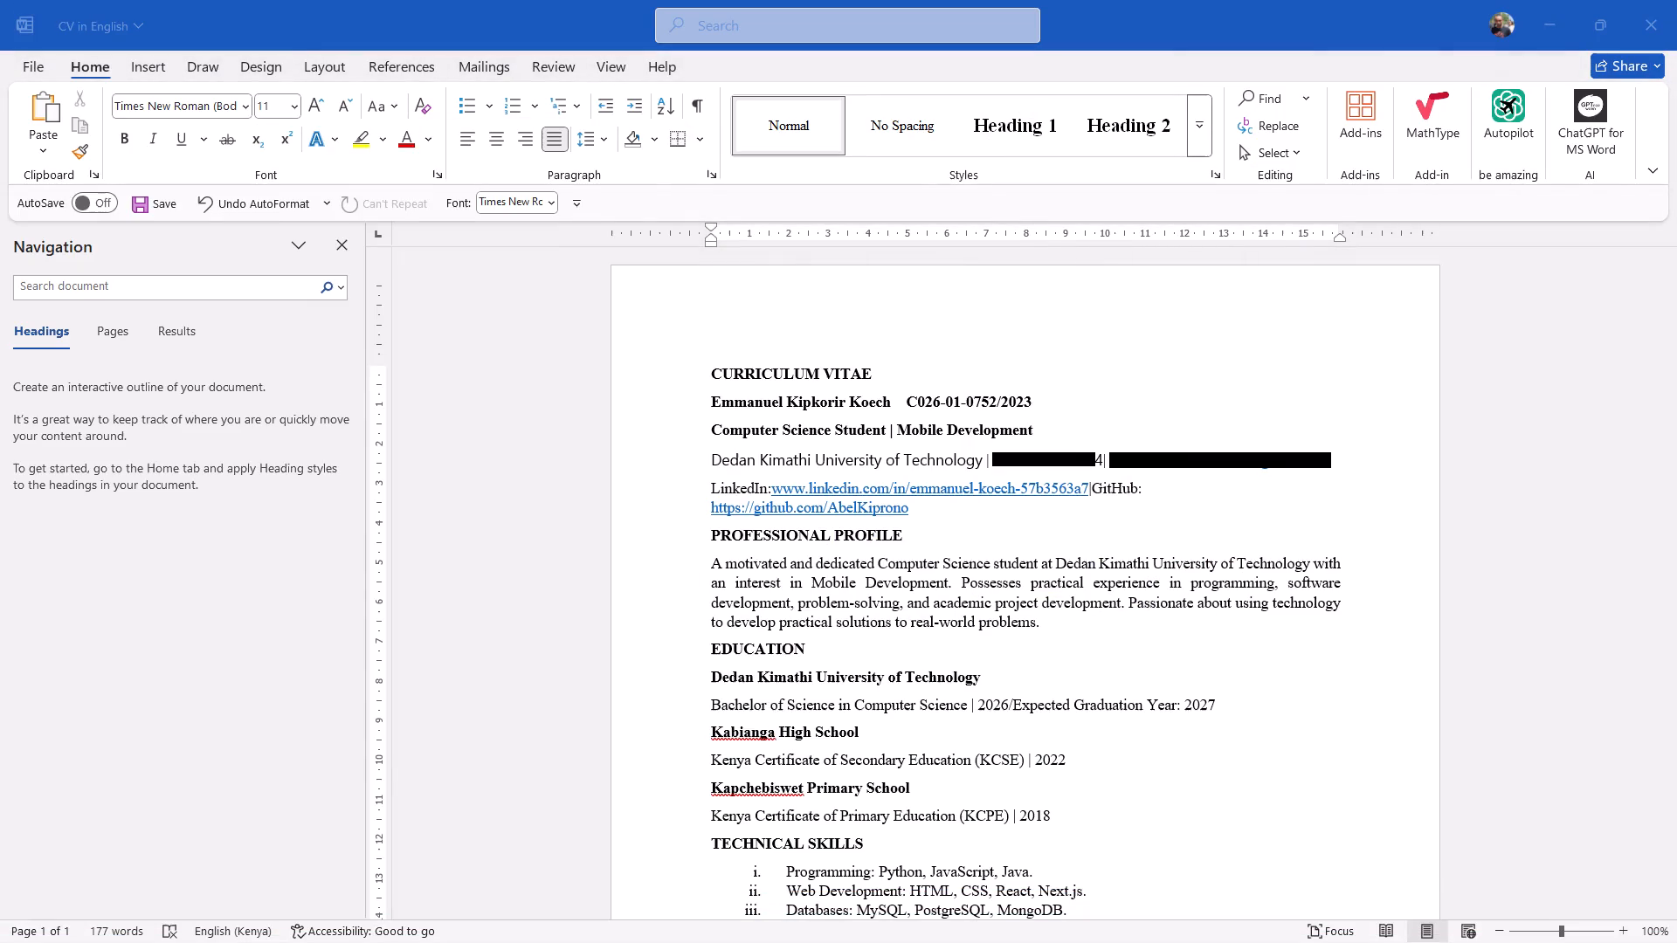